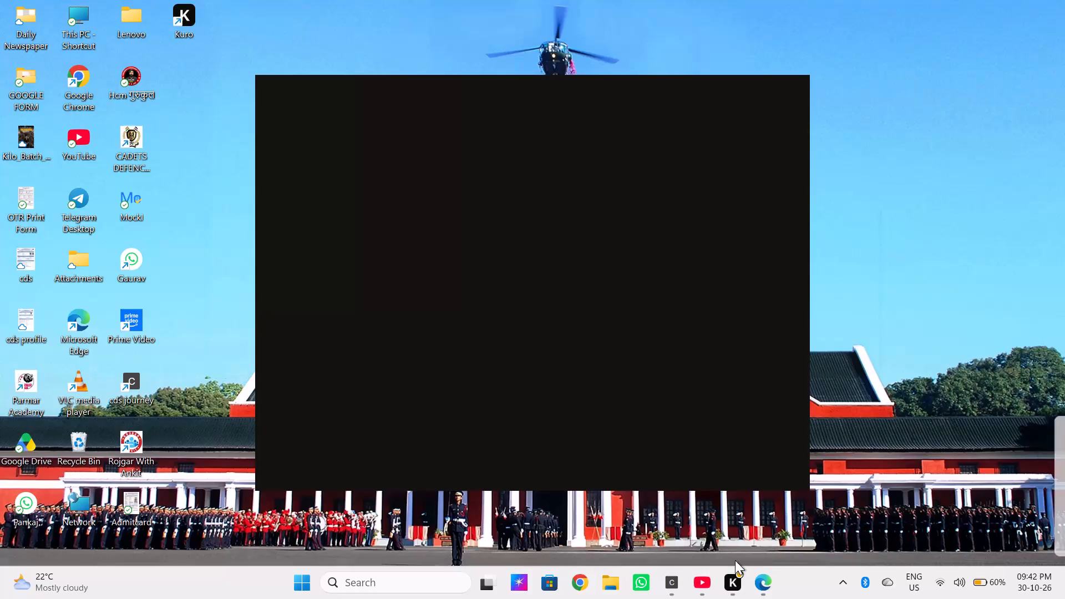
Switch to the Study & Backlog Master Tracker in Microsoft Edge and review the task lists on the Backlog Clearance Tracker sheet.
{"action": "left_click", "coordinate": [762, 585]}
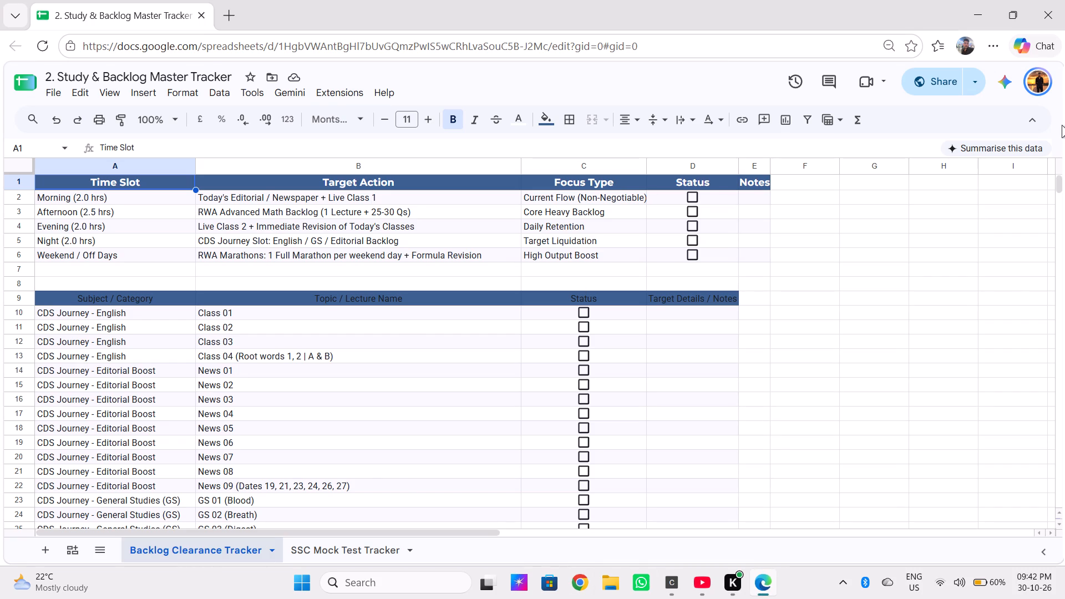
{"action": "left_click_drag", "start_coordinate": [1059, 186], "coordinate": [1064, 207]}
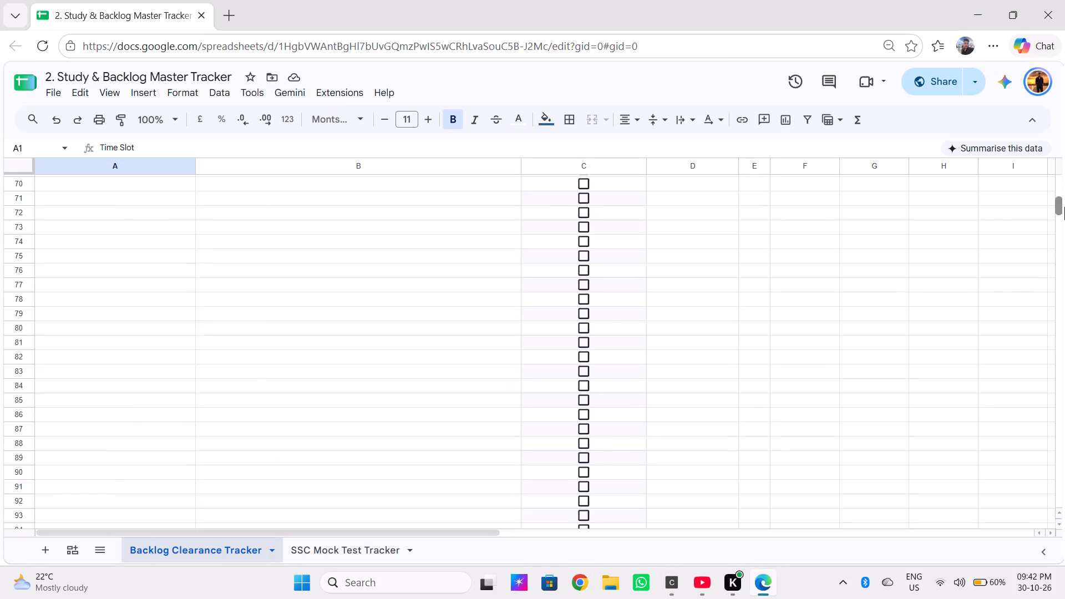
{"action": "left_click_drag", "start_coordinate": [1064, 207], "coordinate": [1063, 199]}
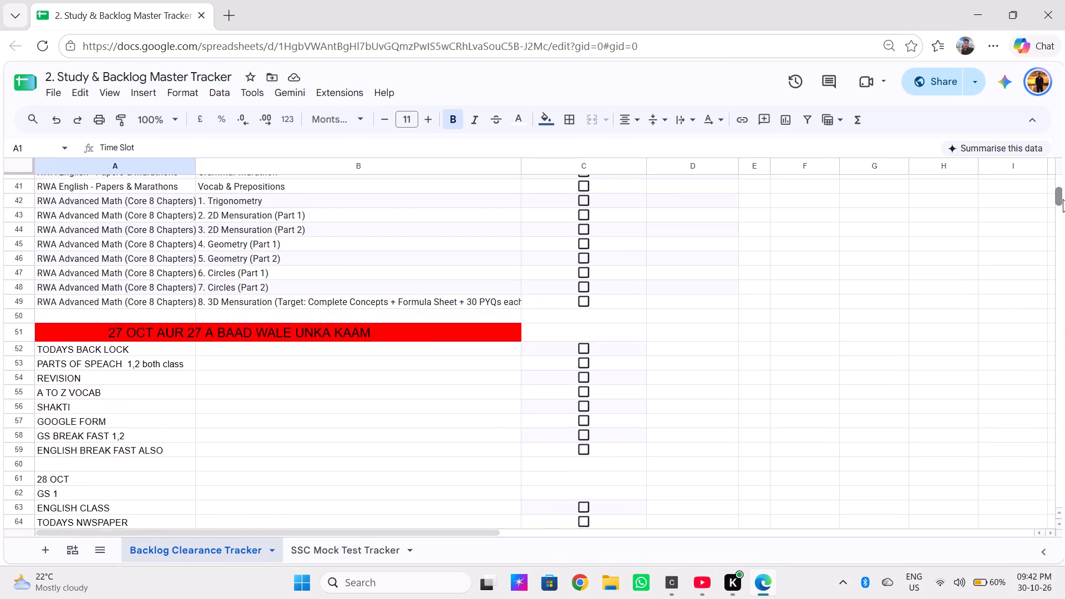
{"action": "left_click_drag", "start_coordinate": [1063, 199], "coordinate": [1064, 202]}
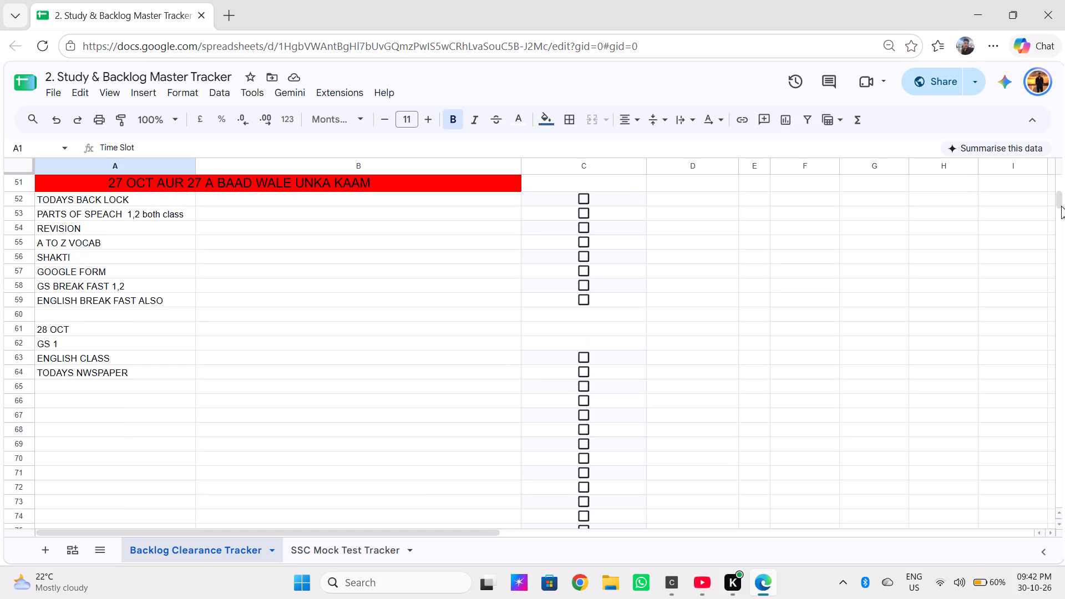
{"action": "left_click_drag", "start_coordinate": [1061, 206], "coordinate": [1060, 201]}
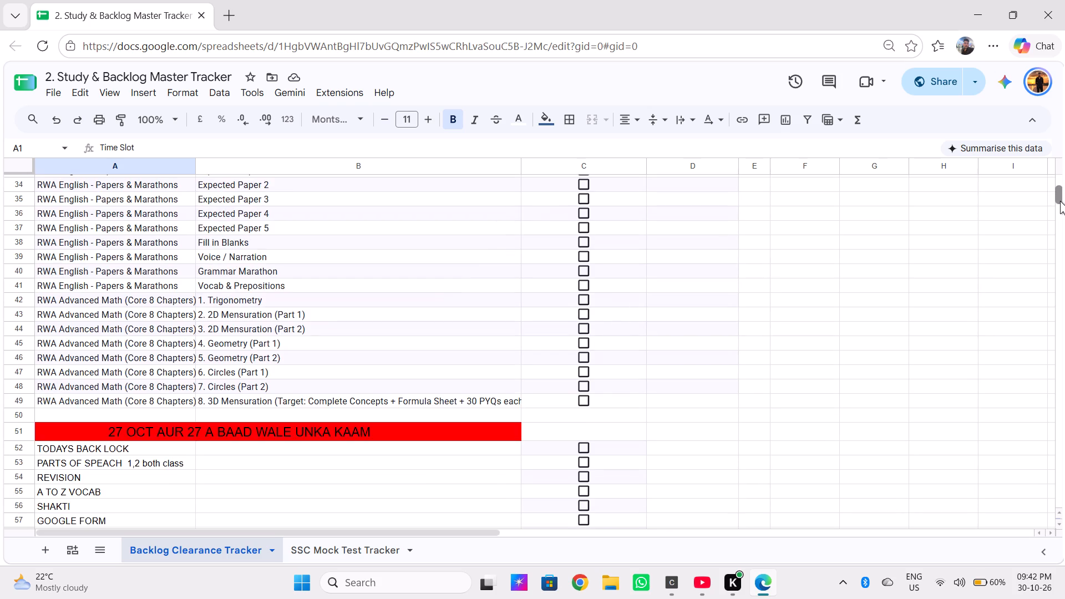
{"action": "left_click_drag", "start_coordinate": [1060, 201], "coordinate": [1061, 194]}
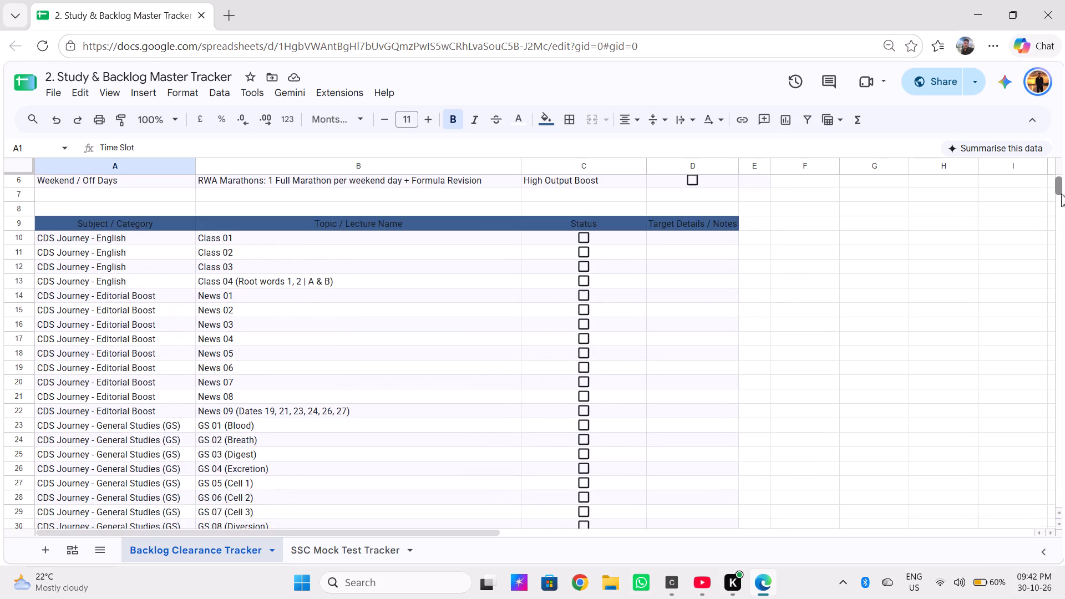
{"action": "left_click_drag", "start_coordinate": [1061, 194], "coordinate": [1062, 198]}
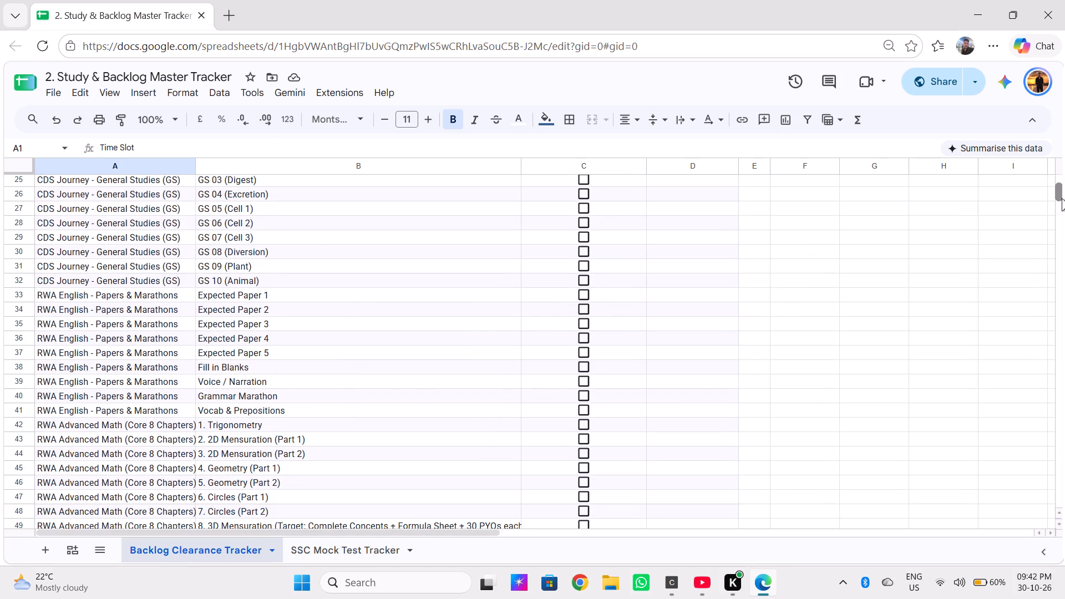
{"action": "left_click_drag", "start_coordinate": [1062, 198], "coordinate": [1063, 195]}
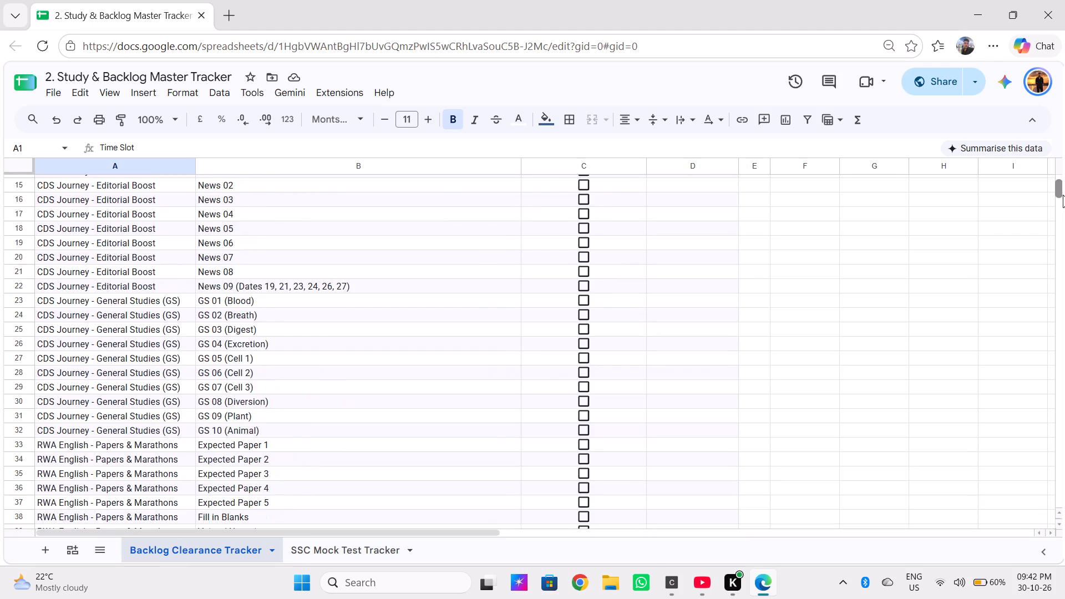
{"action": "left_click_drag", "start_coordinate": [1063, 195], "coordinate": [1063, 191]}
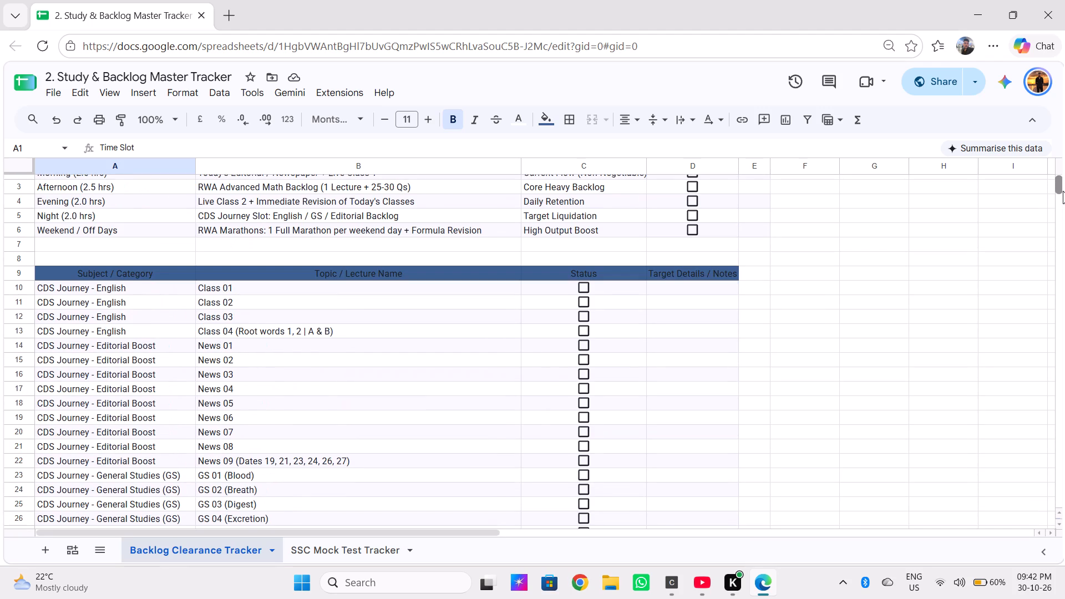
{"action": "left_click_drag", "start_coordinate": [1063, 191], "coordinate": [1063, 191]}
{"action": "left_click_drag", "start_coordinate": [1063, 191], "coordinate": [1064, 191]}
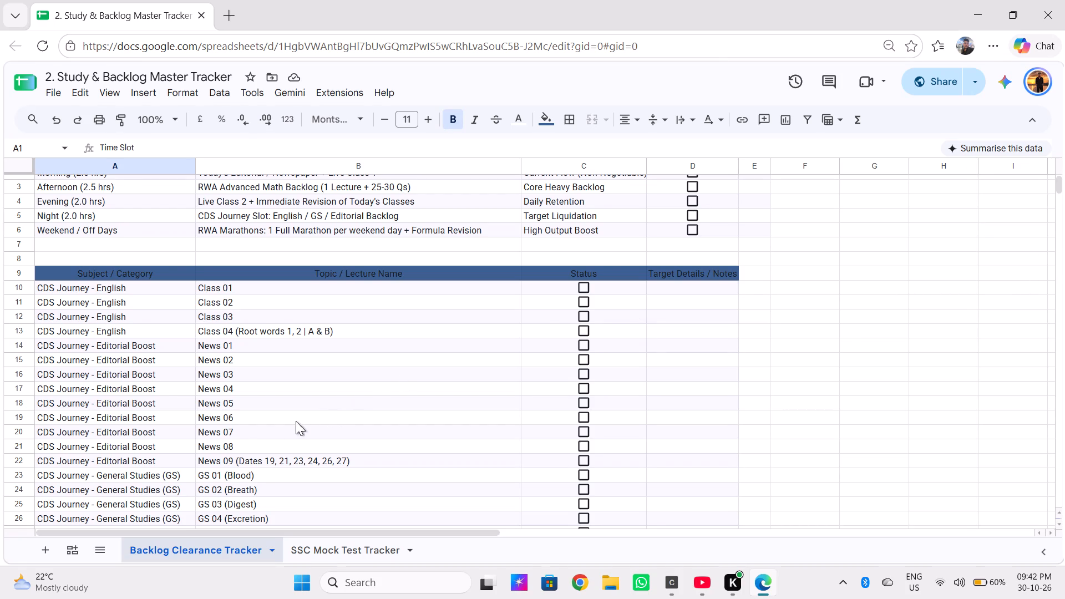
Open the News 07 topic in cell B20 for editing and add a space after its text.
{"action": "left_click", "coordinate": [238, 434]}
{"action": "left_click", "coordinate": [241, 433]}
{"action": "left_click", "coordinate": [245, 431]}
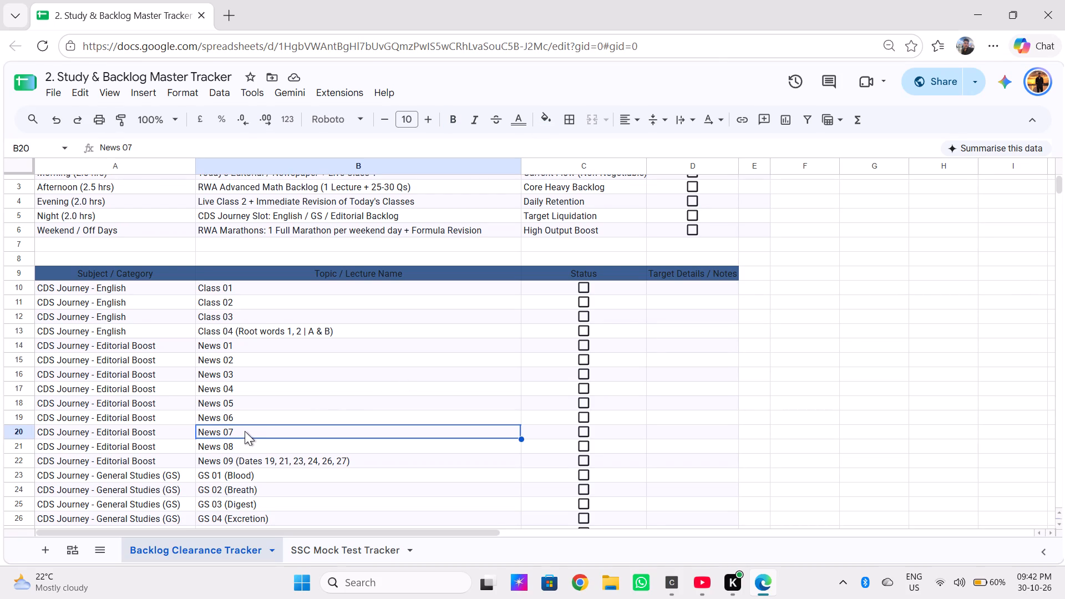
{"action": "double_click", "coordinate": [226, 431]}
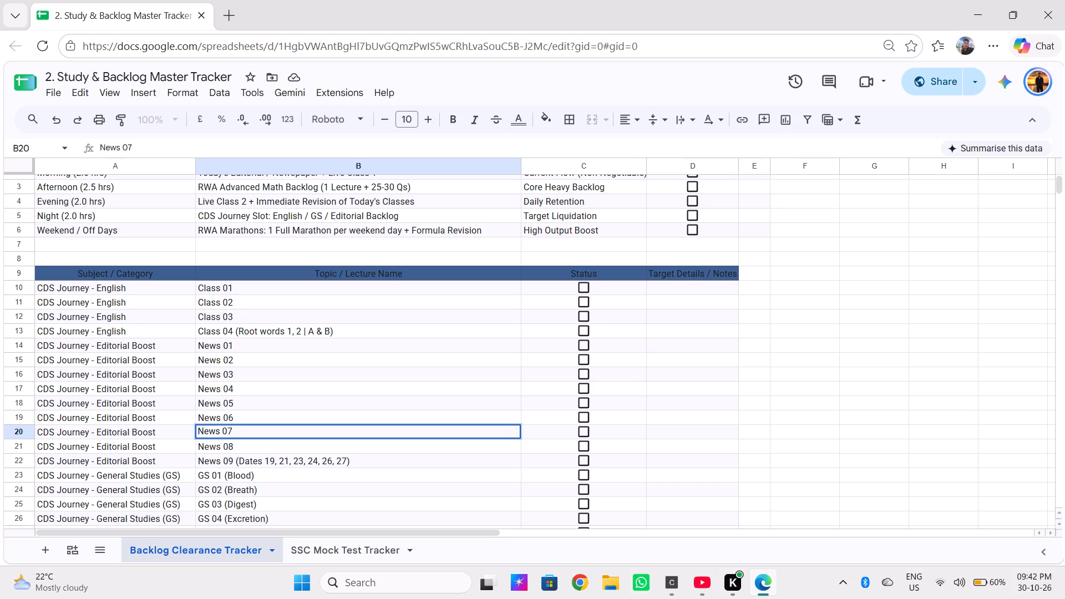
{"action": "key", "text": "space"}
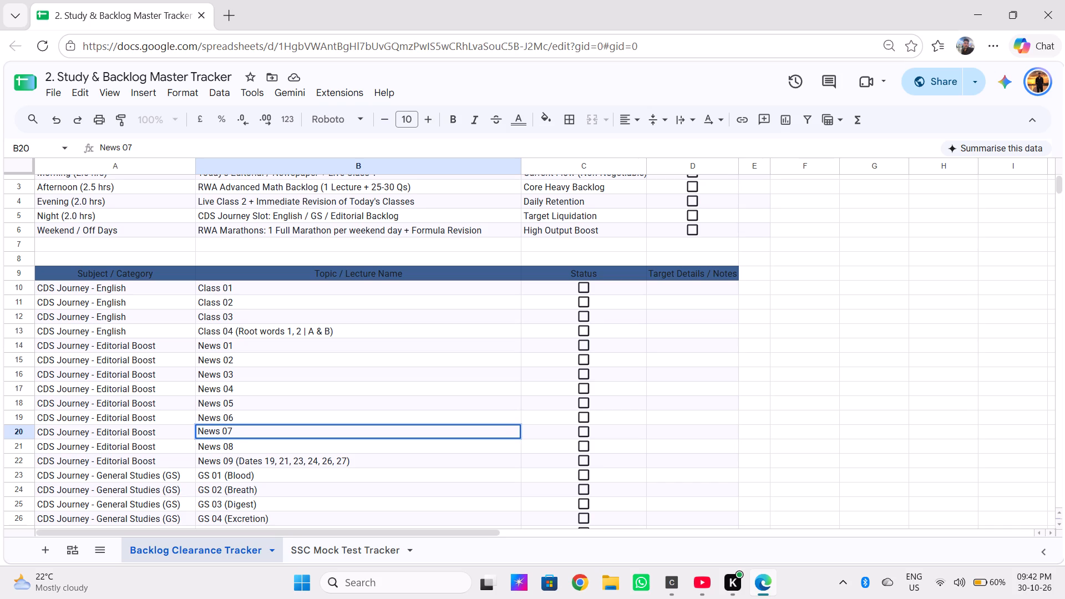
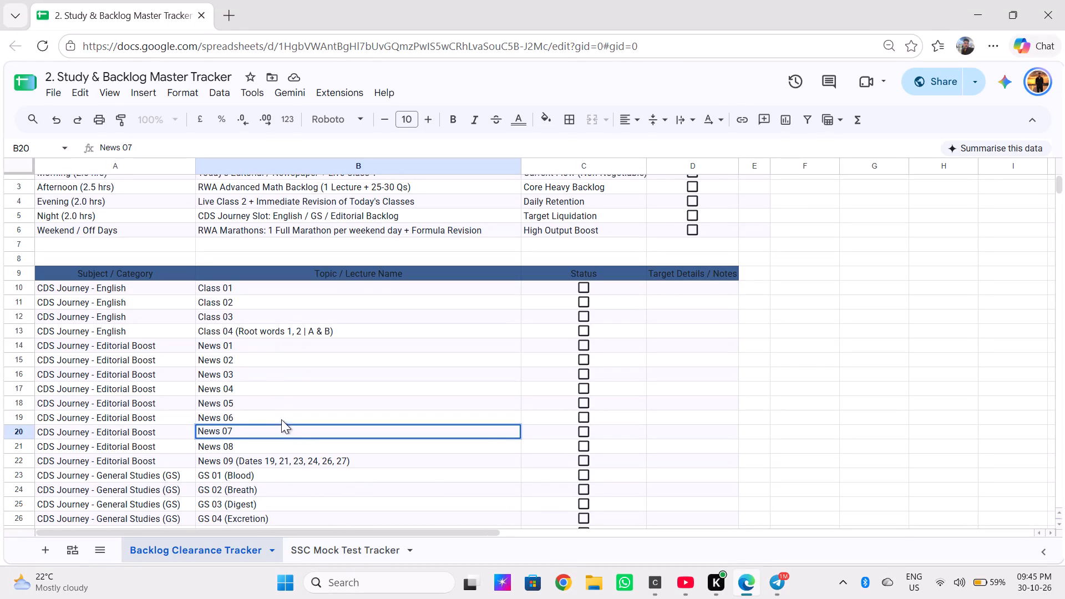
Append "19 oct" to the News 01 topic in cell B14, giving "News 01 19 oct".
{"action": "left_click", "coordinate": [261, 349]}
{"action": "double_click", "coordinate": [258, 347]}
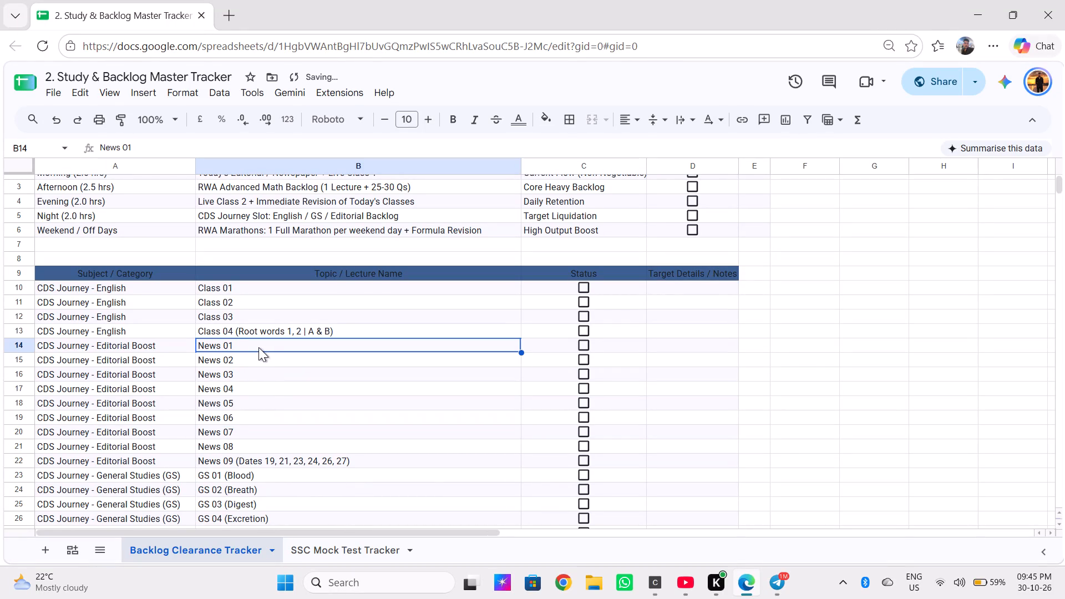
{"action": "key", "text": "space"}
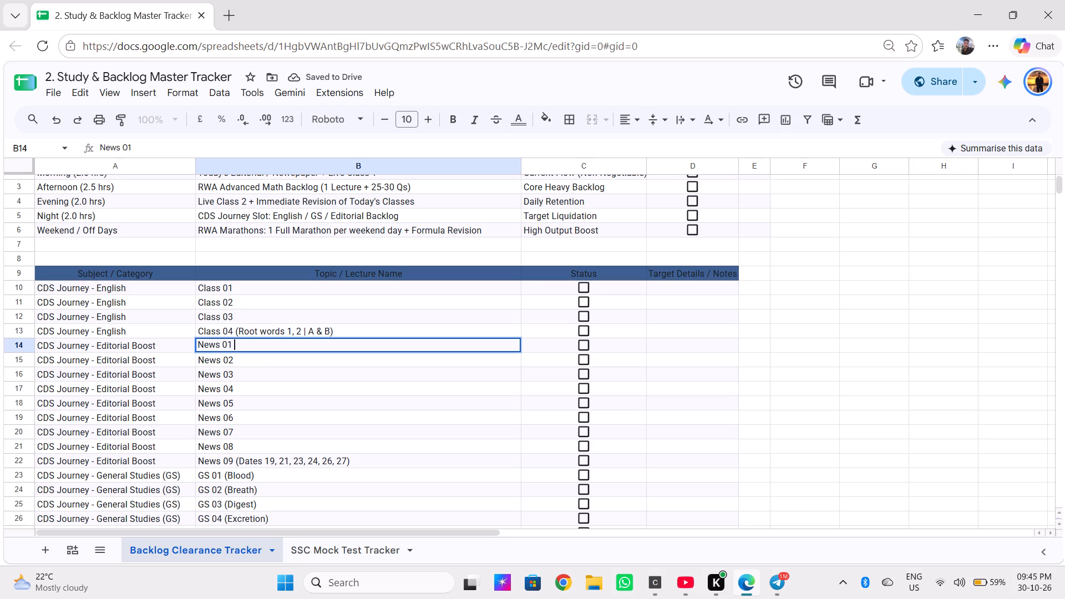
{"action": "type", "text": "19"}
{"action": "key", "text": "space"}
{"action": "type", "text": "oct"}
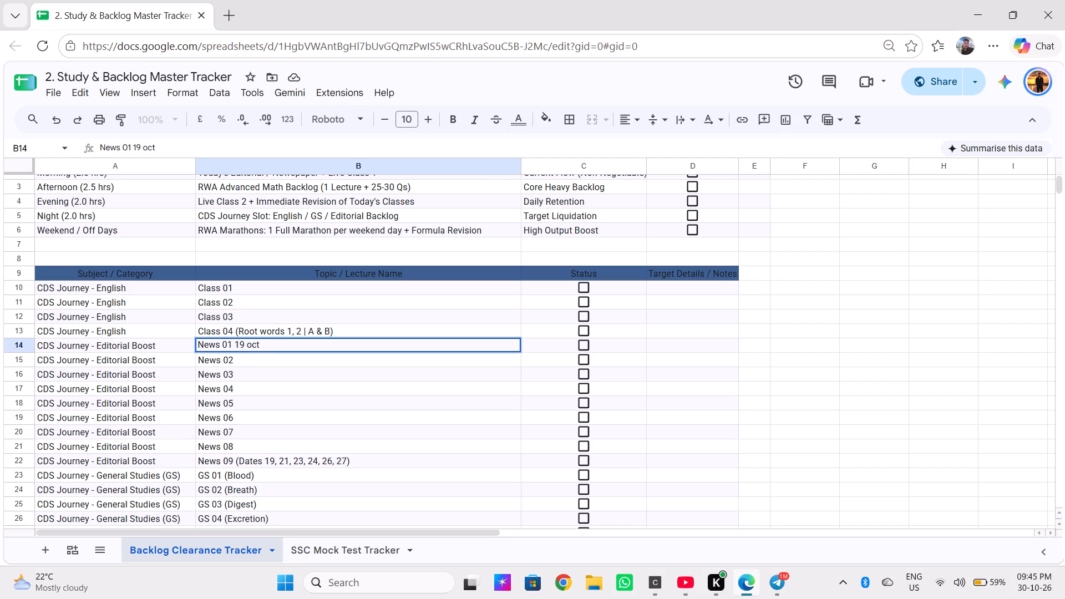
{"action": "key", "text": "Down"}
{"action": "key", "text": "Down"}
Append the date number 21 to the News 02 topic in B15 and 23 to the News 03 topic in B16.
{"action": "double_click", "coordinate": [278, 360]}
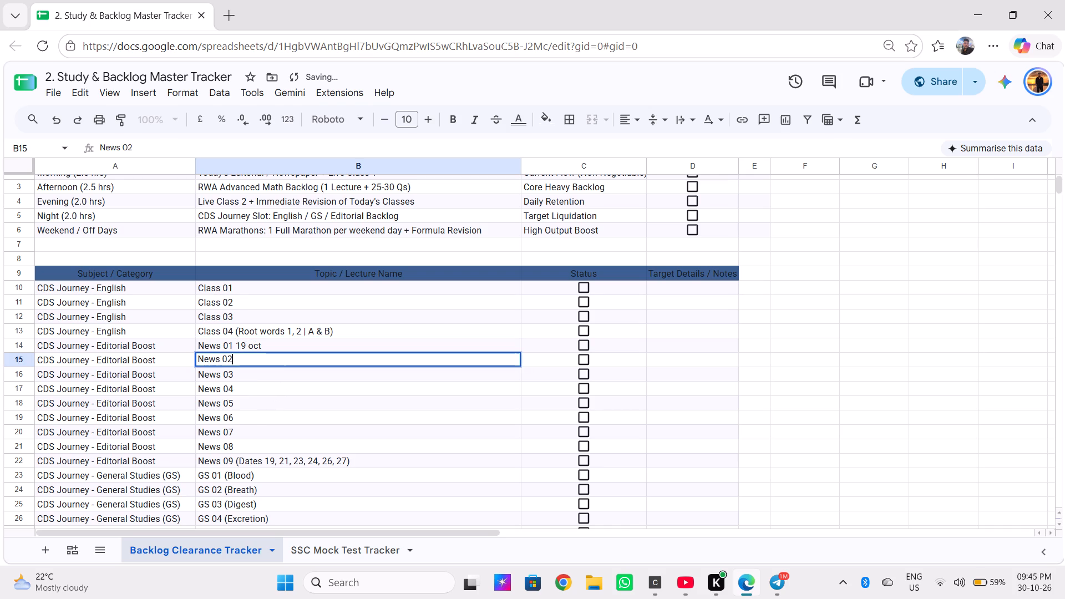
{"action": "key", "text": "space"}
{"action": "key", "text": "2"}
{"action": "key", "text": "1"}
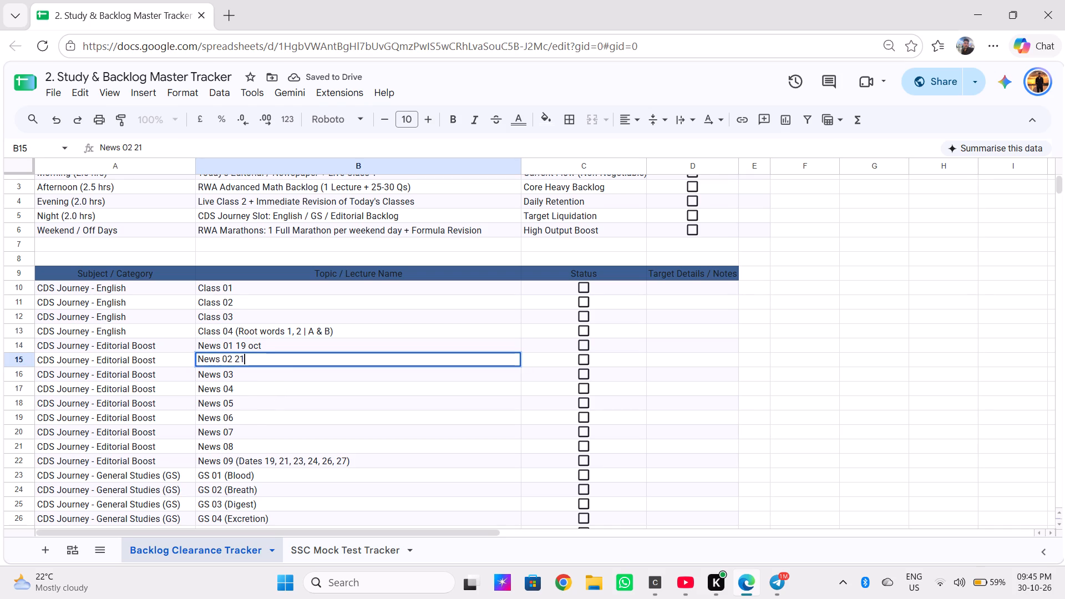
{"action": "double_click", "coordinate": [274, 373]}
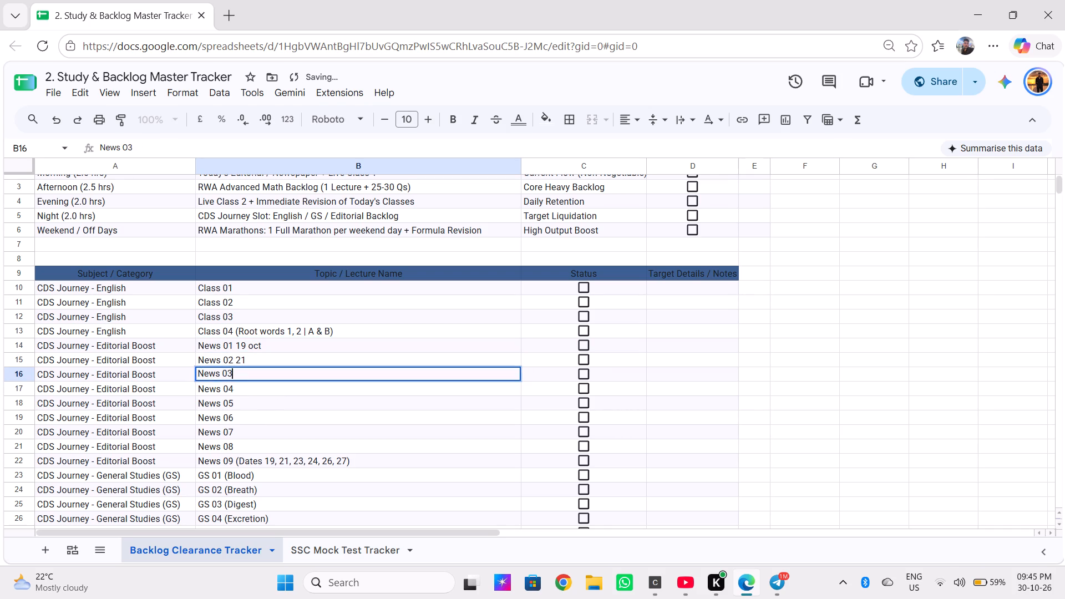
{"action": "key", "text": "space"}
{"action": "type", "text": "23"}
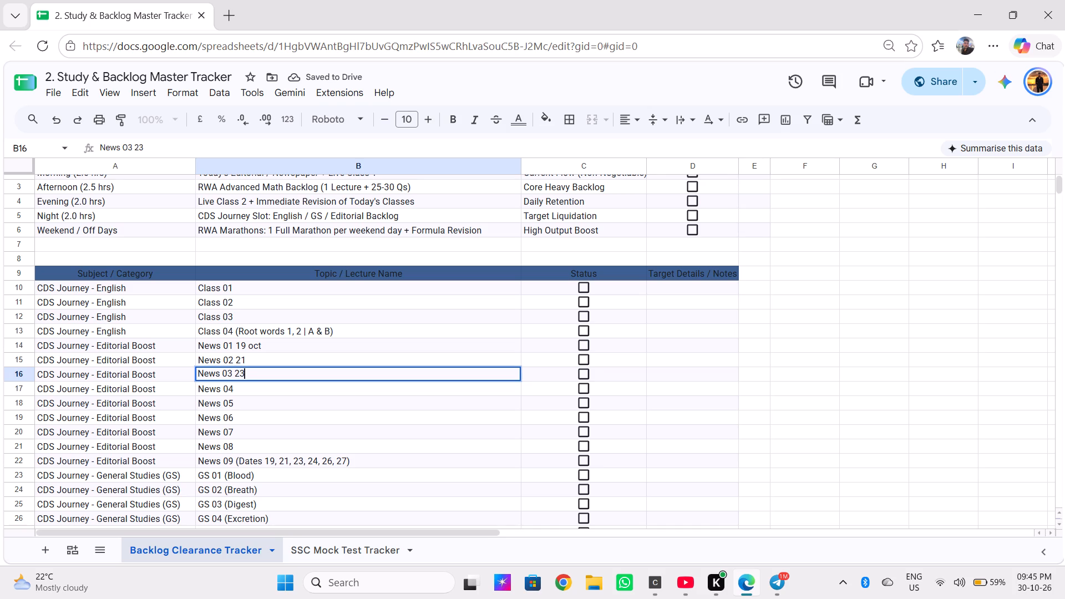
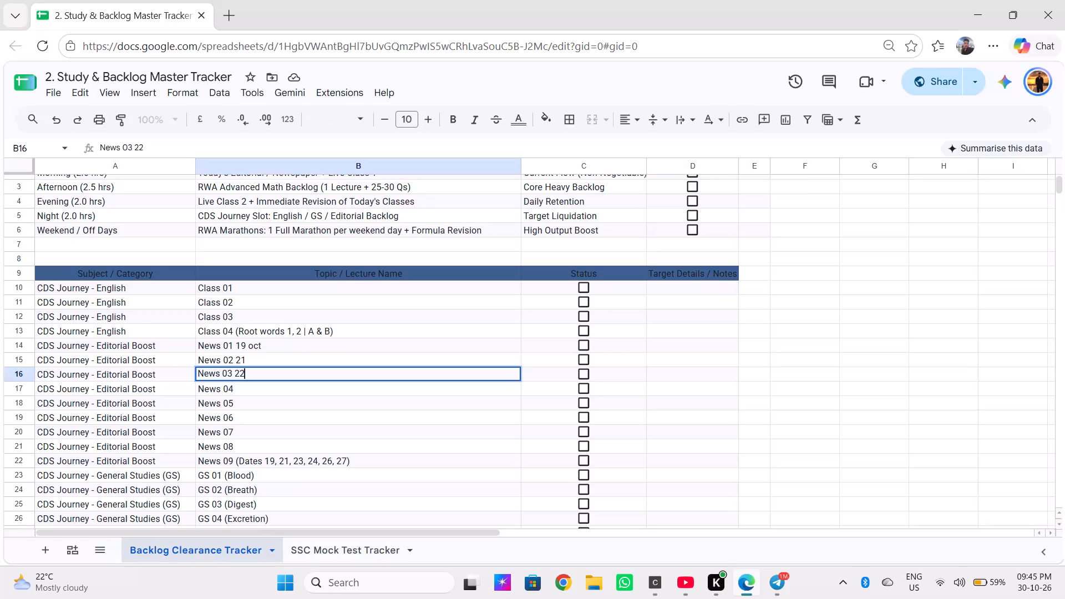
Append the date 23 to the News 04 topic in cell B17 so it reads "News 04 23".
{"action": "double_click", "coordinate": [258, 390]}
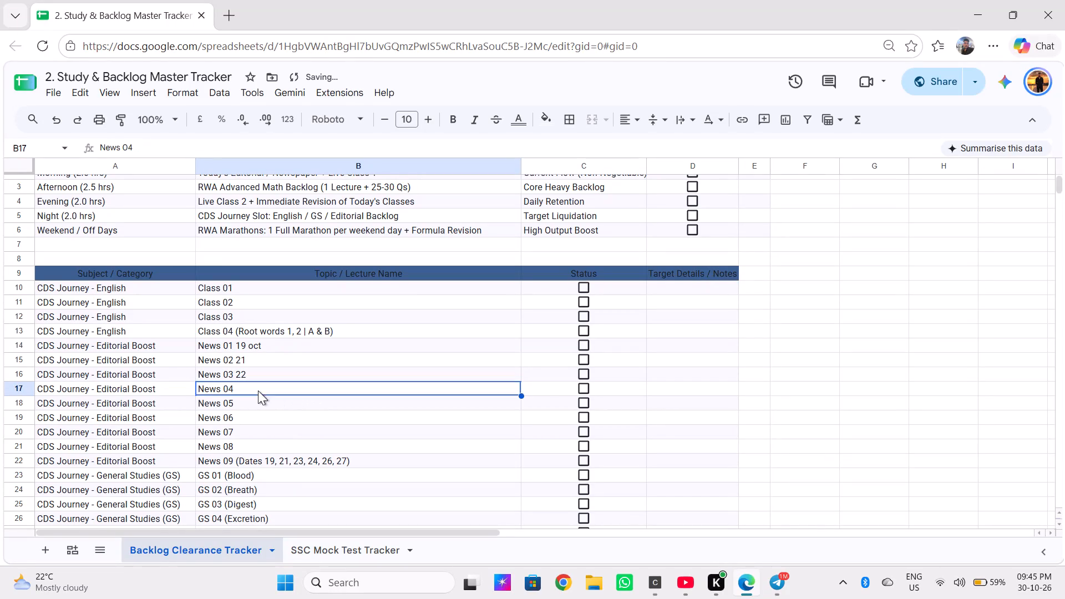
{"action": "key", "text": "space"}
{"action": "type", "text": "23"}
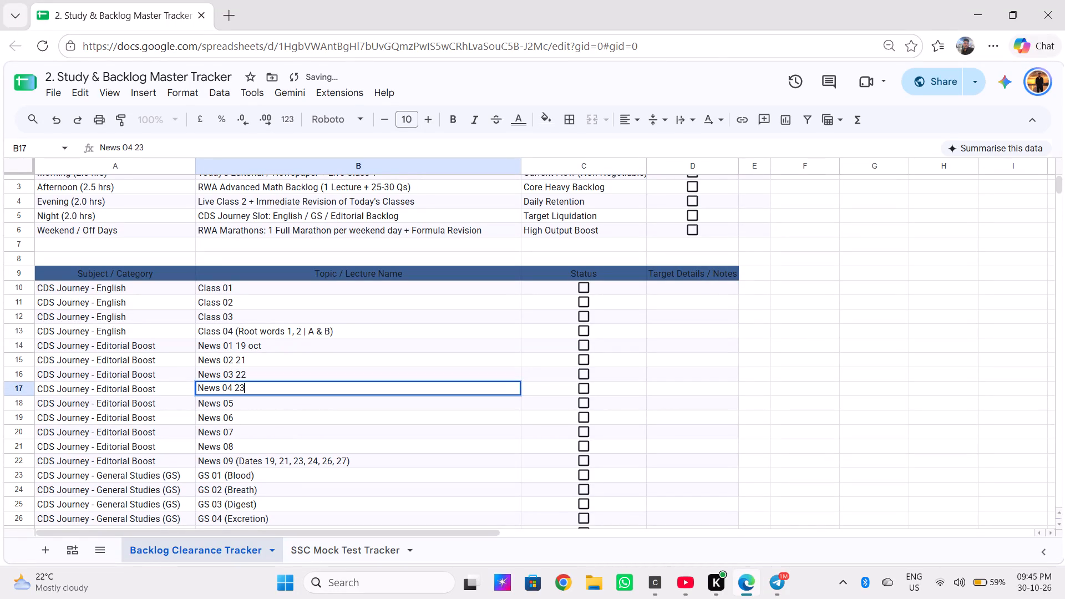
Append the date 24 to the News 05 topic in cell B18 so it reads "News 05 24".
{"action": "double_click", "coordinate": [254, 398]}
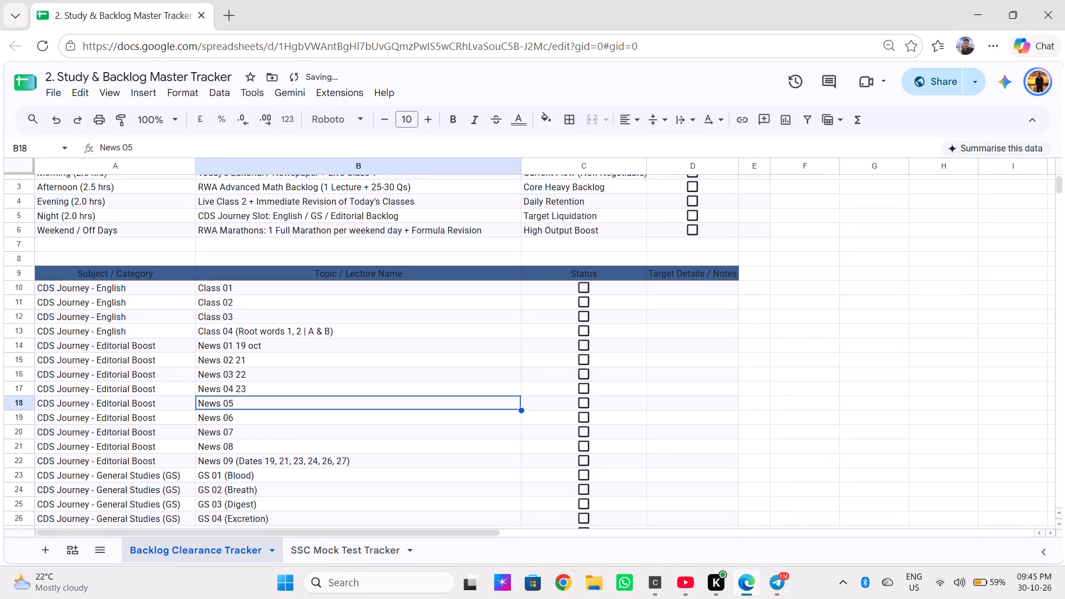
{"action": "left_click", "coordinate": [255, 402]}
{"action": "left_click", "coordinate": [255, 402]}
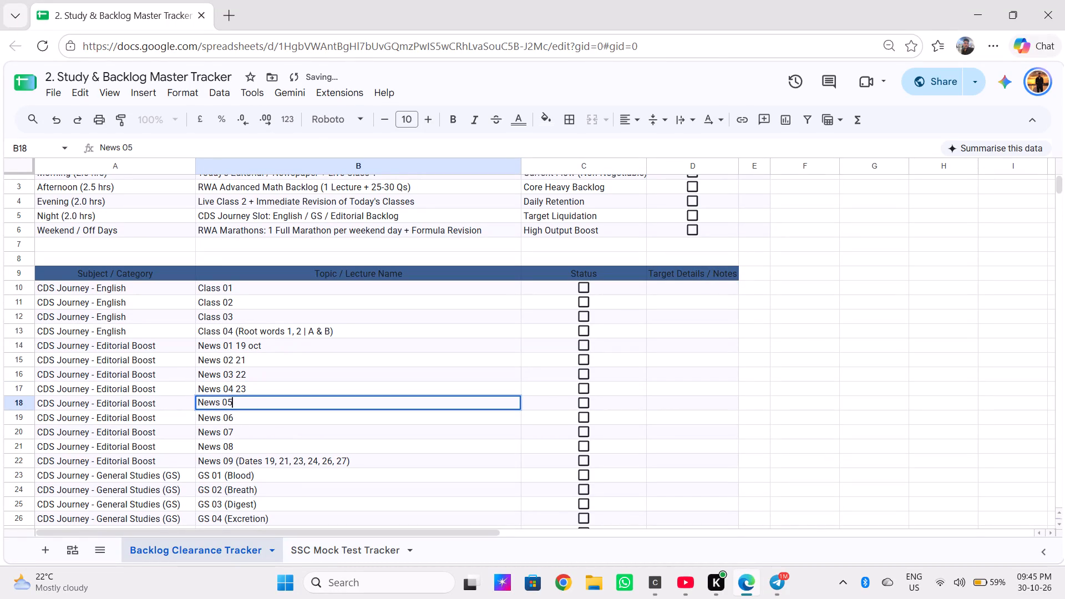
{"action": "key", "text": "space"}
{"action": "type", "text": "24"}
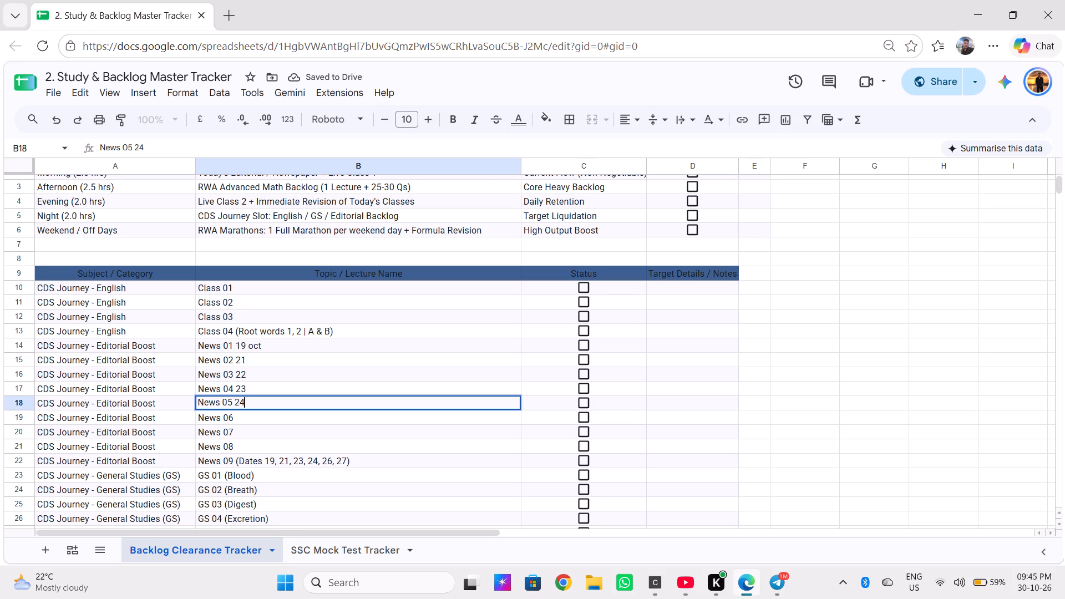
Append the dates 26, 27 and 28 to the News 06, News 07 and News 08 topics in cells B19 to B21.
{"action": "double_click", "coordinate": [251, 414]}
{"action": "key", "text": "space"}
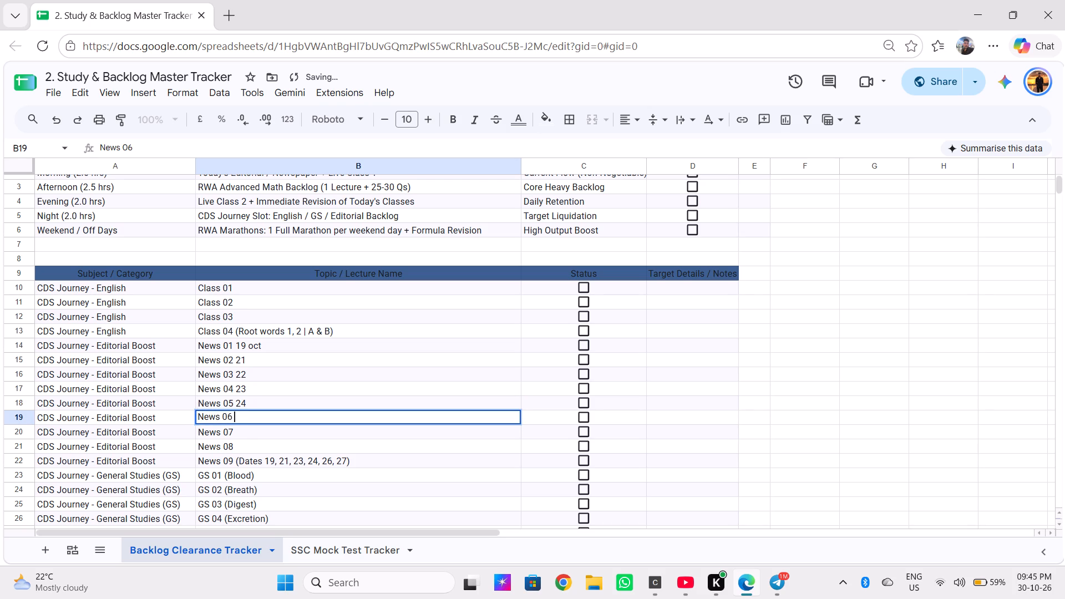
{"action": "type", "text": "26"}
{"action": "double_click", "coordinate": [268, 429]}
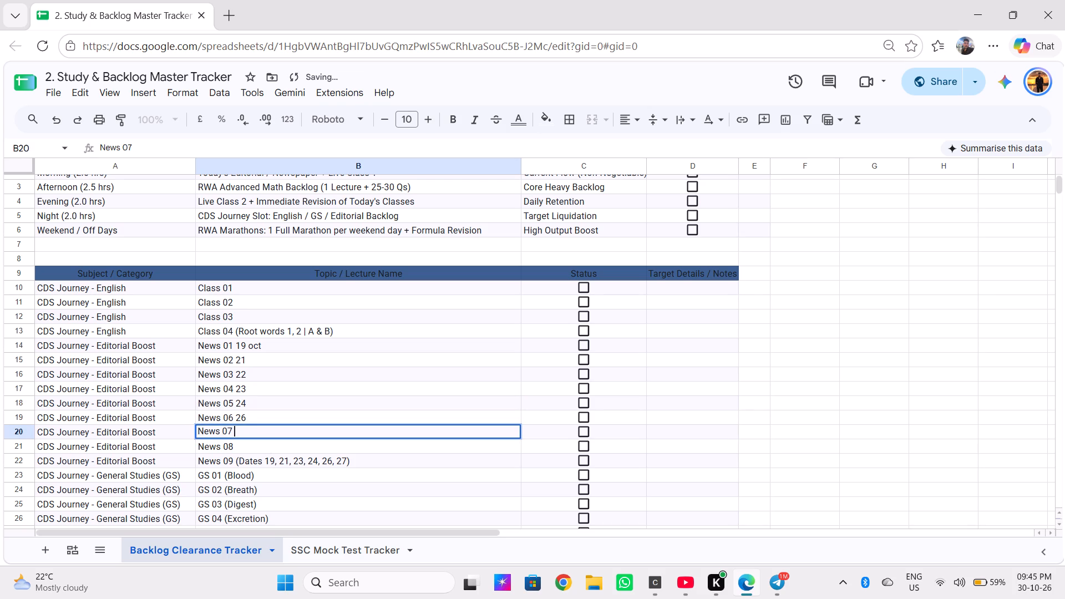
{"action": "type", "text": "27"}
{"action": "double_click", "coordinate": [252, 447]}
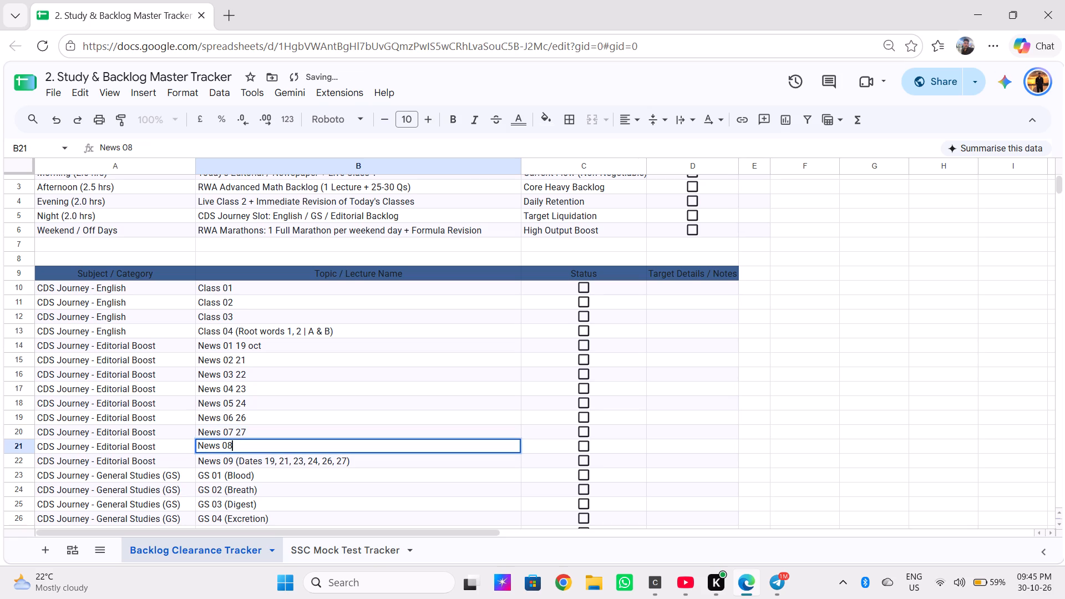
{"action": "key", "text": "space"}
{"action": "type", "text": "28"}
Insert the date 29 after News 09 in cell B22, ahead of the bracketed dates list.
{"action": "left_click", "coordinate": [354, 462]}
{"action": "double_click", "coordinate": [354, 462]}
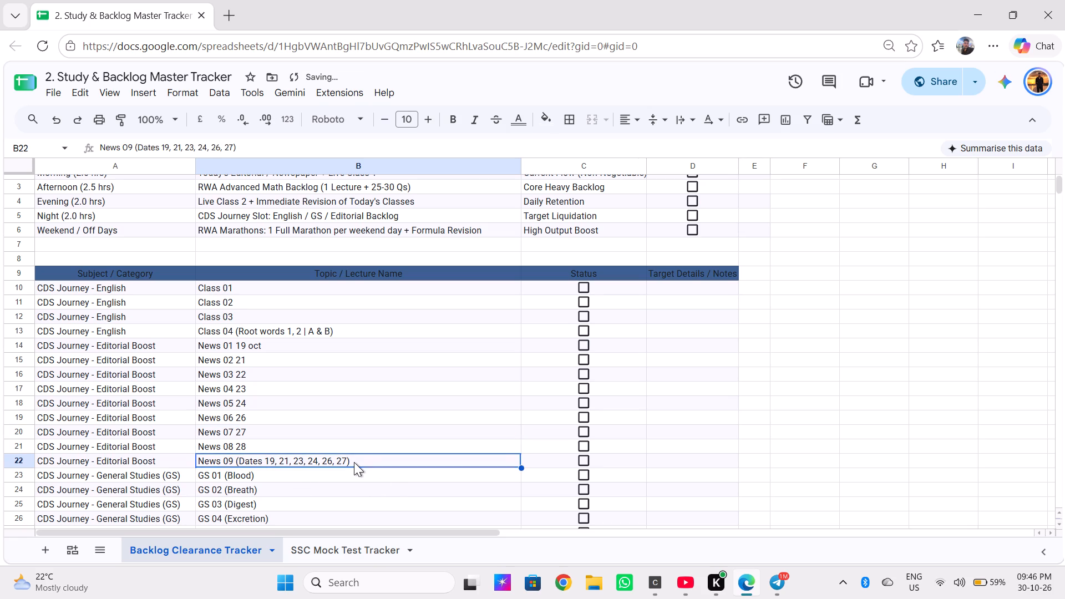
{"action": "left_click", "coordinate": [349, 462]}
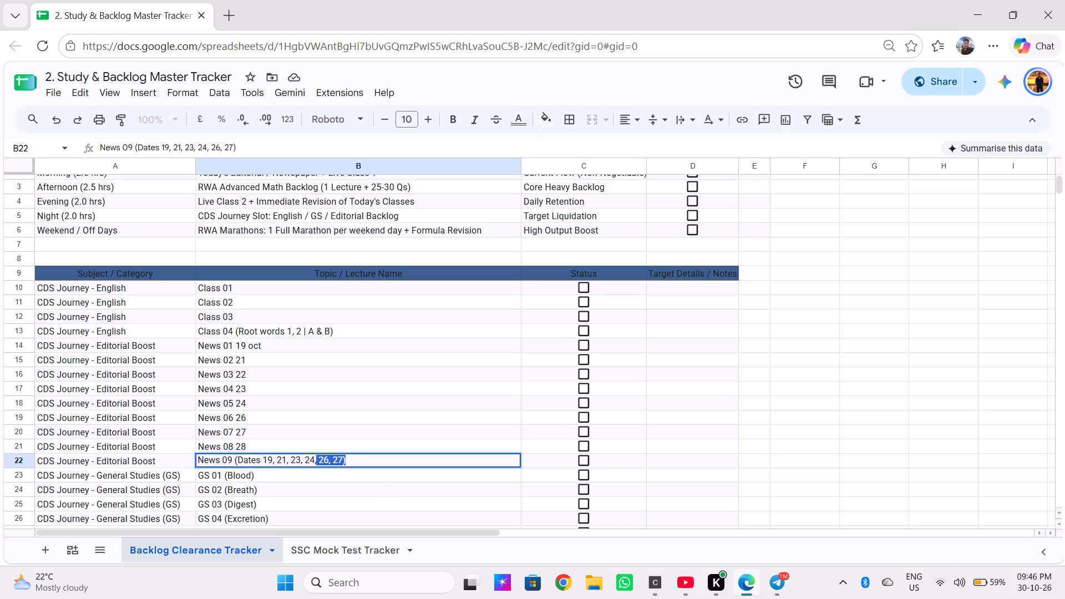
{"action": "left_click", "coordinate": [354, 460]}
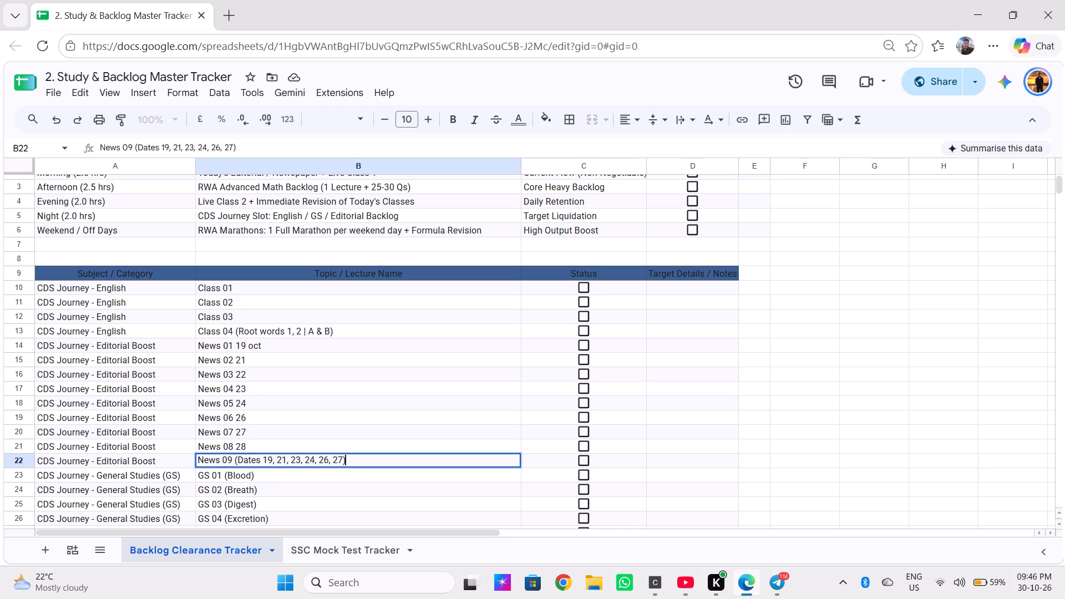
{"action": "left_click", "coordinate": [234, 461]}
{"action": "key", "text": "space"}
{"action": "type", "text": "29"}
{"action": "key", "text": "space"}
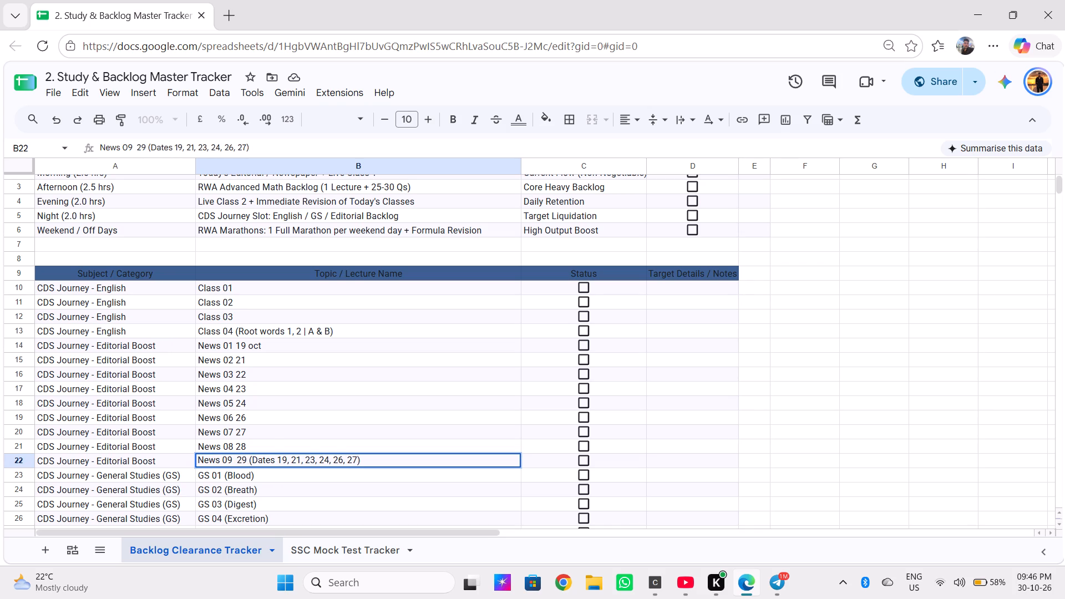
Insert 22 followed by a comma after 21 in the News 09 entry's bracketed dates list.
{"action": "left_click", "coordinate": [298, 463]}
{"action": "key", "text": "space"}
{"action": "type", "text": "2"}
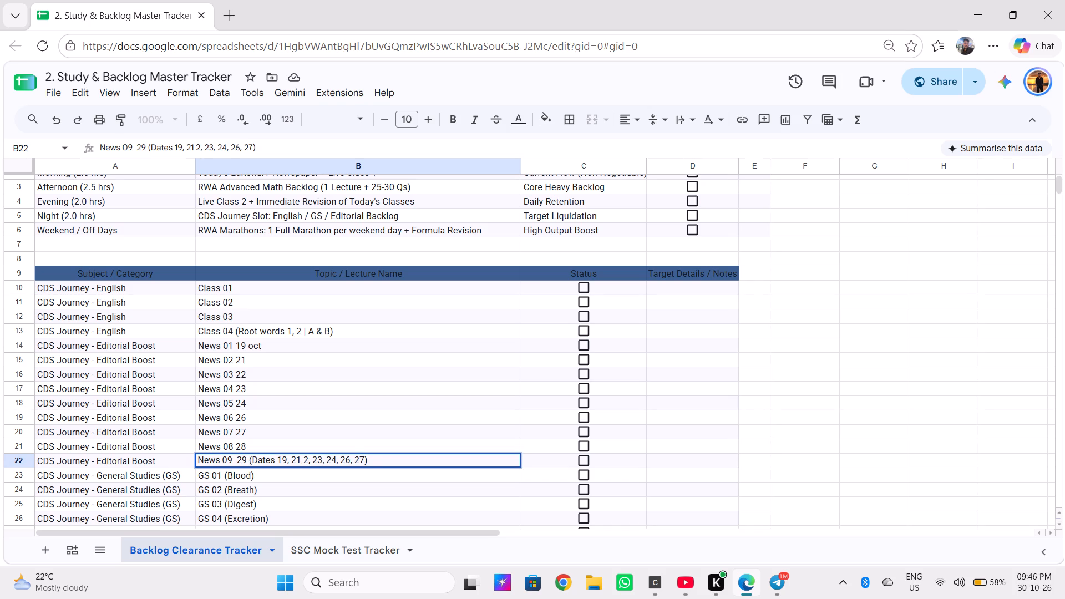
{"action": "type", "text": "2,"}
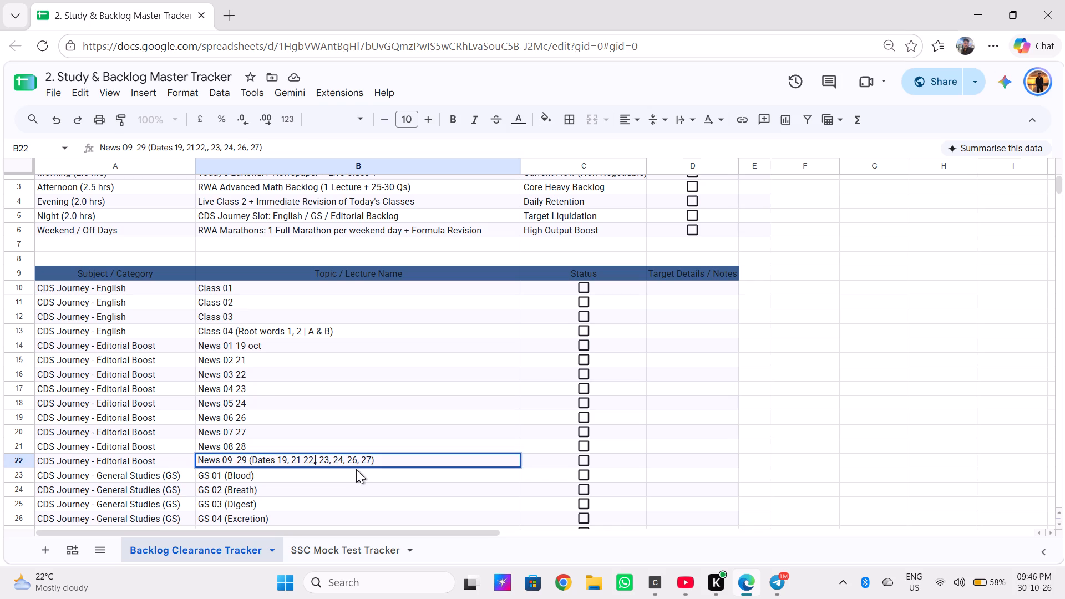
Extend the News 09 dates list after 27 with 28, 29, 30 and 31, and commit the cell.
{"action": "left_click", "coordinate": [368, 460]}
{"action": "left_click", "coordinate": [368, 460]}
{"action": "key", "text": "Right"}
{"action": "type", "text": "28"}
{"action": "key", "text": "BackSpace"}
{"action": "key", "text": "BackSpace"}
{"action": "type", "text": ",28,29,30"}
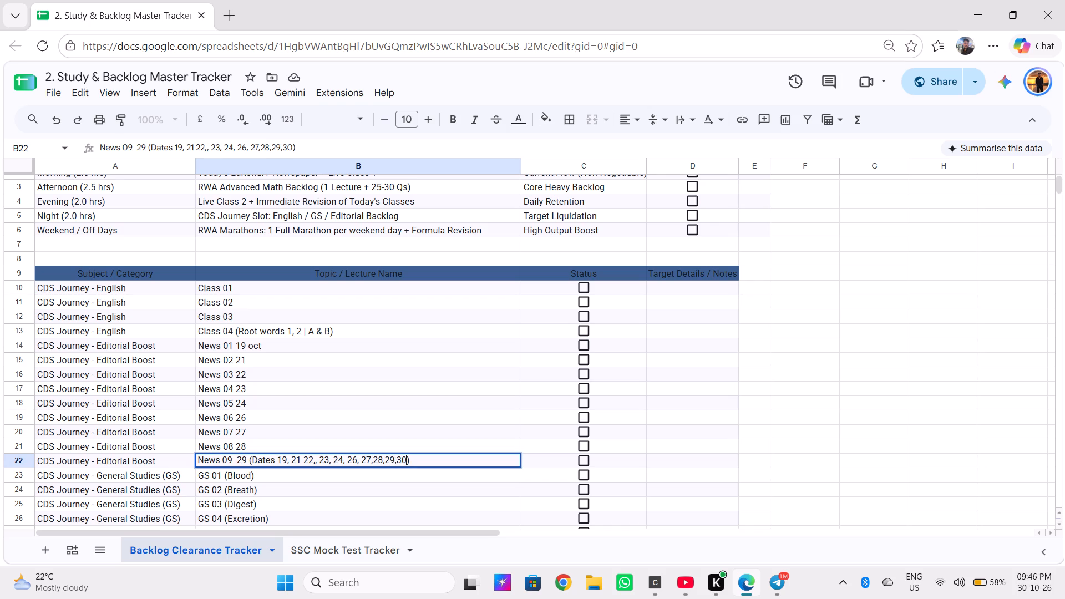
{"action": "type", "text": ",31"}
{"action": "left_click", "coordinate": [1061, 186]}
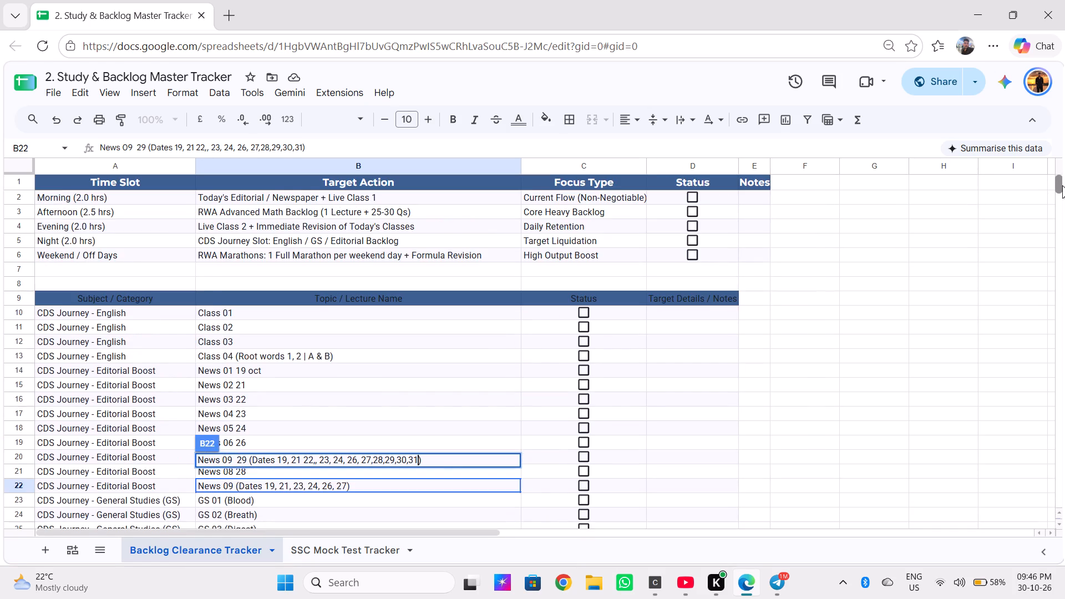
{"action": "left_click", "coordinate": [1062, 187]}
{"action": "left_click", "coordinate": [442, 402]}
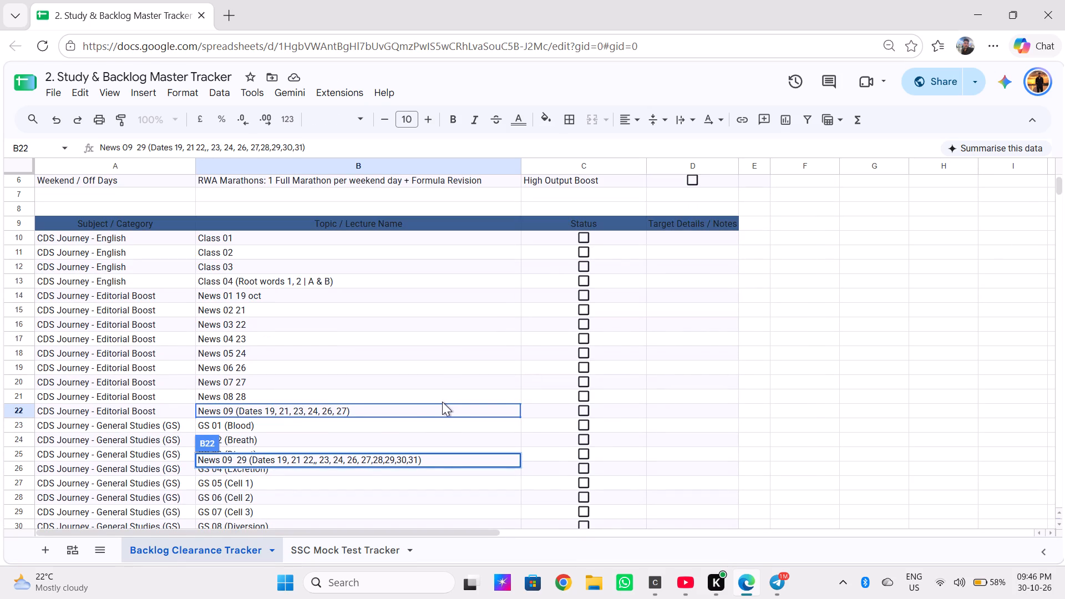
{"action": "left_click", "coordinate": [437, 409]}
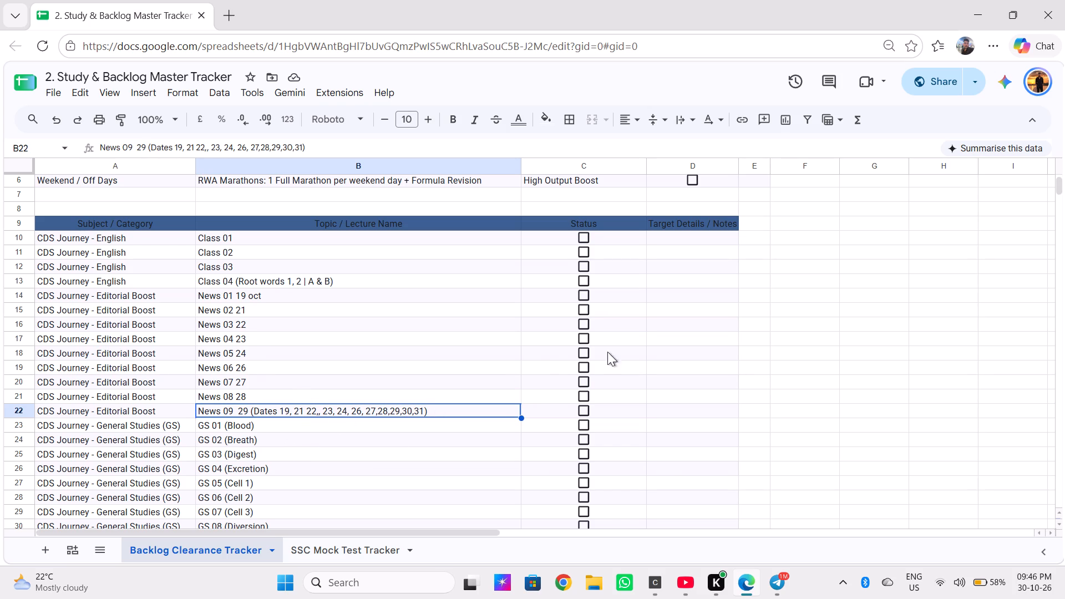
Replace TODAYS with 30 in the TODAYS NWSPAPER entry in cell A64, under the 28 OCT tasks.
{"action": "left_click_drag", "start_coordinate": [1059, 186], "coordinate": [1058, 188]}
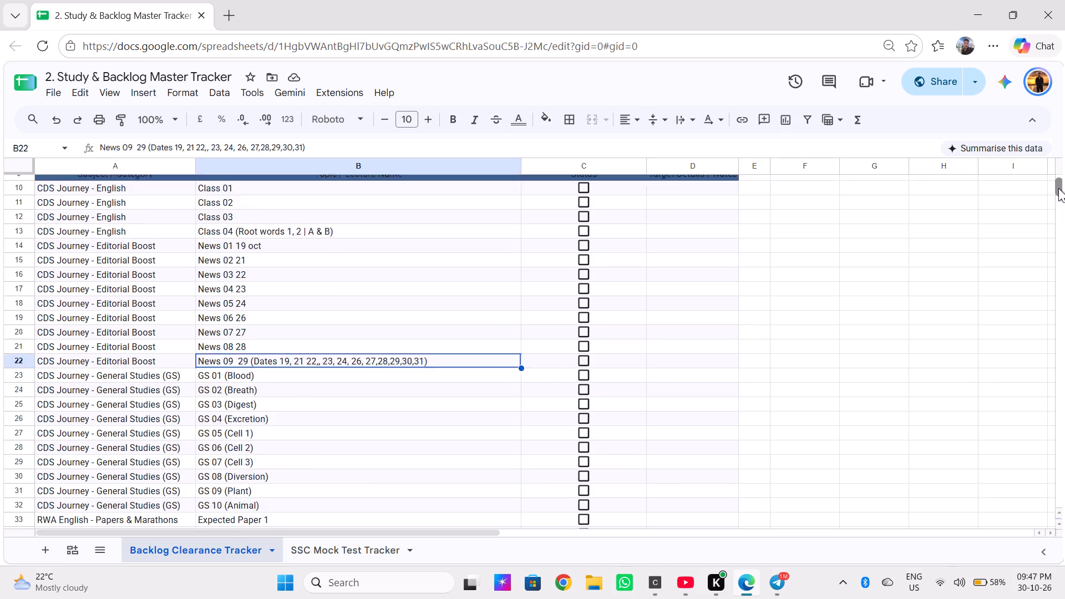
{"action": "left_click_drag", "start_coordinate": [1058, 188], "coordinate": [1060, 197]}
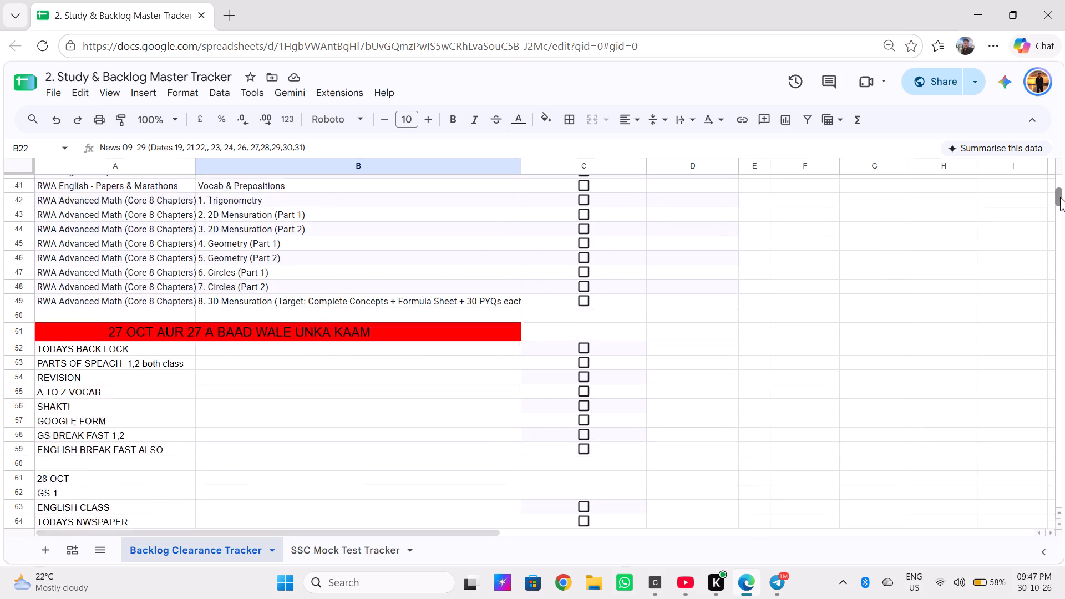
{"action": "left_click_drag", "start_coordinate": [1060, 197], "coordinate": [1061, 201]}
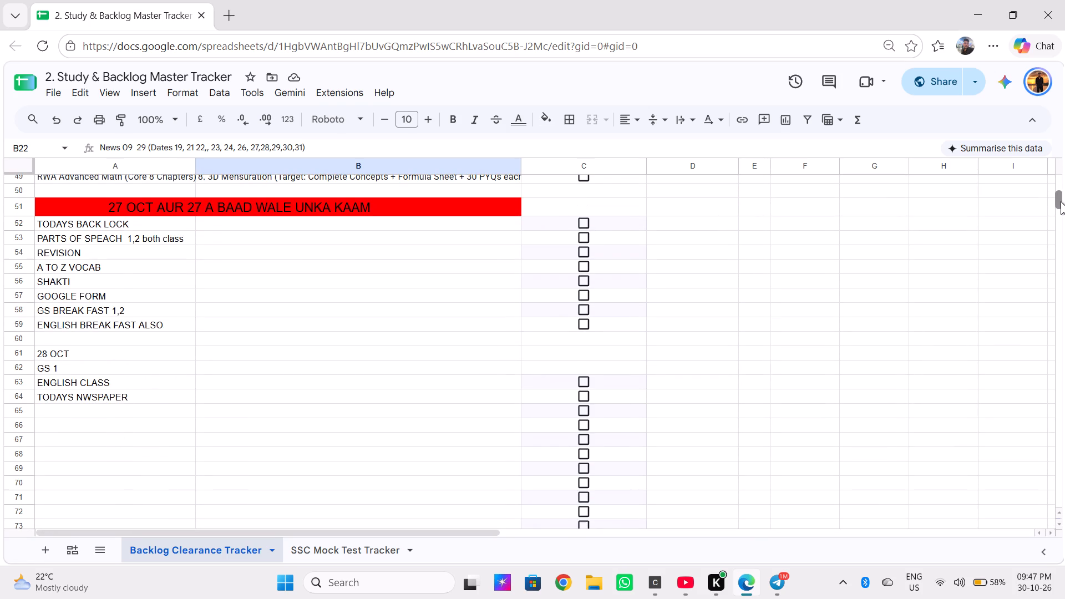
{"action": "left_click_drag", "start_coordinate": [1061, 201], "coordinate": [1062, 199]}
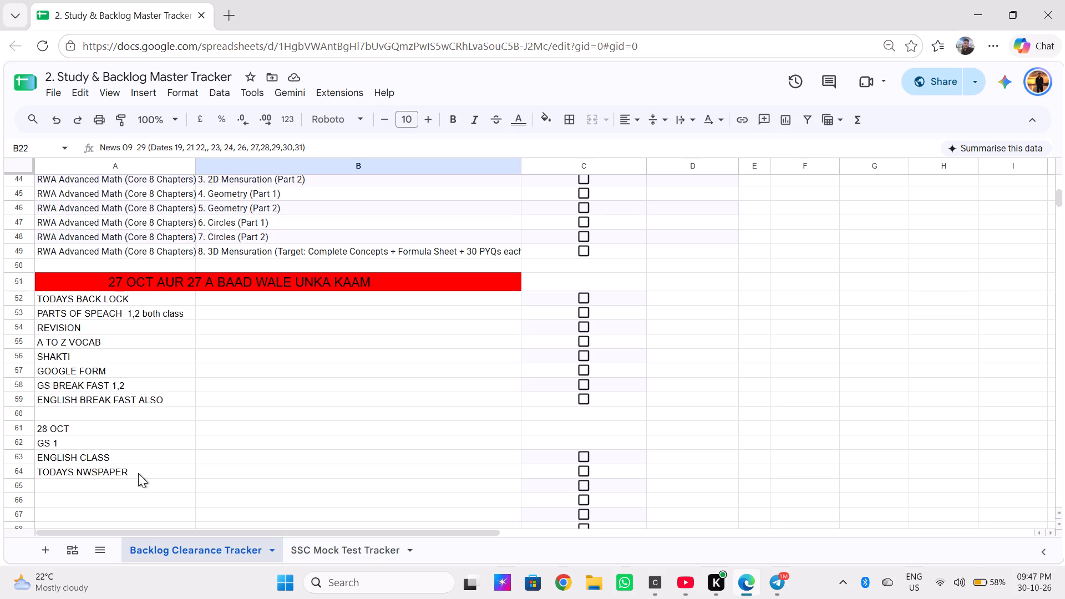
{"action": "left_click", "coordinate": [74, 469]}
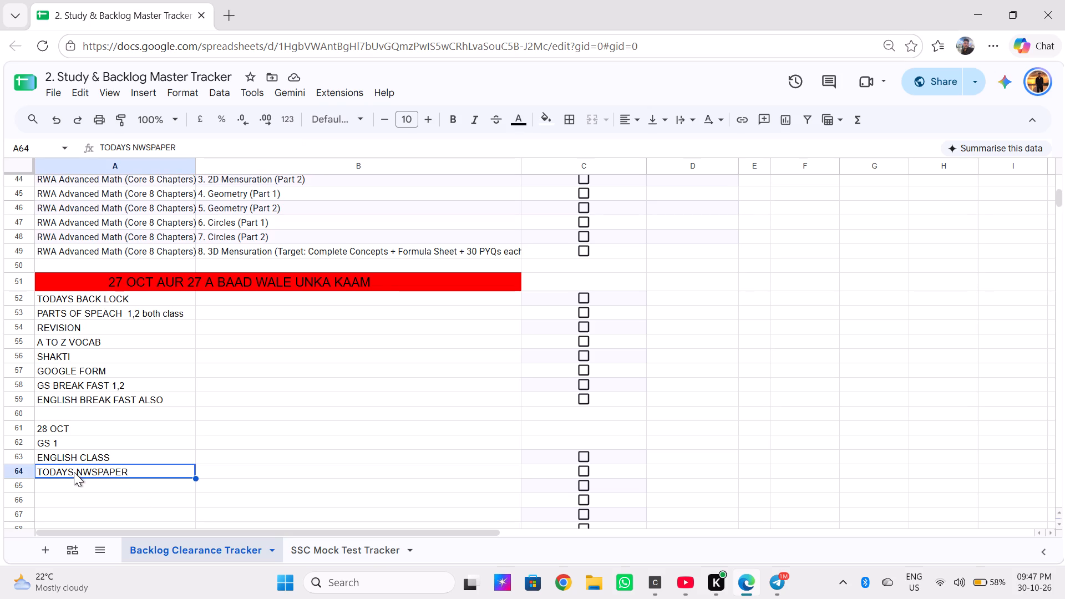
{"action": "left_click", "coordinate": [73, 472]}
{"action": "double_click", "coordinate": [70, 470]}
{"action": "left_click_drag", "start_coordinate": [73, 470], "coordinate": [22, 470]}
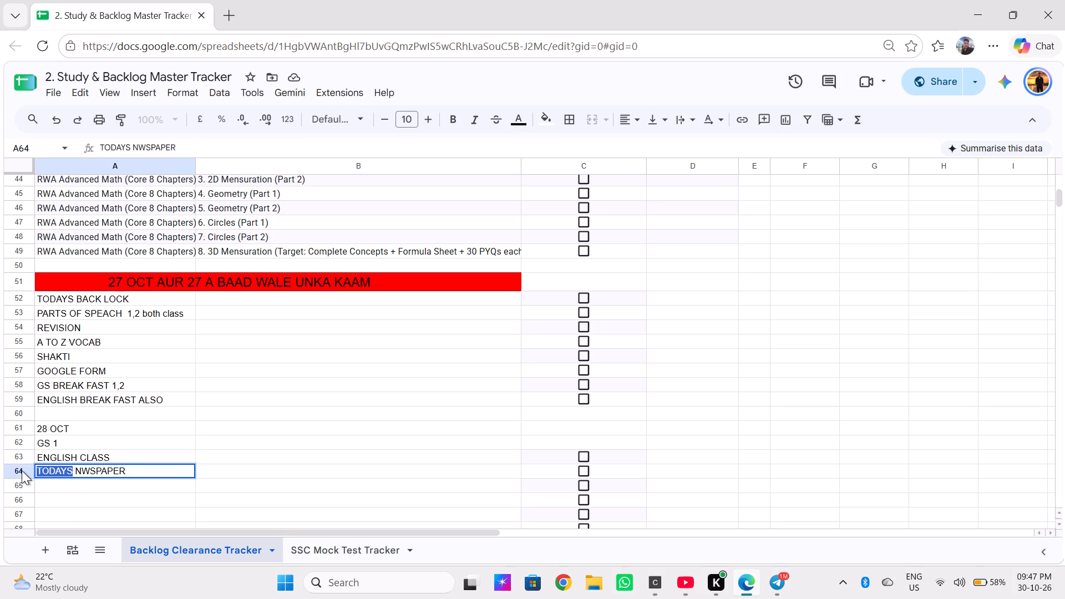
{"action": "key", "text": "BackSpace"}
{"action": "type", "text": "30"}
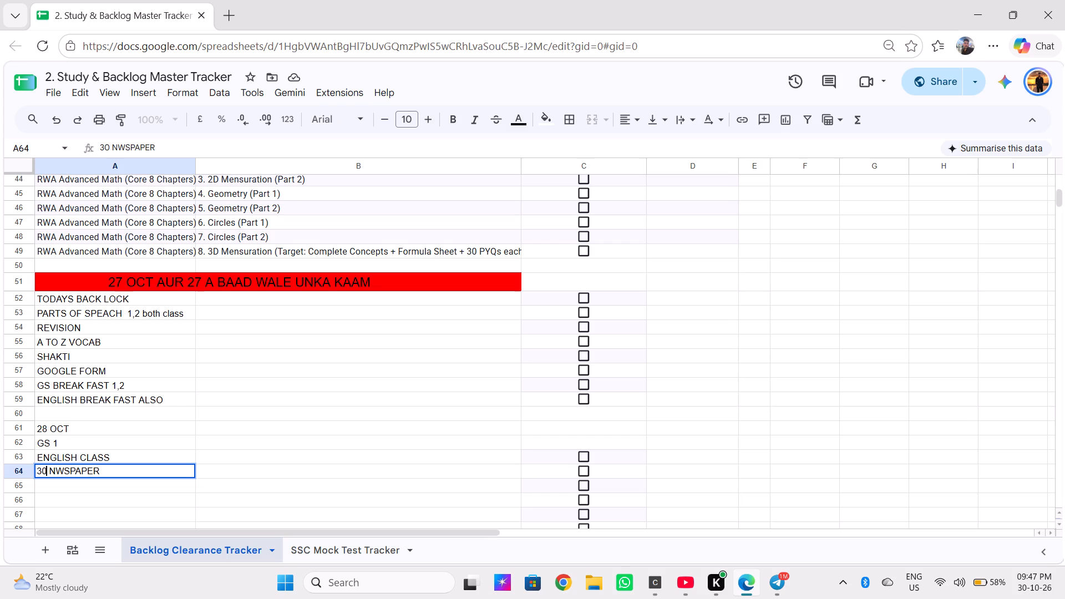
{"action": "left_click_drag", "start_coordinate": [145, 469], "coordinate": [149, 483]}
{"action": "left_click", "coordinate": [161, 470]}
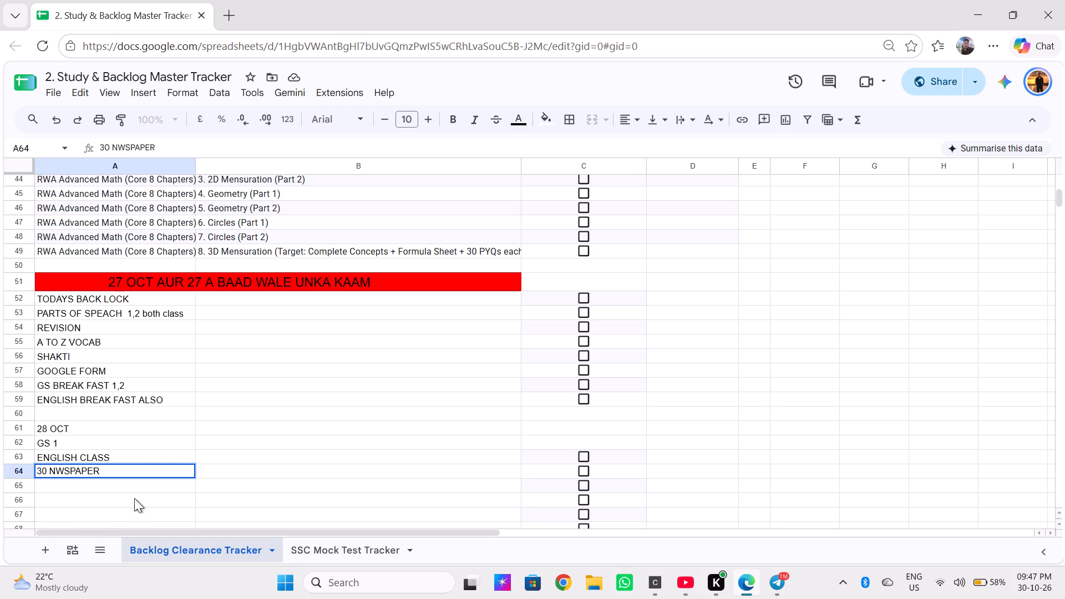
{"action": "left_click", "coordinate": [140, 486]}
{"action": "left_click", "coordinate": [143, 469]}
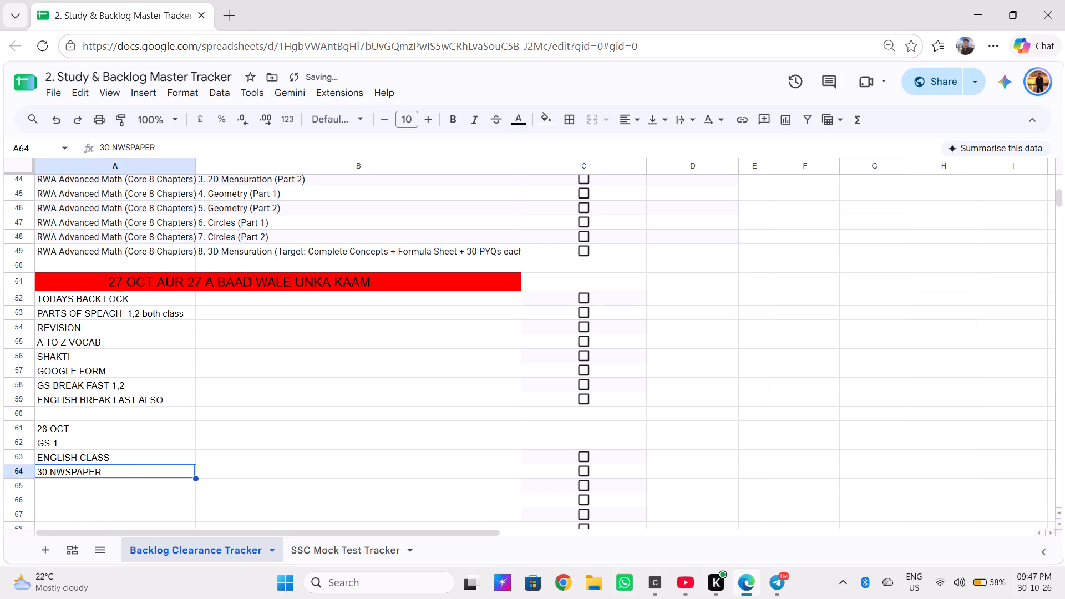
Fill the 30 NWSPAPER entry down column A through row 66 as a series, giving 31 and 32 NWSPAPER.
{"action": "left_click_drag", "start_coordinate": [193, 477], "coordinate": [193, 485]}
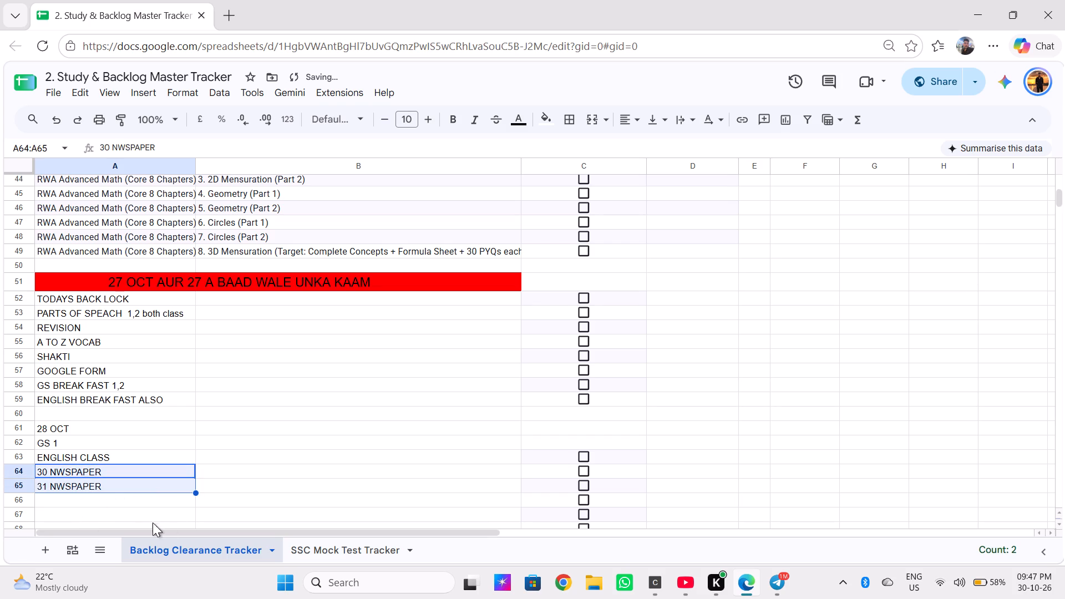
{"action": "left_click_drag", "start_coordinate": [194, 494], "coordinate": [194, 501]}
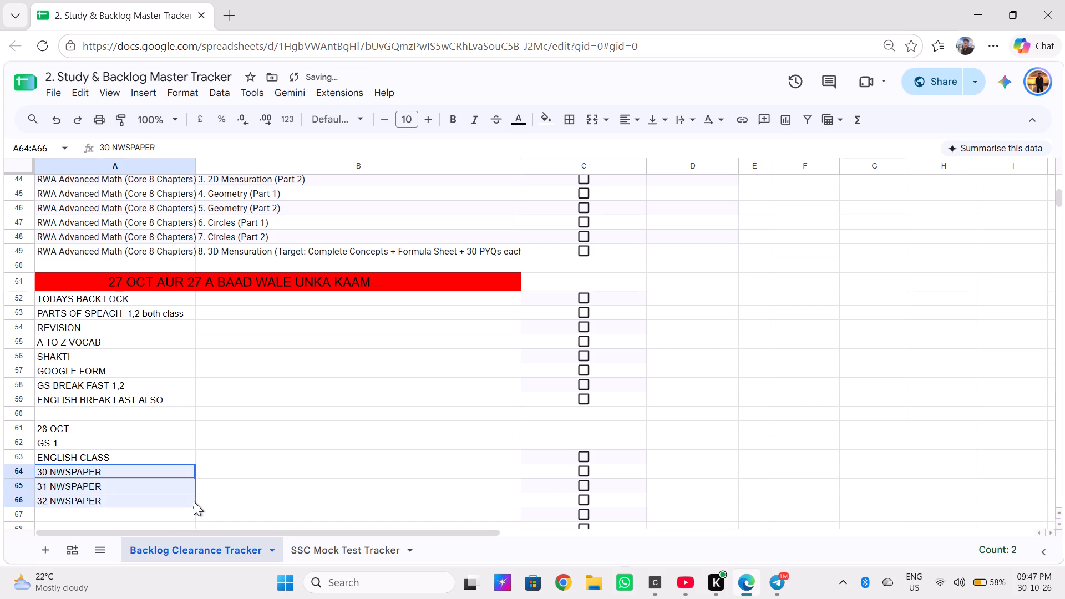
{"action": "left_click_drag", "start_coordinate": [194, 505], "coordinate": [195, 496]}
Delete the 32 NWSPAPER entry from cell A66, at the end of the newspaper tasks.
{"action": "left_click_drag", "start_coordinate": [195, 496], "coordinate": [195, 495]}
{"action": "left_click", "coordinate": [176, 498]}
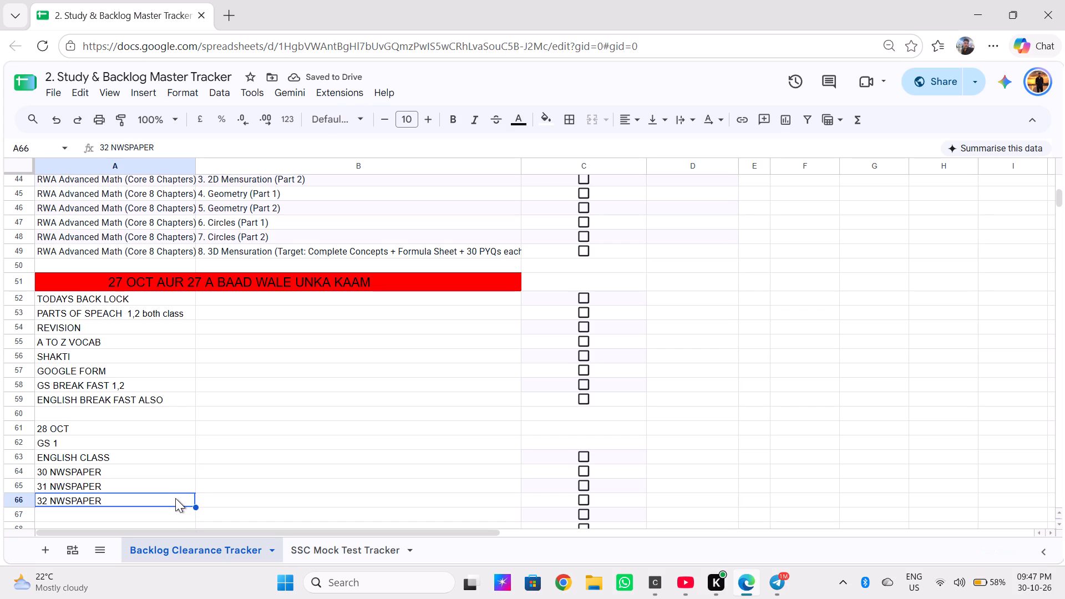
{"action": "key", "text": "BackSpace"}
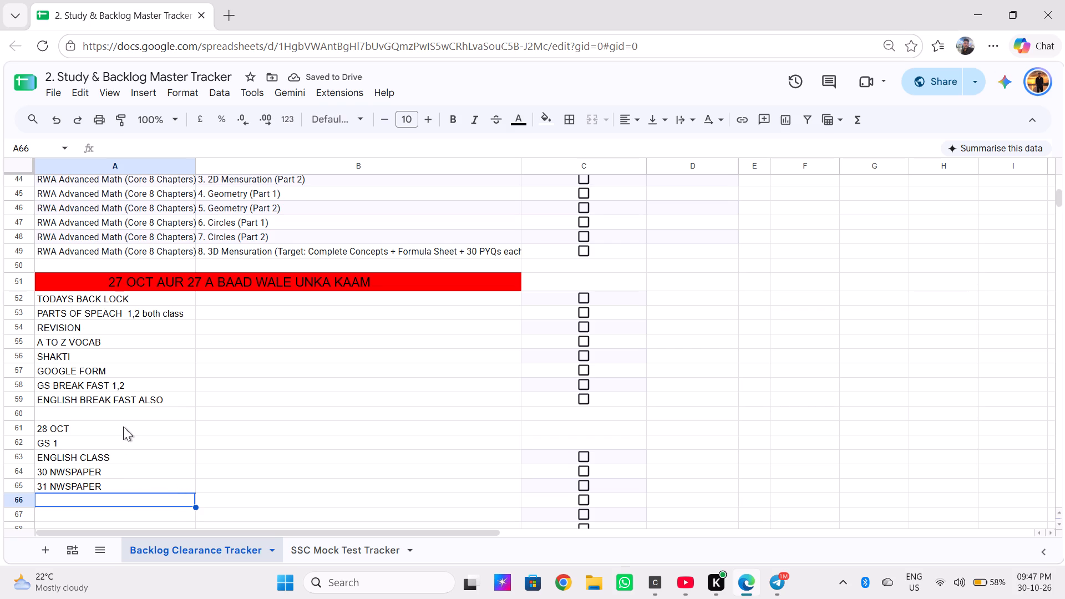
Remove the 28 OCT heading above the GS 1 task in column A, clearing its text and committing the empty cell.
{"action": "left_click_drag", "start_coordinate": [124, 426], "coordinate": [47, 427]}
{"action": "left_click", "coordinate": [93, 420]}
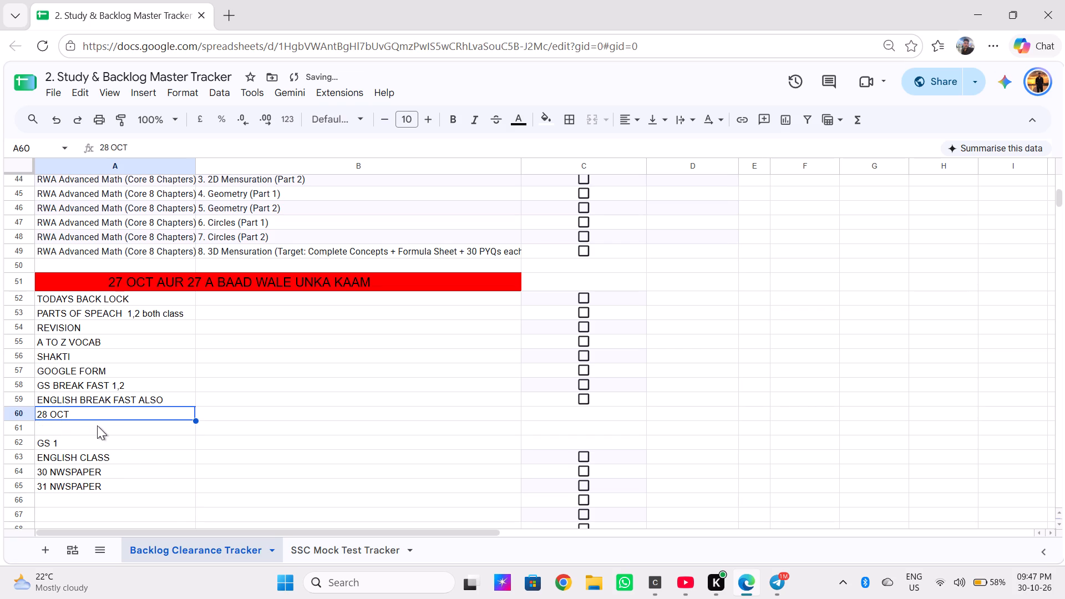
{"action": "double_click", "coordinate": [106, 414]}
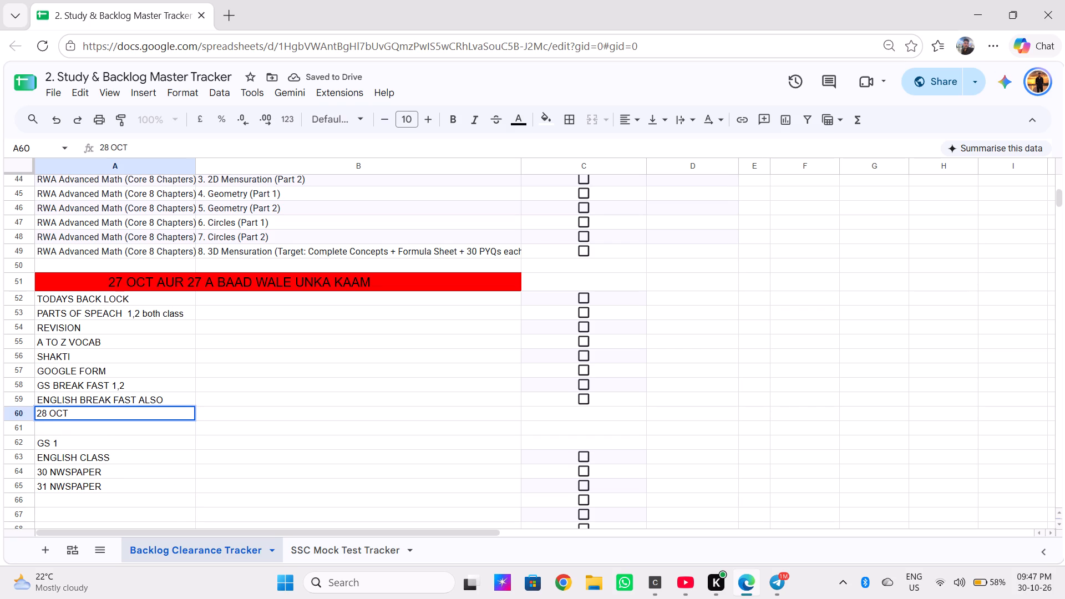
{"action": "key", "text": "BackSpace"}
{"action": "key", "text": "BackSpace"}
{"action": "key", "text": "BackSpace"}
{"action": "key", "text": "BackSpace"}
{"action": "key", "text": "BackSpace"}
{"action": "key", "text": "BackSpace"}
{"action": "key", "text": "BackSpace"}
{"action": "key", "text": "BackSpace"}
{"action": "key", "text": "BackSpace"}
{"action": "key", "text": "BackSpace"}
{"action": "key", "text": "BackSpace"}
{"action": "key", "text": "BackSpace"}
{"action": "key", "text": "BackSpace"}
{"action": "key", "text": "BackSpace"}
{"action": "key", "text": "BackSpace"}
{"action": "key", "text": "BackSpace"}
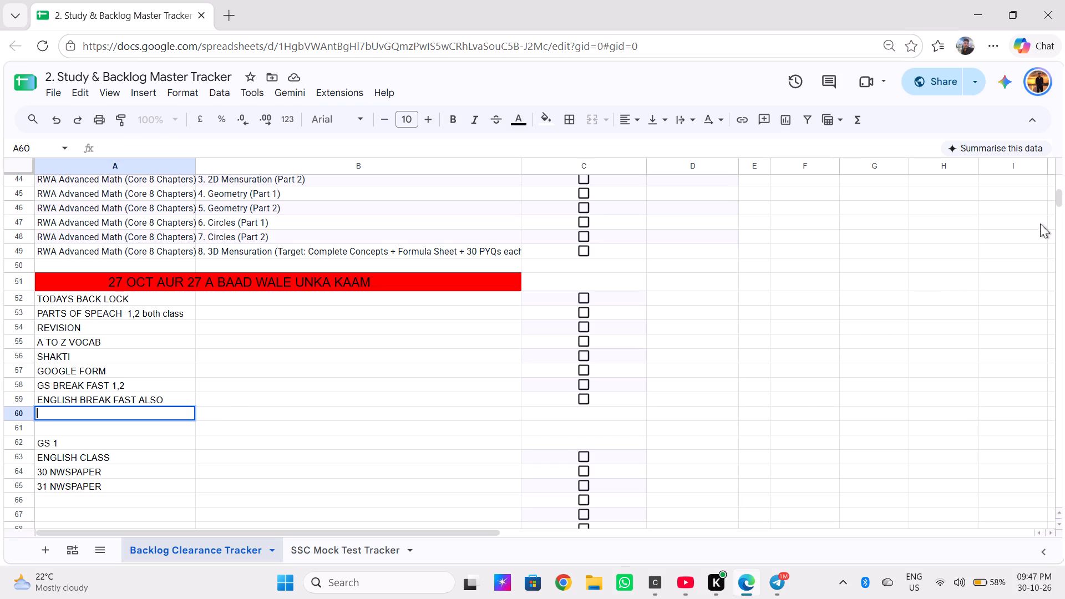
{"action": "left_click_drag", "start_coordinate": [1062, 200], "coordinate": [1059, 190]}
{"action": "left_click_drag", "start_coordinate": [1058, 192], "coordinate": [1062, 188]}
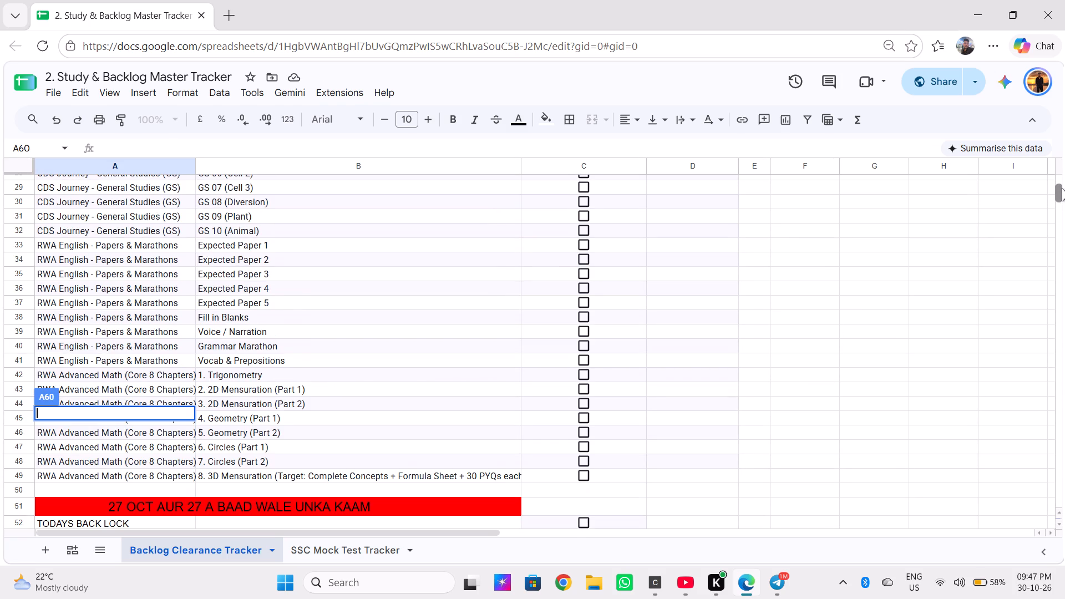
{"action": "left_click_drag", "start_coordinate": [1062, 188], "coordinate": [1064, 194]}
{"action": "left_click_drag", "start_coordinate": [273, 454], "coordinate": [273, 448]}
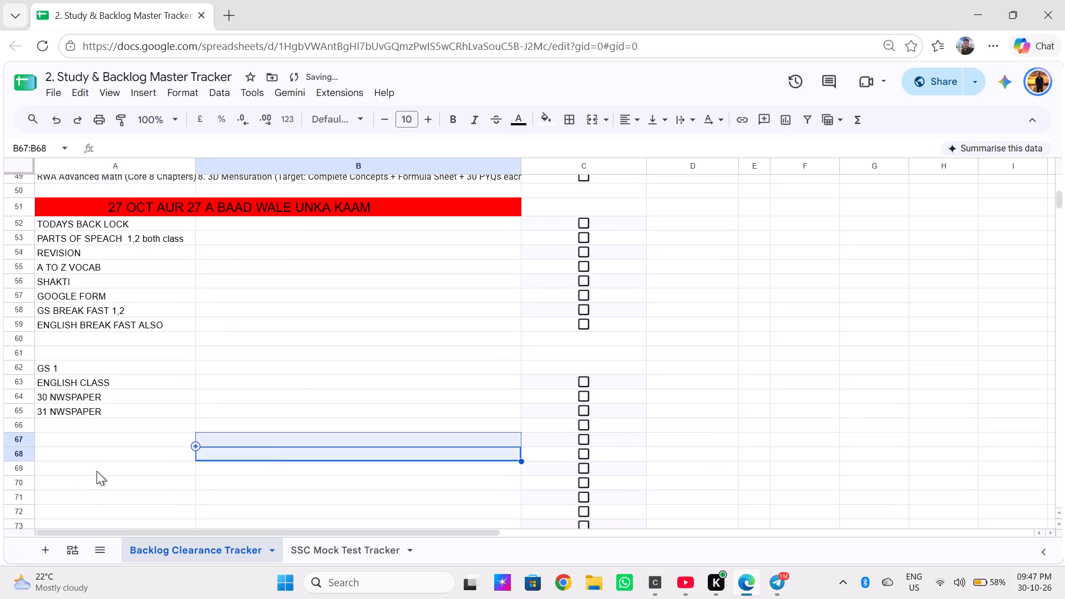
{"action": "left_click", "coordinate": [99, 468]}
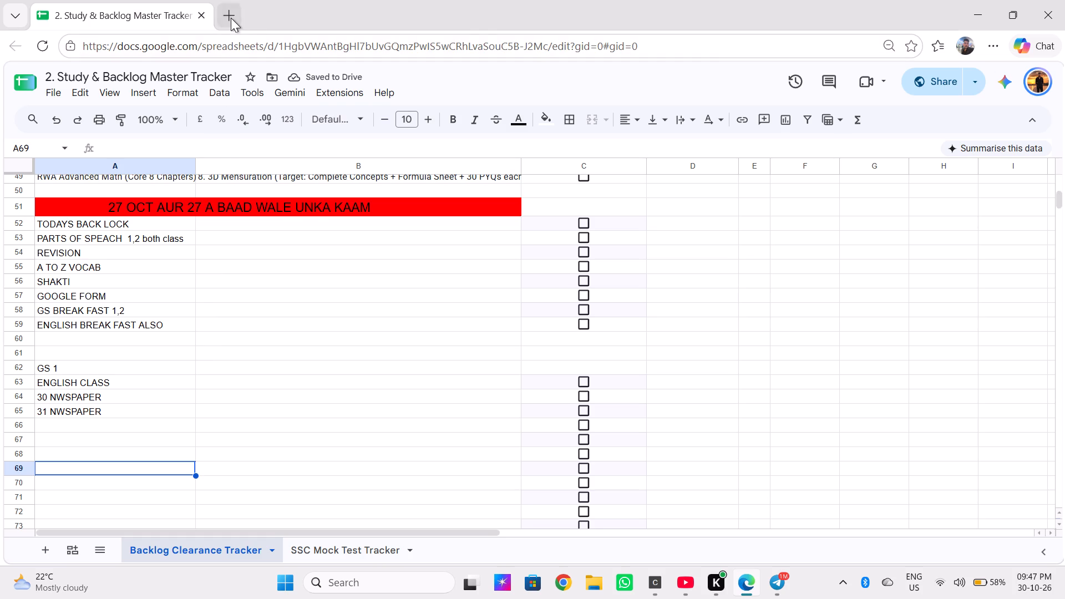
Open a new browser tab.
{"action": "left_click", "coordinate": [231, 18]}
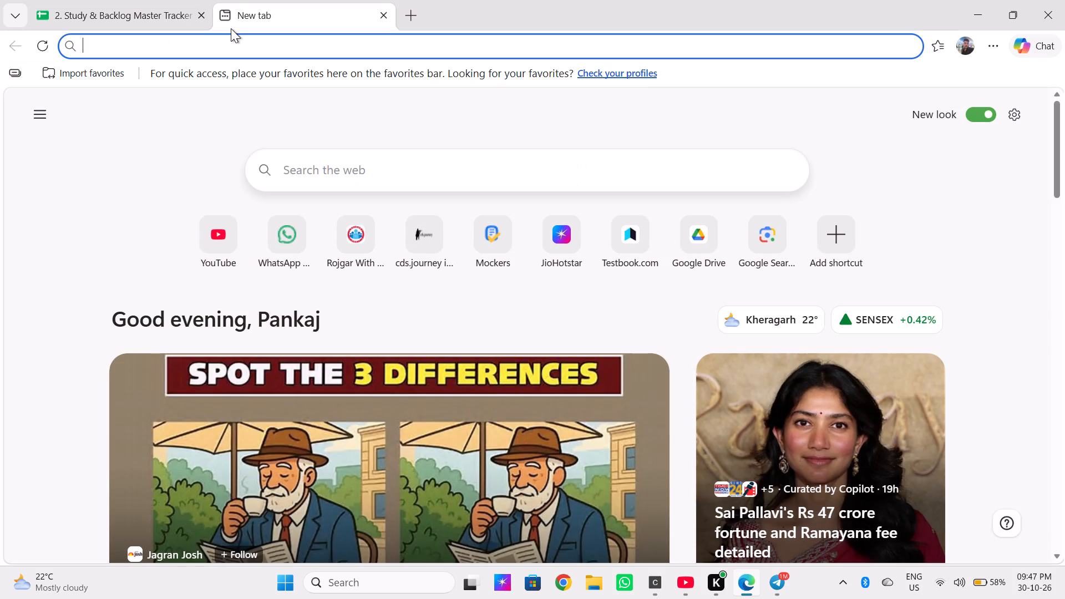
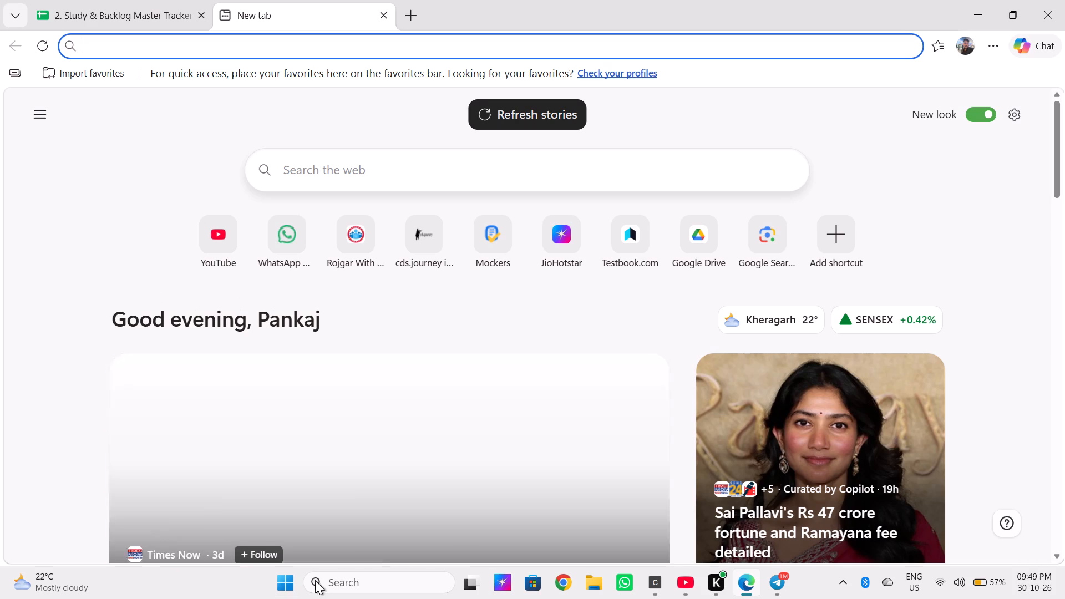
Switch to the cds journey app and look through the end of the biology class list, down to Plant And Animal Hormones.
{"action": "left_click", "coordinate": [652, 584]}
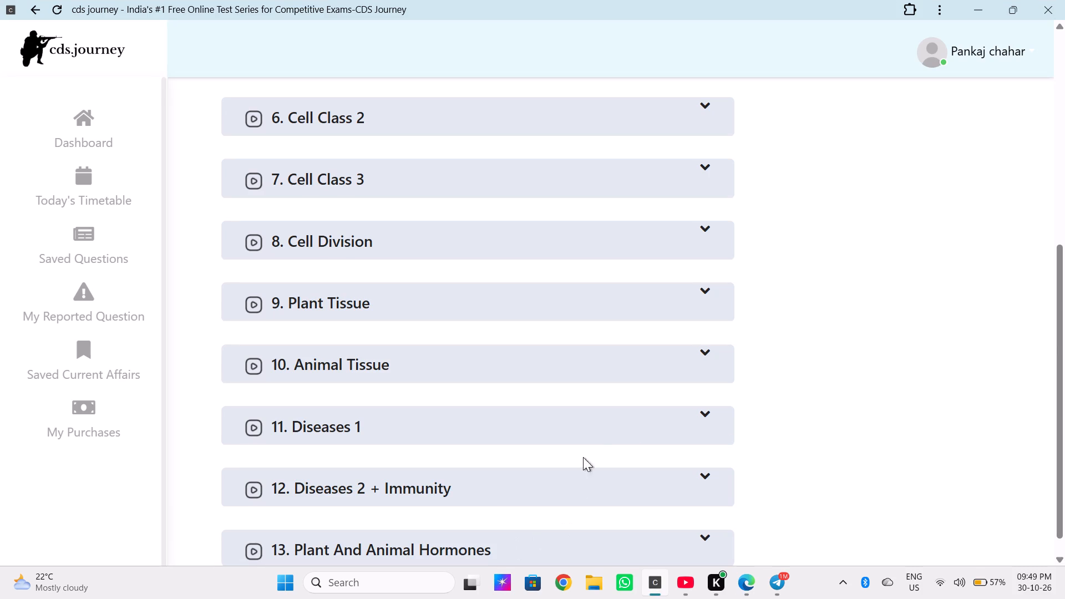
{"action": "left_click_drag", "start_coordinate": [1061, 327], "coordinate": [1055, 366]}
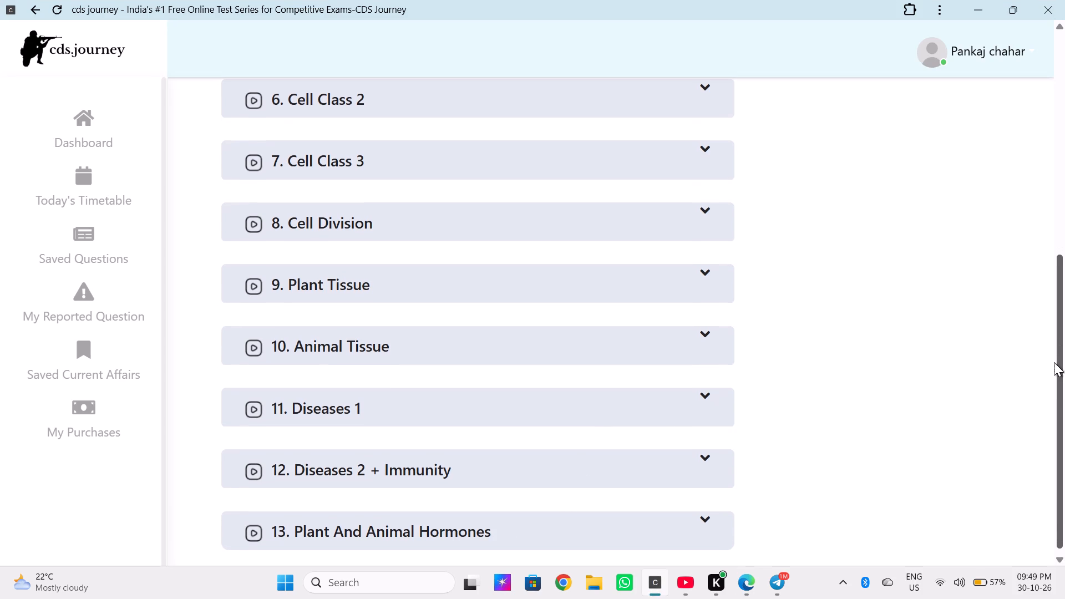
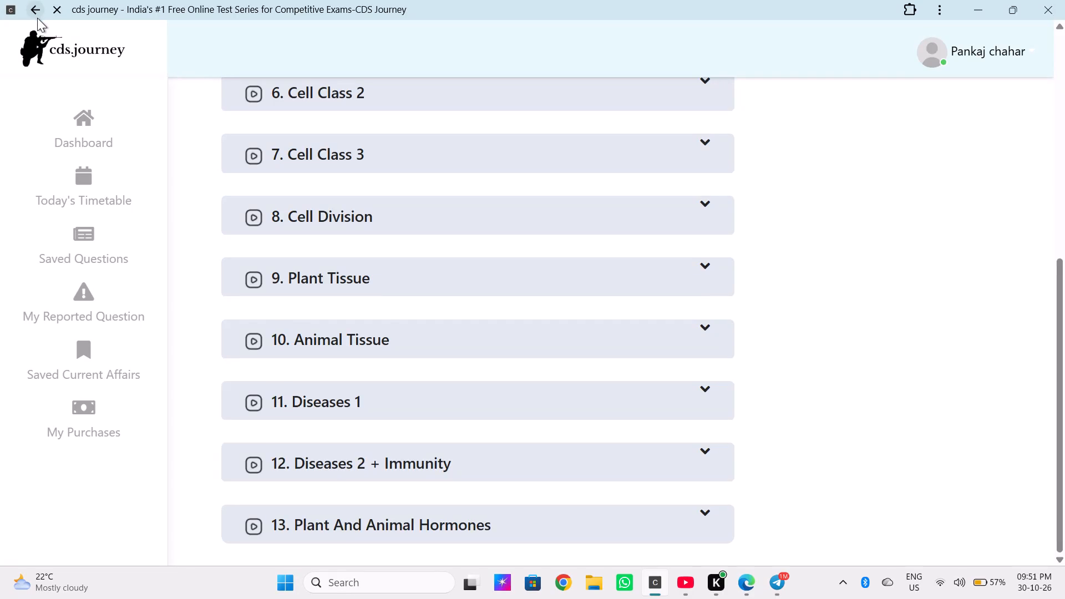
Open the cds journey course's class list that covers Root Words and the "A" and "B" words.
{"action": "left_click", "coordinate": [419, 496]}
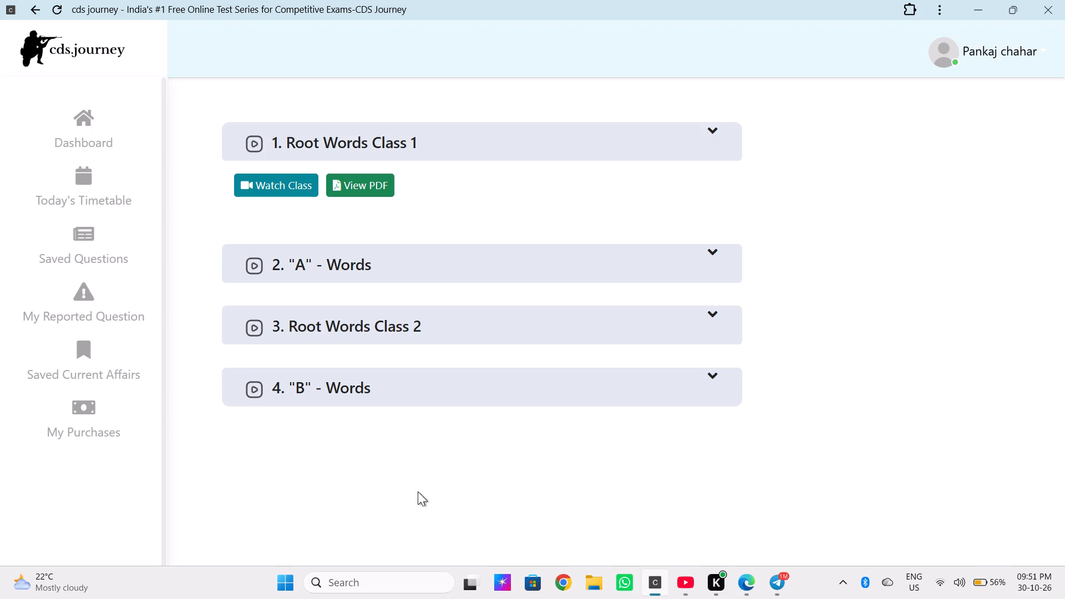
Return from the Root Words class list to the KILO OTA BATCH (CDS-1 2027) page with its subjects.
{"action": "left_click", "coordinate": [37, 4]}
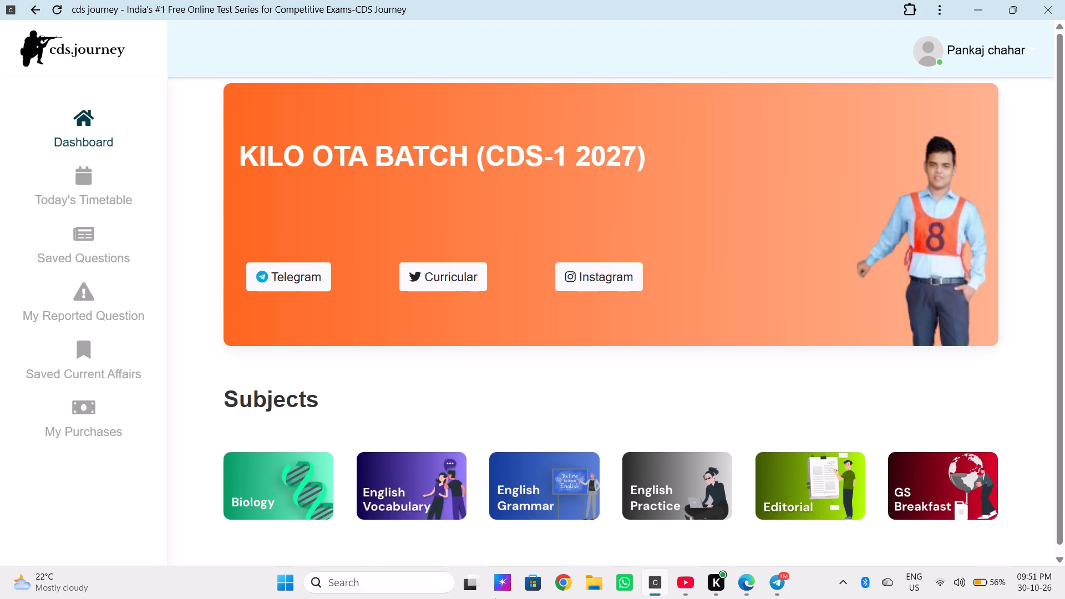
Examine the class lists of the English Grammar, English Practice and GS Breakfast subjects, returning to the batch page after each.
{"action": "left_click", "coordinate": [549, 496]}
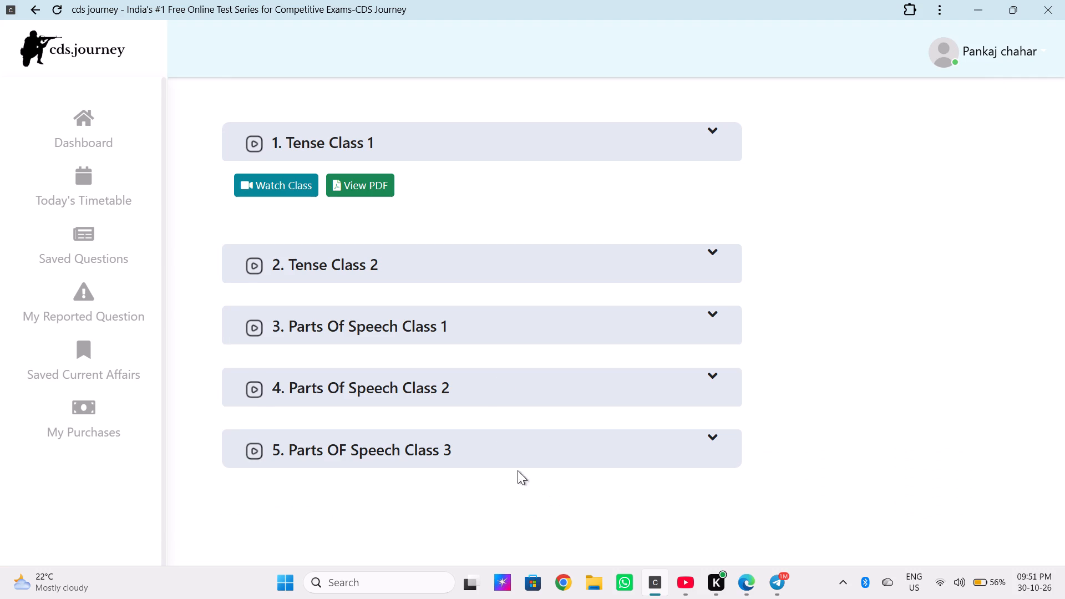
{"action": "left_click", "coordinate": [43, 11]}
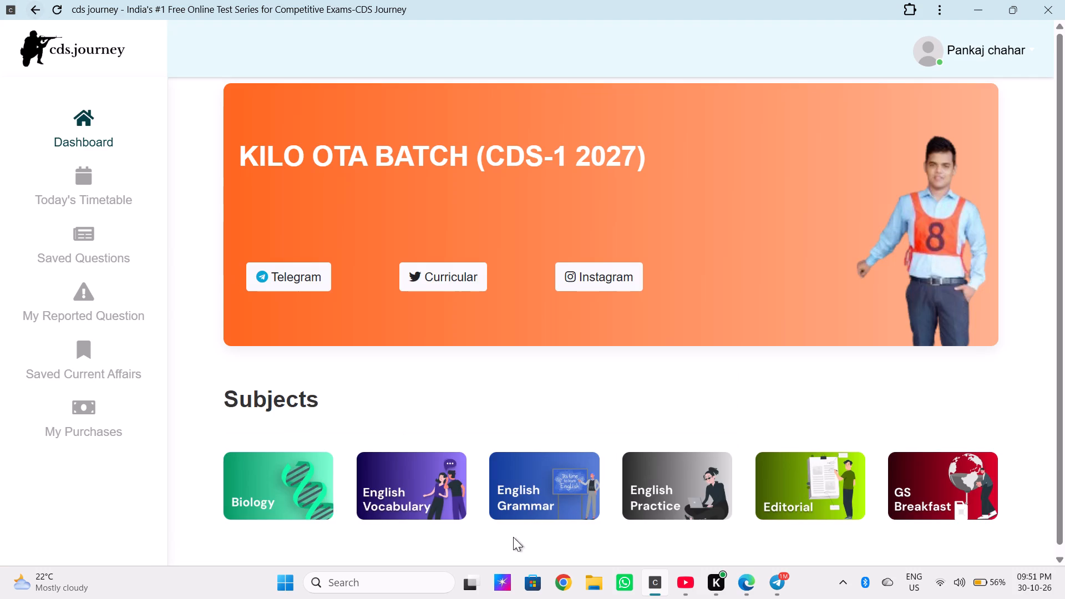
{"action": "left_click", "coordinate": [678, 510]}
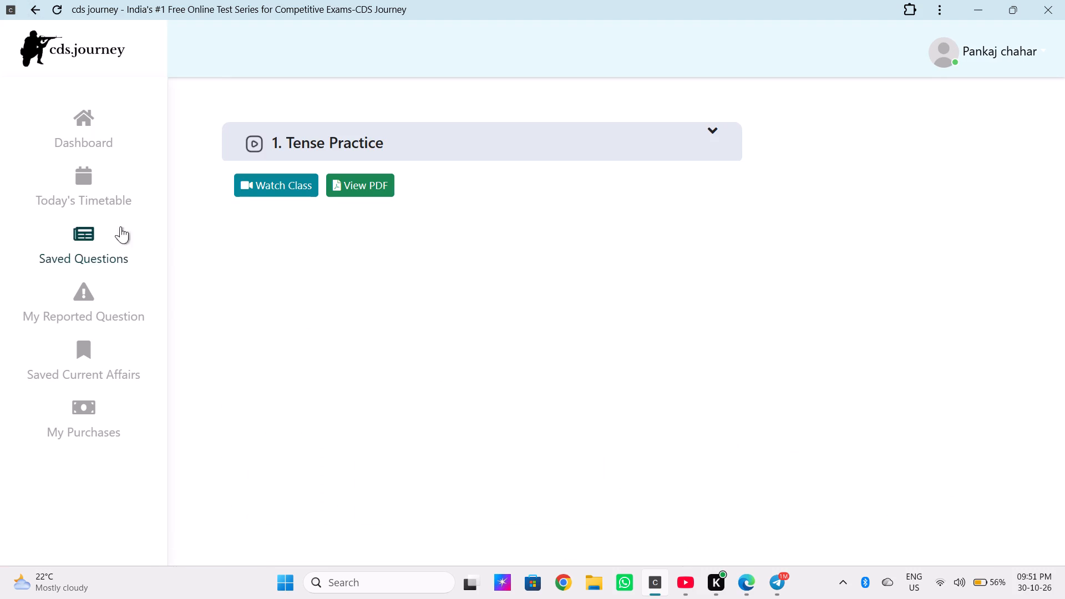
{"action": "left_click", "coordinate": [33, 14]}
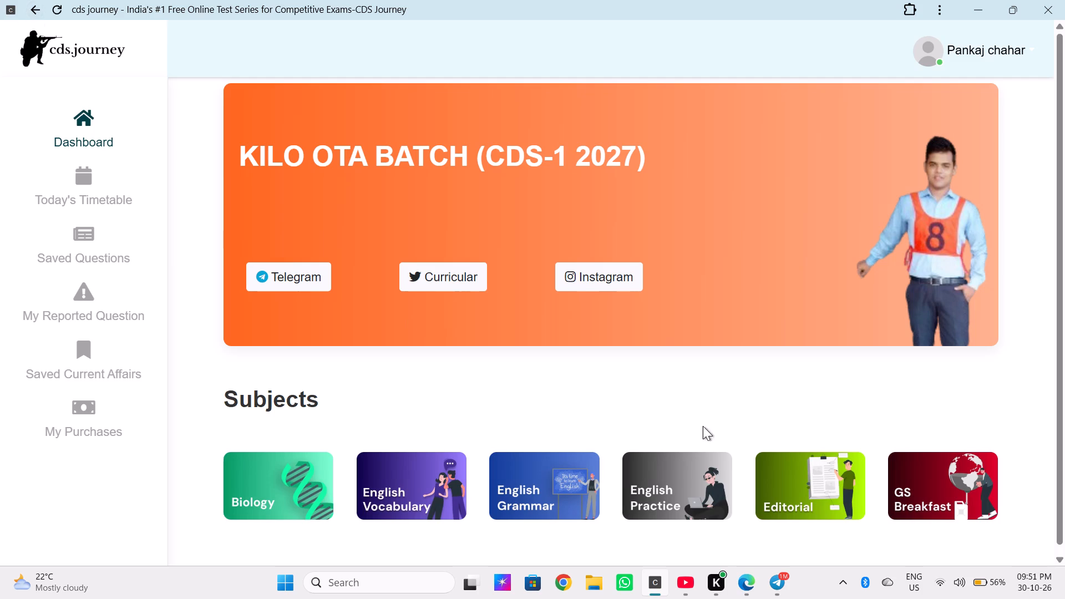
{"action": "left_click", "coordinate": [922, 503]}
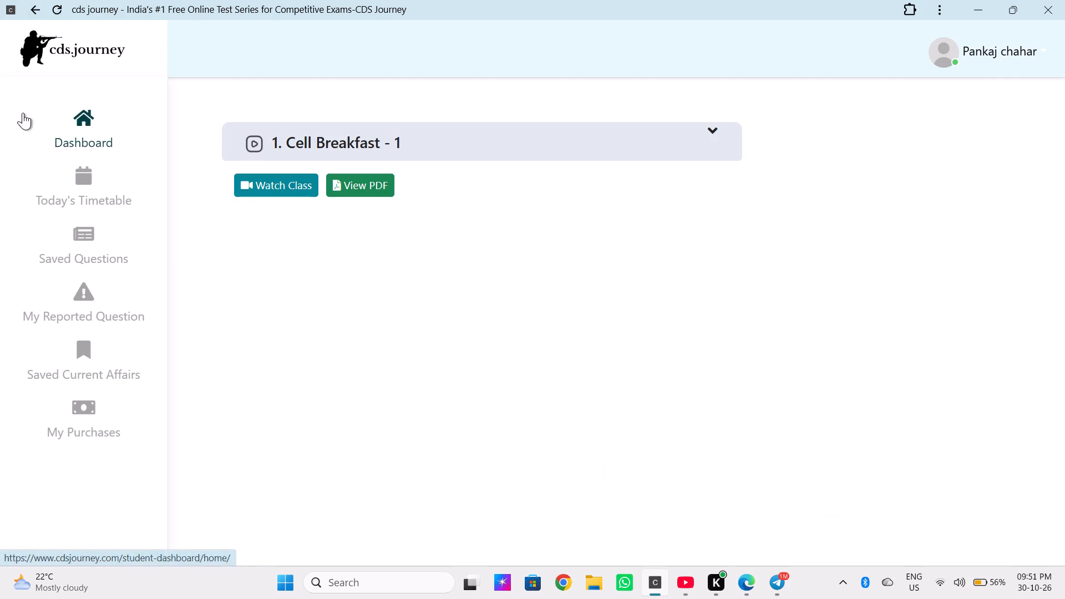
{"action": "left_click", "coordinate": [34, 8]}
{"action": "left_click_drag", "start_coordinate": [1061, 410], "coordinate": [1058, 432]}
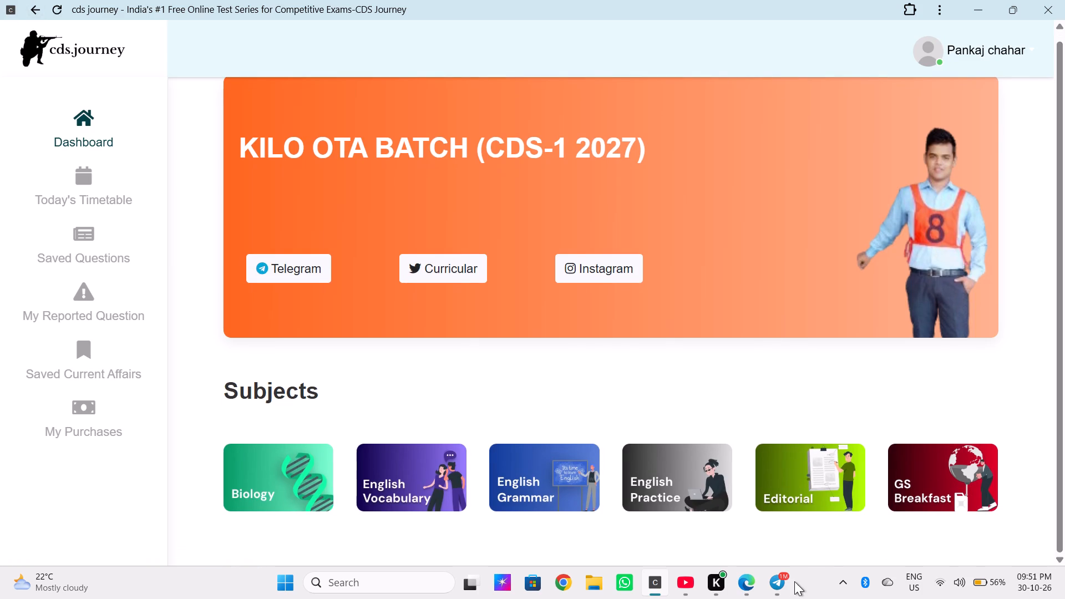
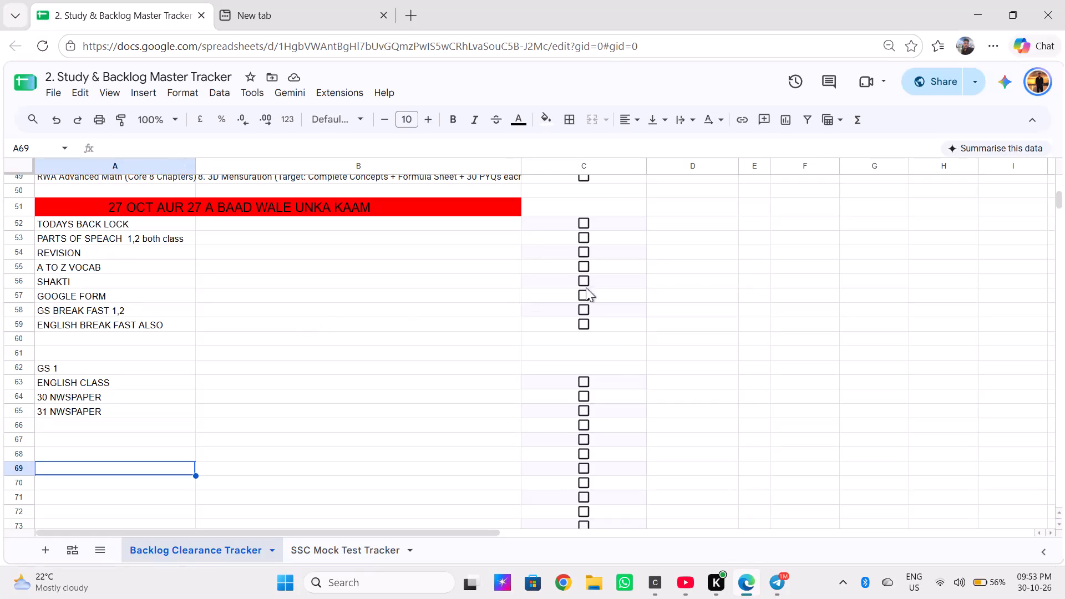
Review the Backlog Clearance Tracker's lecture list, covering the CDS Journey English, Editorial Boost and General Studies entries and the RWA English papers.
{"action": "left_click_drag", "start_coordinate": [1063, 201], "coordinate": [1062, 190]}
{"action": "left_click_drag", "start_coordinate": [1058, 199], "coordinate": [1057, 180]}
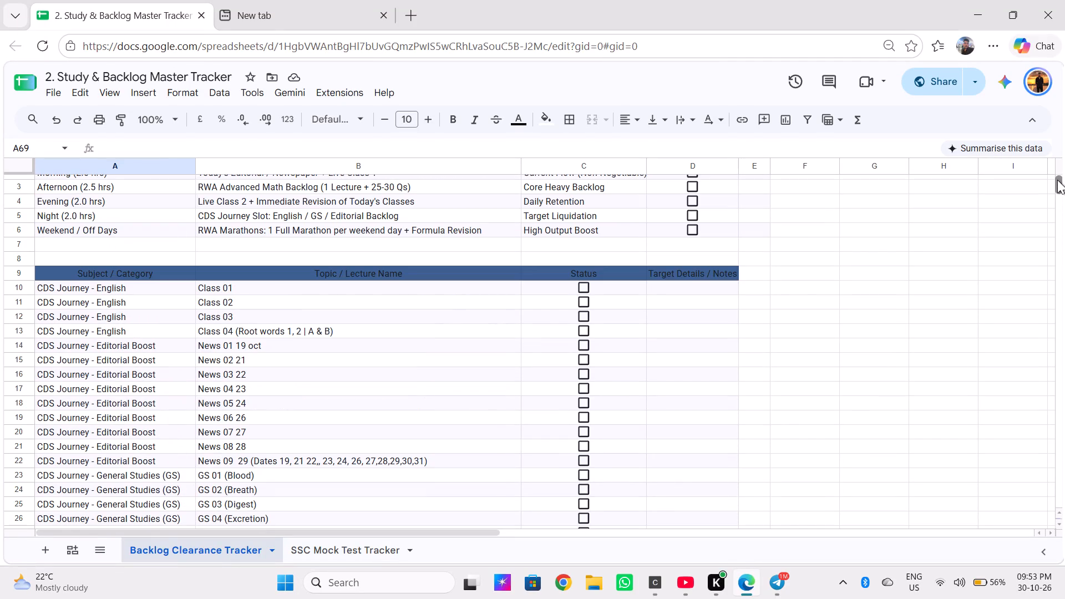
{"action": "left_click_drag", "start_coordinate": [1057, 180], "coordinate": [1058, 189]}
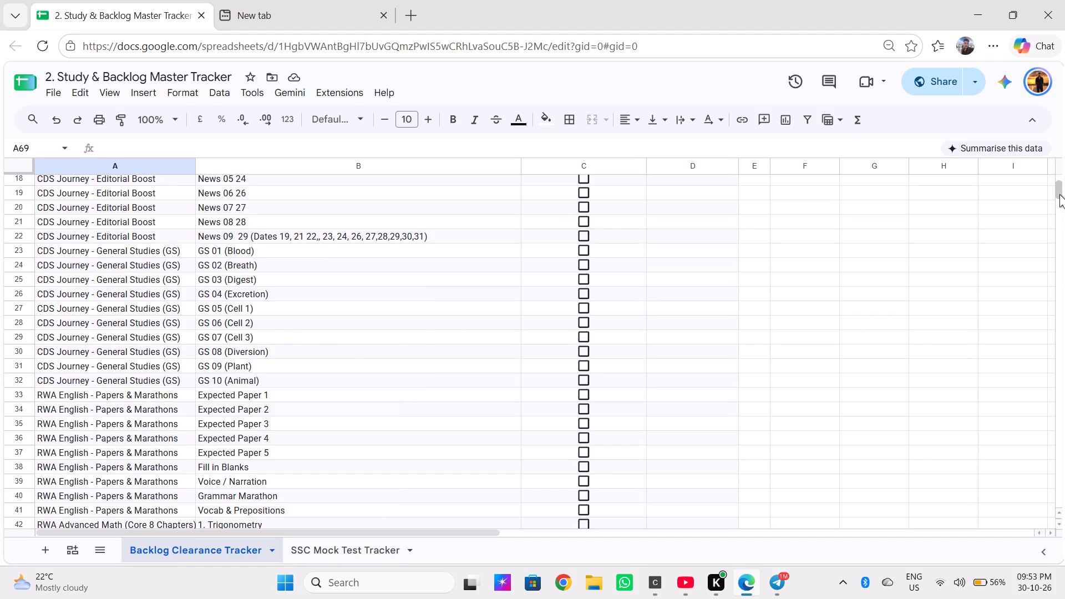
Clear the TODAYS BACK LOCK entry from cell A52 under the red 27 OCT heading.
{"action": "left_click_drag", "start_coordinate": [1059, 193], "coordinate": [1061, 205]}
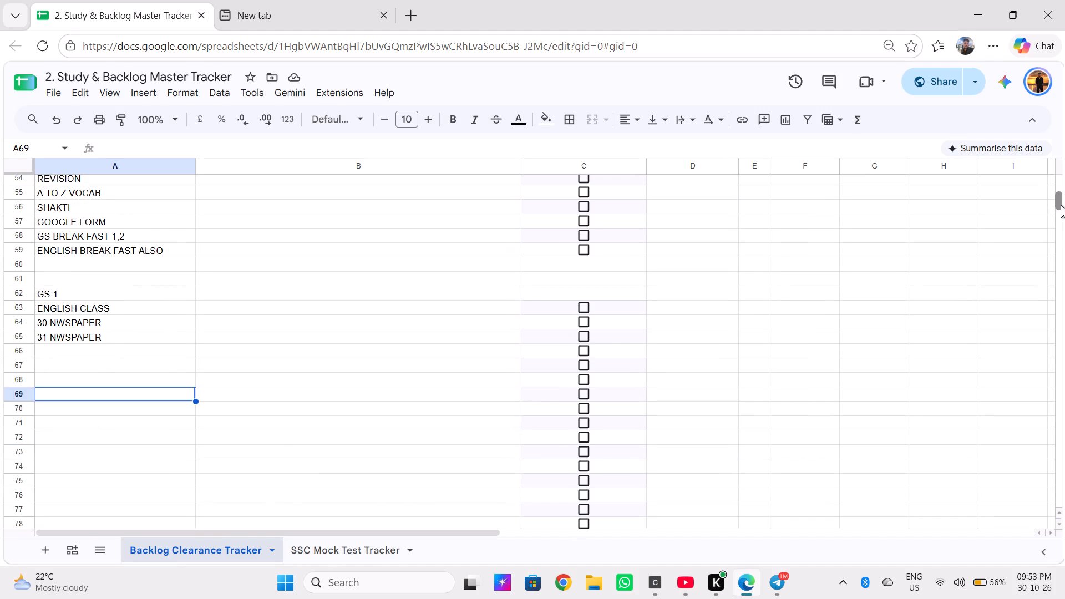
{"action": "left_click_drag", "start_coordinate": [1061, 205], "coordinate": [1062, 203]}
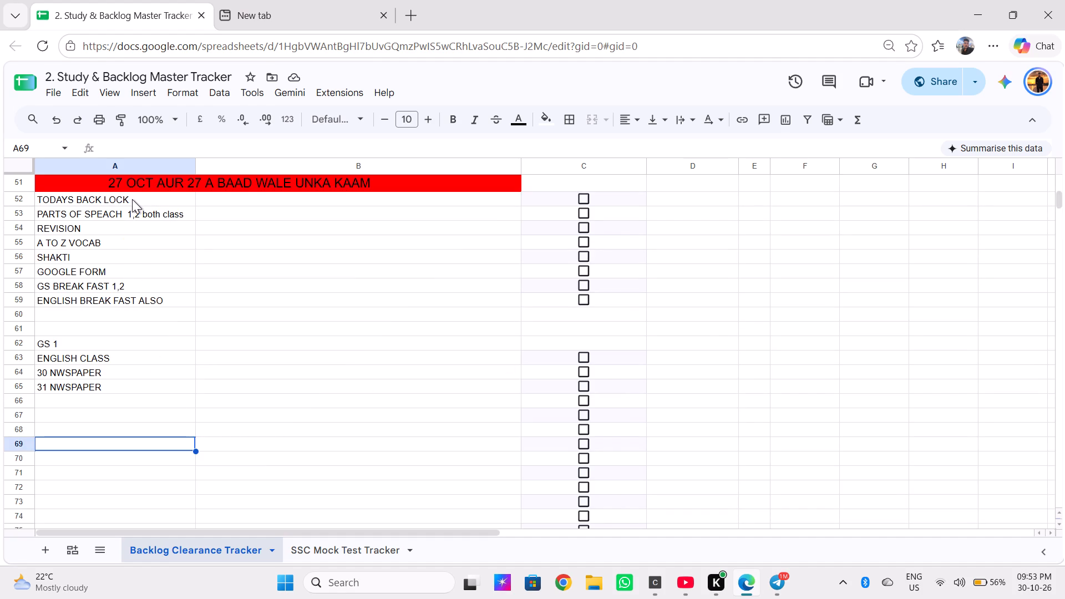
{"action": "left_click_drag", "start_coordinate": [150, 196], "coordinate": [131, 198]}
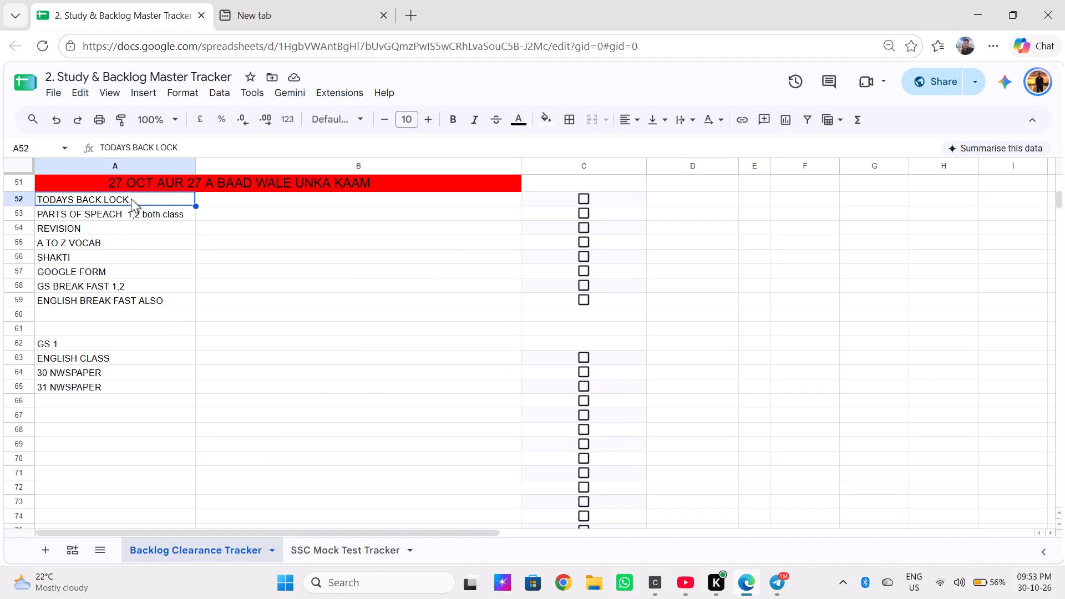
{"action": "double_click", "coordinate": [136, 199]}
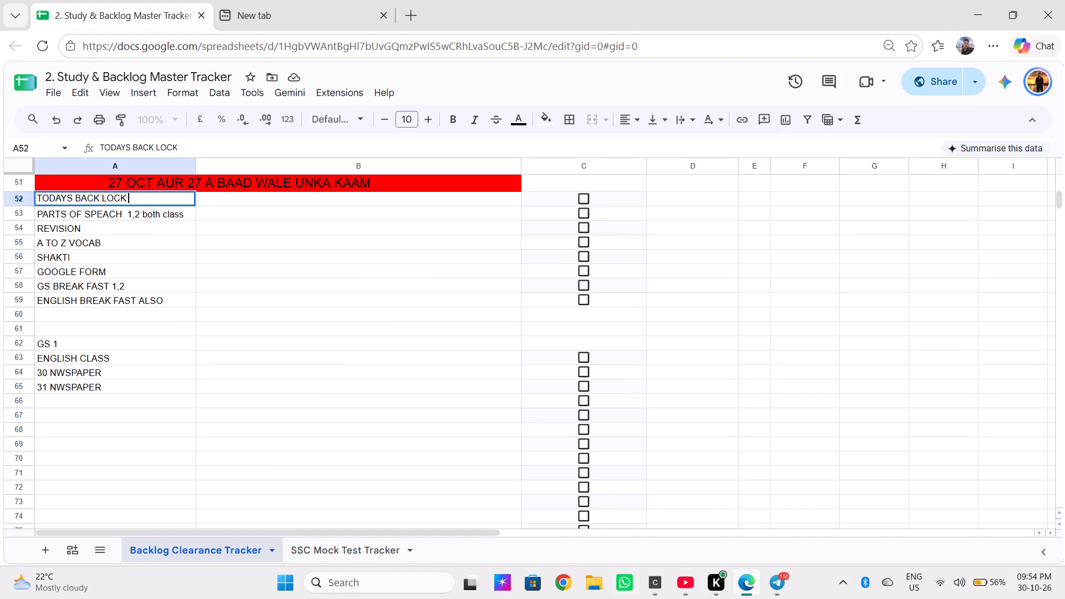
{"action": "key", "text": "BackSpace"}
{"action": "key", "text": "ctrl+BackSpace"}
{"action": "key", "text": "ctrl+BackSpace"}
{"action": "key", "text": "ctrl+BackSpace"}
{"action": "key", "text": "ctrl+BackSpace"}
{"action": "key", "text": "ctrl+BackSpace"}
{"action": "key", "text": "ctrl+BackSpace"}
{"action": "key", "text": "ctrl+BackSpace"}
{"action": "key", "text": "ctrl+BackSpace"}
{"action": "key", "text": "ctrl+BackSpace"}
{"action": "key", "text": "ctrl+BackSpace"}
{"action": "key", "text": "ctrl+BackSpace"}
{"action": "key", "text": "ctrl+BackSpace"}
{"action": "key", "text": "ctrl+BackSpace"}
{"action": "key", "text": "ctrl+BackSpace"}
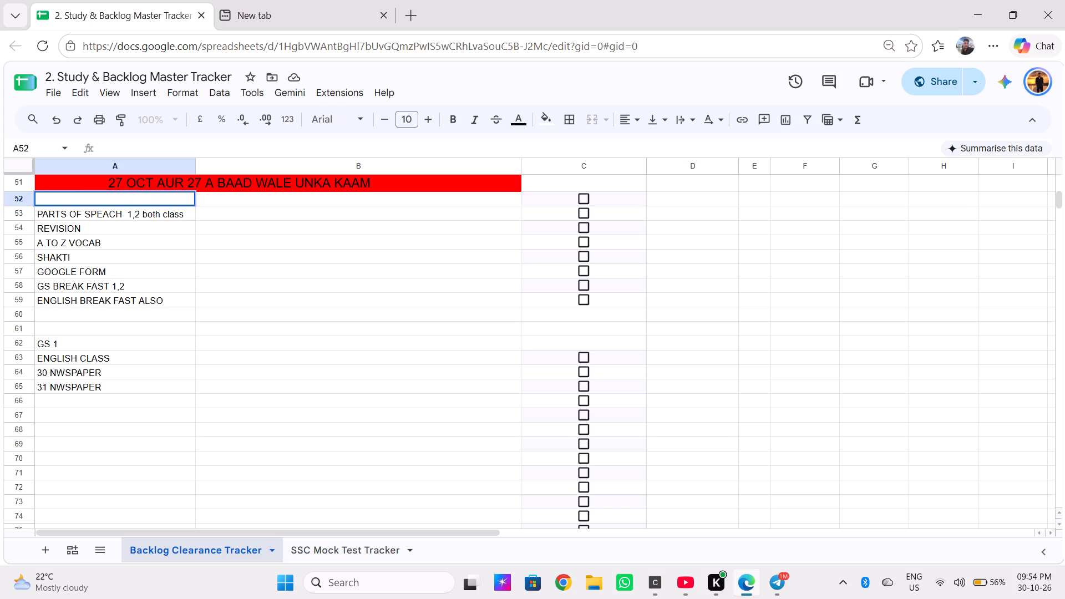
{"action": "left_click", "coordinate": [163, 258]}
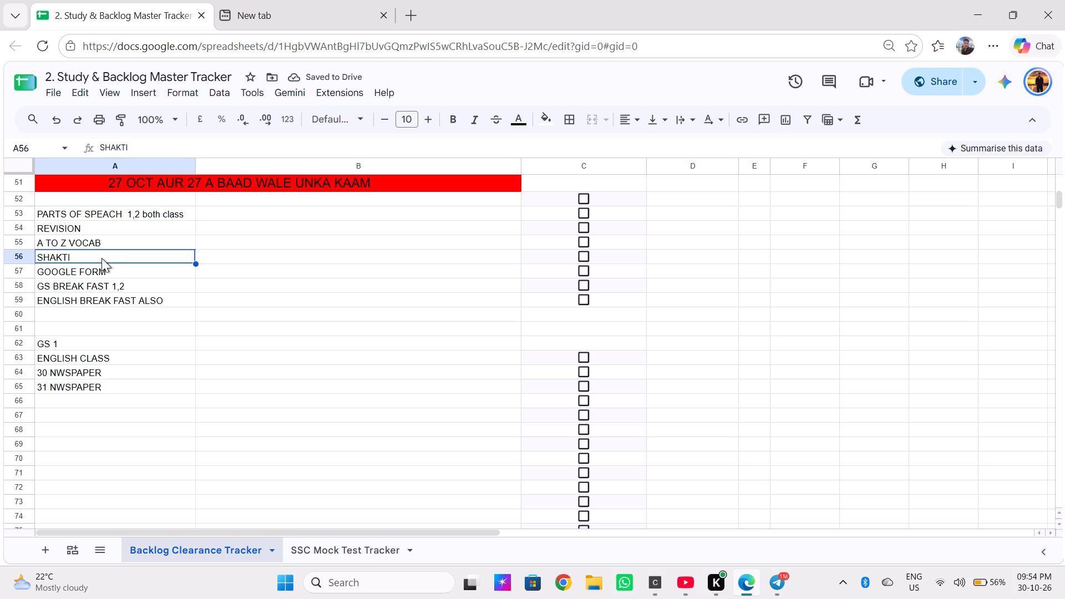
Clear the REVISION entry from cell A54.
{"action": "double_click", "coordinate": [123, 229]}
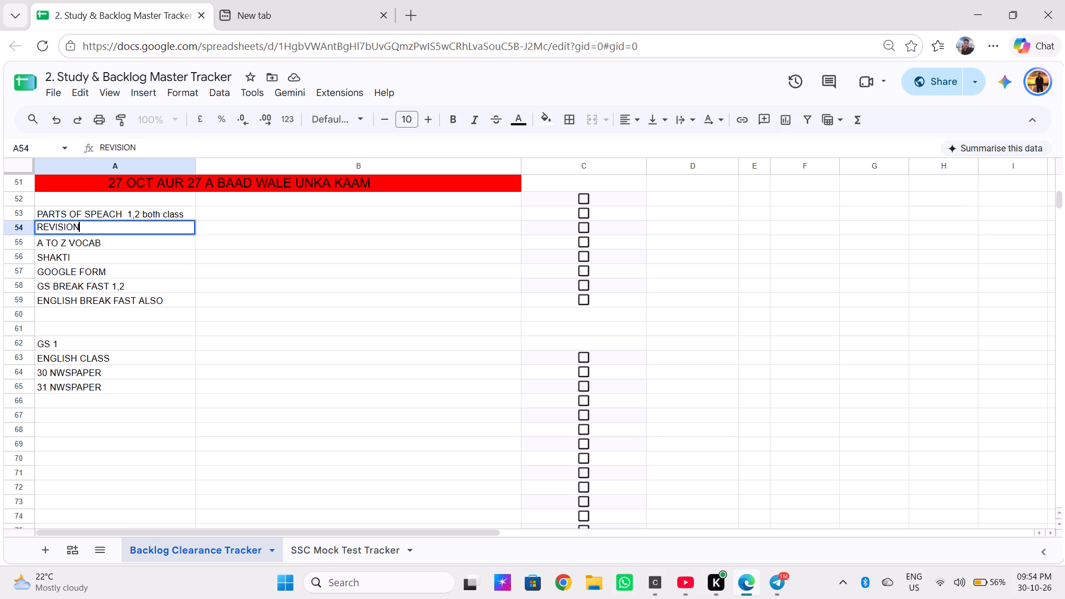
{"action": "key", "text": "BackSpace"}
{"action": "key", "text": "BackSpace"}
{"action": "key", "text": "BackSpace"}
{"action": "key", "text": "BackSpace"}
{"action": "key", "text": "BackSpace"}
{"action": "key", "text": "BackSpace"}
{"action": "key", "text": "BackSpace"}
{"action": "key", "text": "BackSpace"}
{"action": "key", "text": "BackSpace"}
{"action": "key", "text": "BackSpace"}
{"action": "key", "text": "BackSpace"}
{"action": "key", "text": "BackSpace"}
{"action": "key", "text": "BackSpace"}
{"action": "key", "text": "BackSpace"}
{"action": "key", "text": "BackSpace"}
{"action": "key", "text": "BackSpace"}
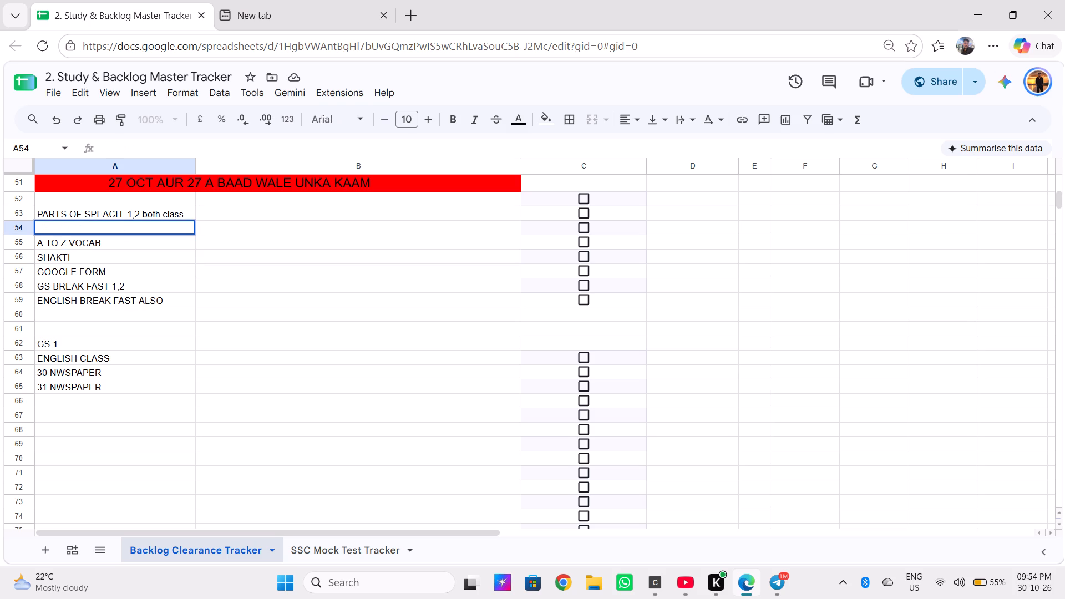
Clear the GOOGLE FORM entry from cell A57.
{"action": "left_click", "coordinate": [135, 275]}
{"action": "double_click", "coordinate": [135, 275]}
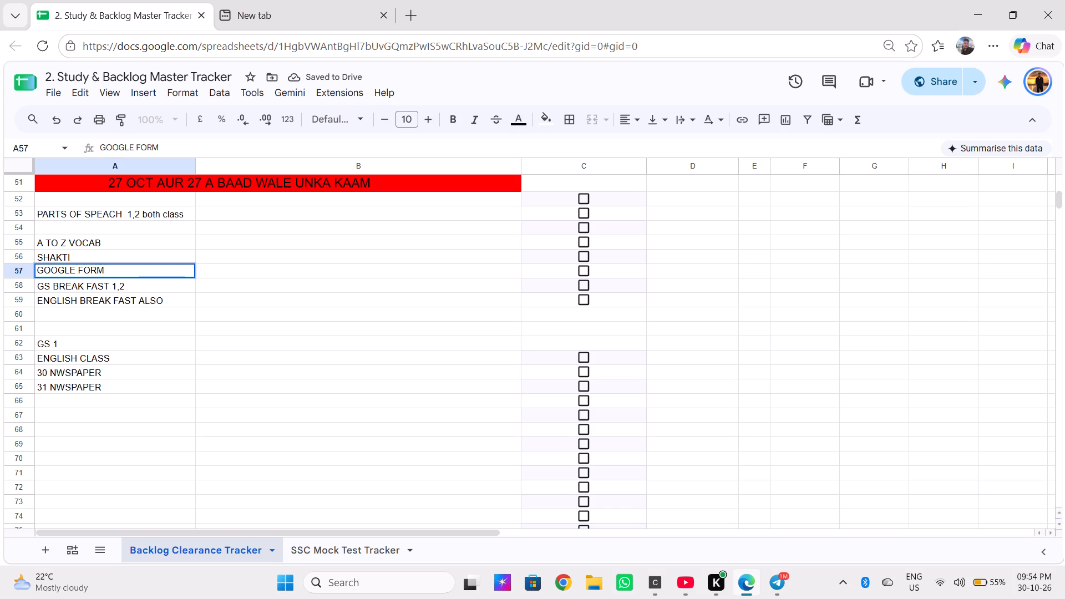
{"action": "key", "text": "ctrl+BackSpace"}
{"action": "key", "text": "ctrl+BackSpace"}
{"action": "key", "text": "ctrl+BackSpace"}
{"action": "key", "text": "ctrl+BackSpace"}
{"action": "key", "text": "ctrl+BackSpace"}
{"action": "key", "text": "ctrl+BackSpace"}
{"action": "key", "text": "ctrl+BackSpace"}
{"action": "key", "text": "ctrl+BackSpace"}
{"action": "key", "text": "ctrl+BackSpace"}
{"action": "key", "text": "ctrl+BackSpace"}
{"action": "key", "text": "ctrl+BackSpace"}
{"action": "key", "text": "ctrl+BackSpace"}
{"action": "key", "text": "ctrl+BackSpace"}
{"action": "key", "text": "ctrl+BackSpace"}
{"action": "key", "text": "ctrl+BackSpace"}
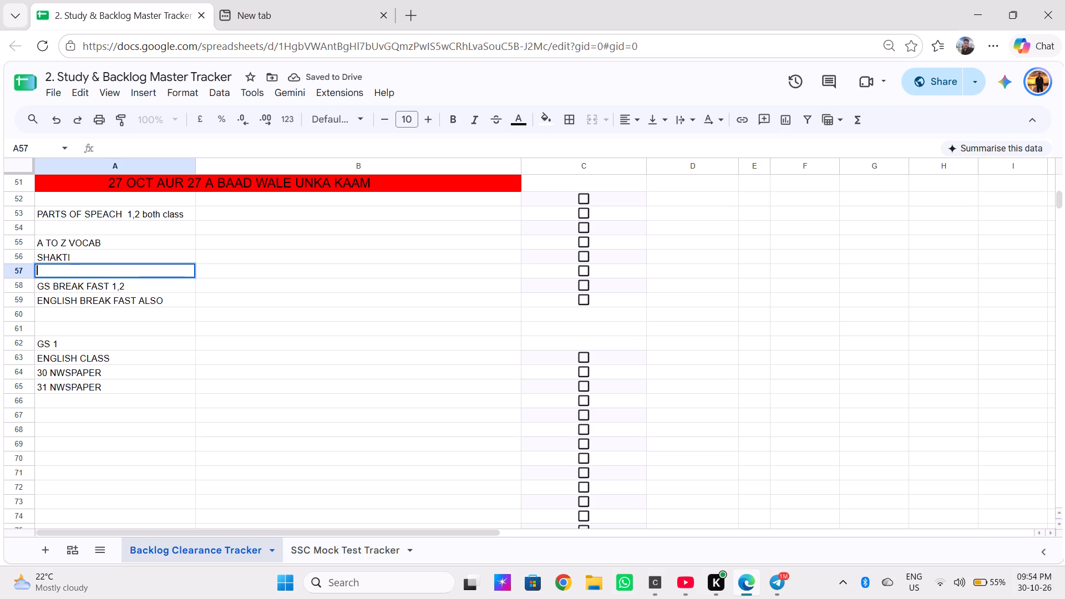
{"action": "left_click", "coordinate": [138, 320]}
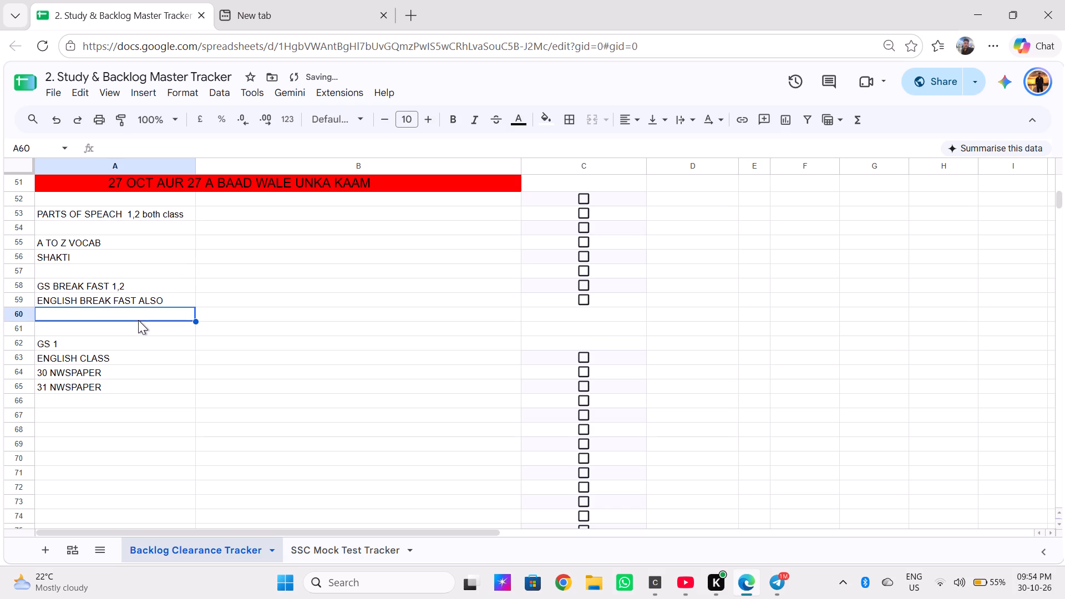
Clear the ENGLISH BREAK FAST ALSO entry from cell A59.
{"action": "double_click", "coordinate": [147, 285]}
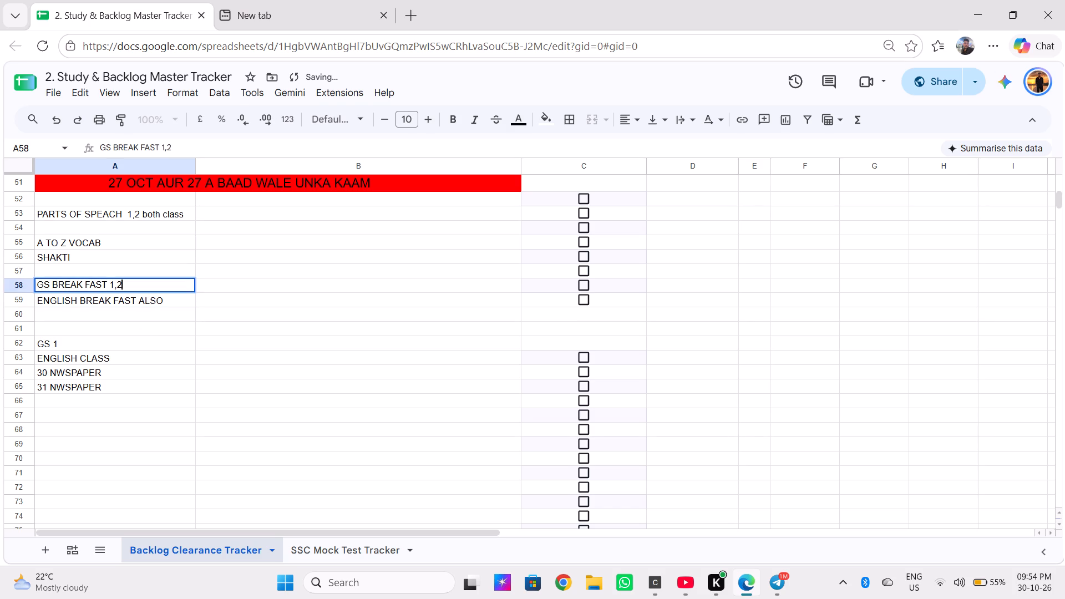
{"action": "left_click", "coordinate": [147, 285]}
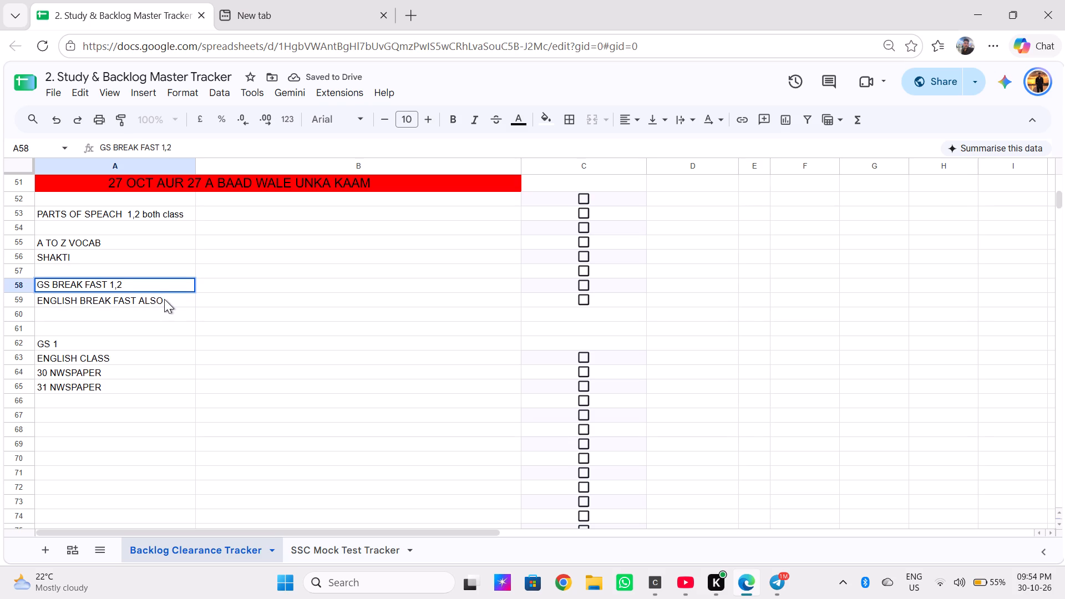
{"action": "double_click", "coordinate": [164, 299]}
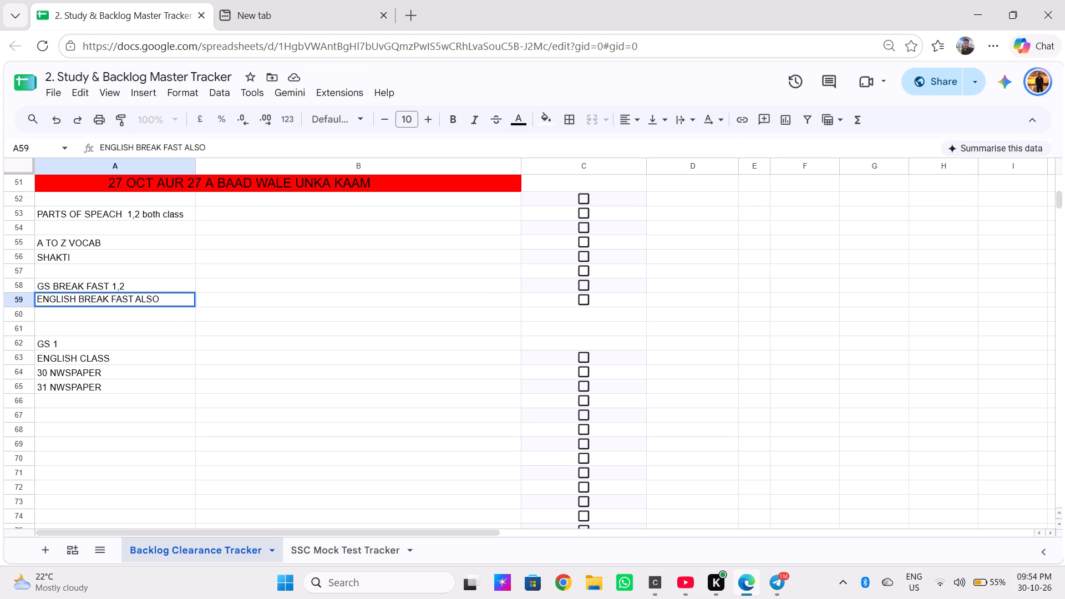
{"action": "key", "text": "ctrl+BackSpace"}
{"action": "key", "text": "ctrl+BackSpace"}
{"action": "key", "text": "ctrl+BackSpace"}
{"action": "key", "text": "ctrl+BackSpace"}
{"action": "key", "text": "ctrl+BackSpace"}
{"action": "key", "text": "ctrl+BackSpace"}
{"action": "key", "text": "ctrl+BackSpace"}
{"action": "key", "text": "ctrl+BackSpace"}
{"action": "key", "text": "ctrl+BackSpace"}
{"action": "key", "text": "ctrl+BackSpace"}
{"action": "key", "text": "ctrl+BackSpace"}
{"action": "key", "text": "ctrl+BackSpace"}
{"action": "key", "text": "ctrl+BackSpace"}
{"action": "key", "text": "ctrl+BackSpace"}
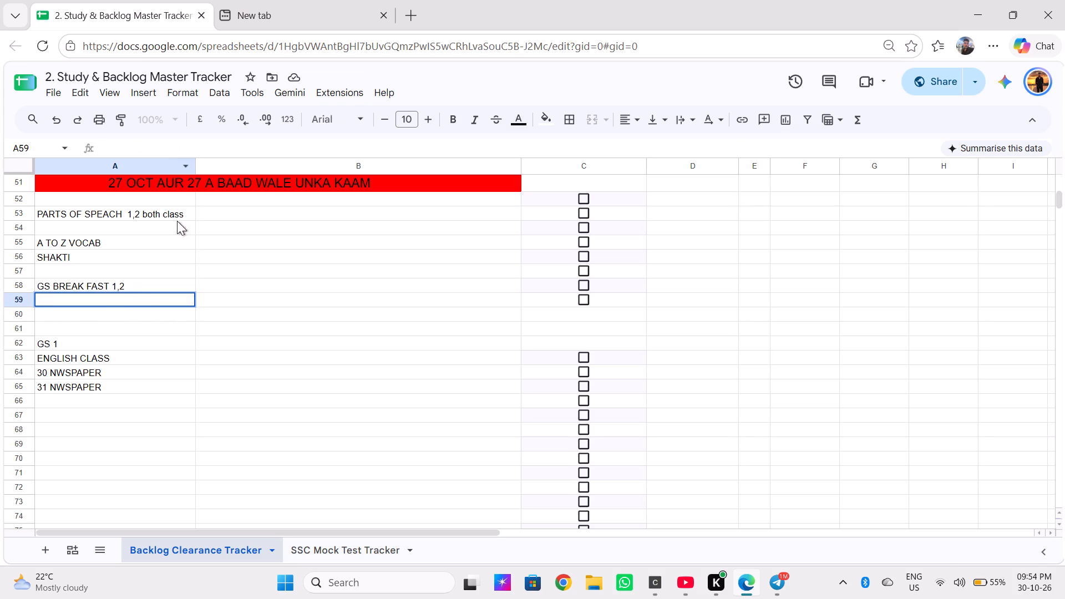
Shorten the breakfast entry in cell A58 to GS BREAK FAST 1.
{"action": "left_click", "coordinate": [153, 292]}
{"action": "double_click", "coordinate": [158, 285]}
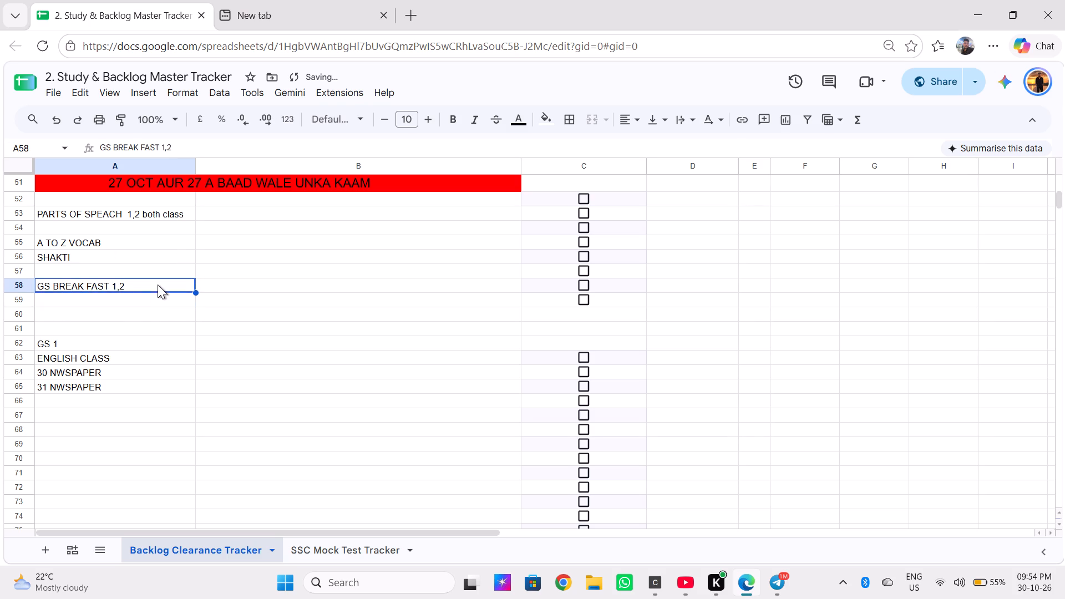
{"action": "key", "text": "BackSpace"}
{"action": "key", "text": "BackSpace"}
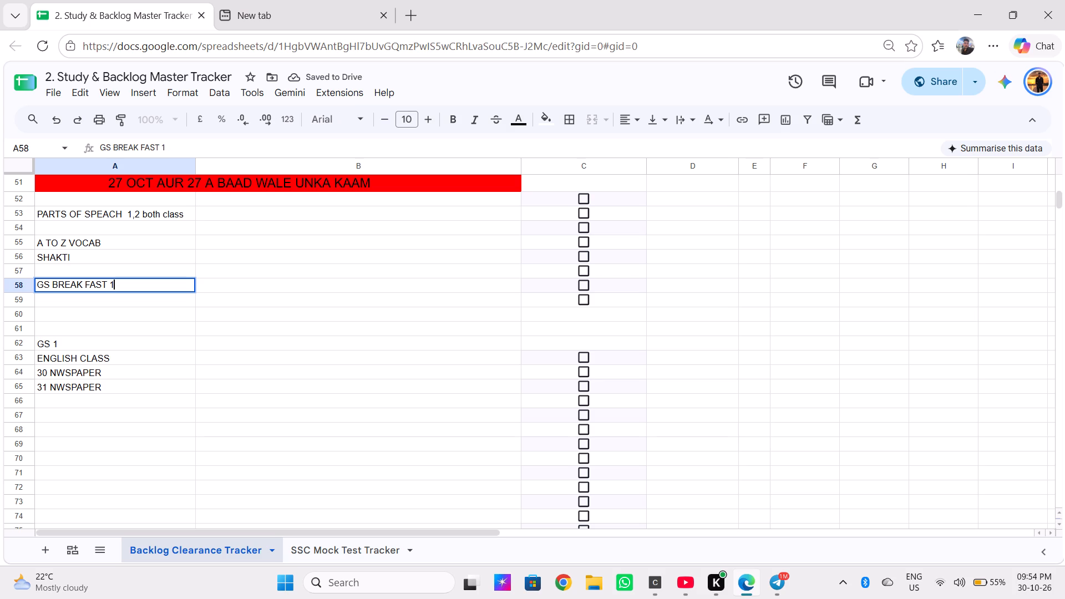
{"action": "left_click", "coordinate": [147, 286]}
{"action": "left_click", "coordinate": [193, 290]}
{"action": "left_click", "coordinate": [193, 287]}
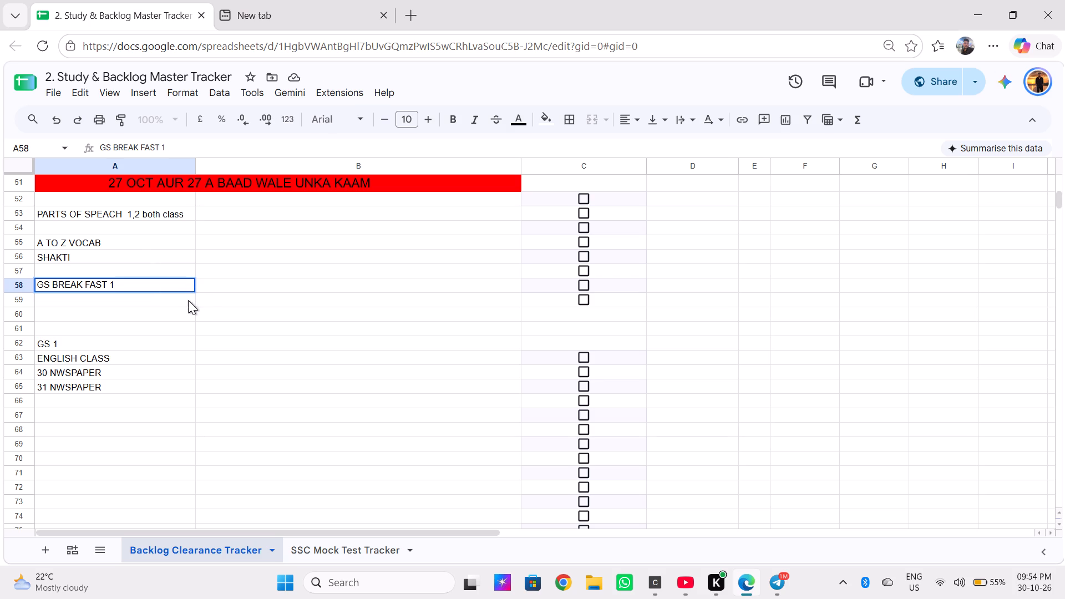
{"action": "left_click", "coordinate": [185, 301]}
Fill the GS BREAK FAST 1 entry down from A58 to A60 as a series numbered 1 to 3.
{"action": "left_click", "coordinate": [184, 286]}
{"action": "left_click_drag", "start_coordinate": [194, 291], "coordinate": [195, 304]}
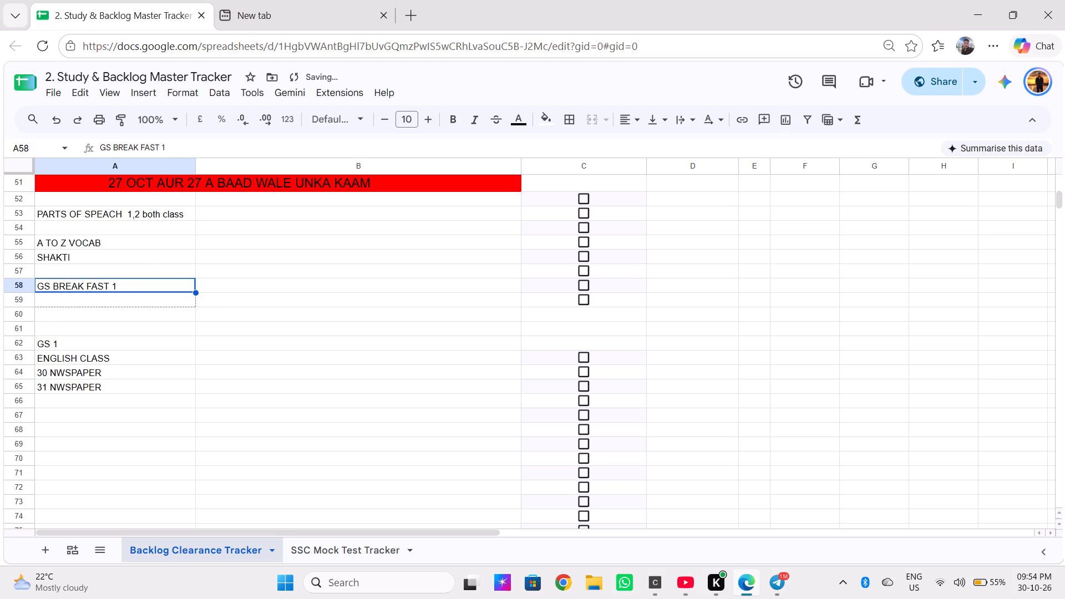
{"action": "left_click_drag", "start_coordinate": [195, 304], "coordinate": [193, 311]}
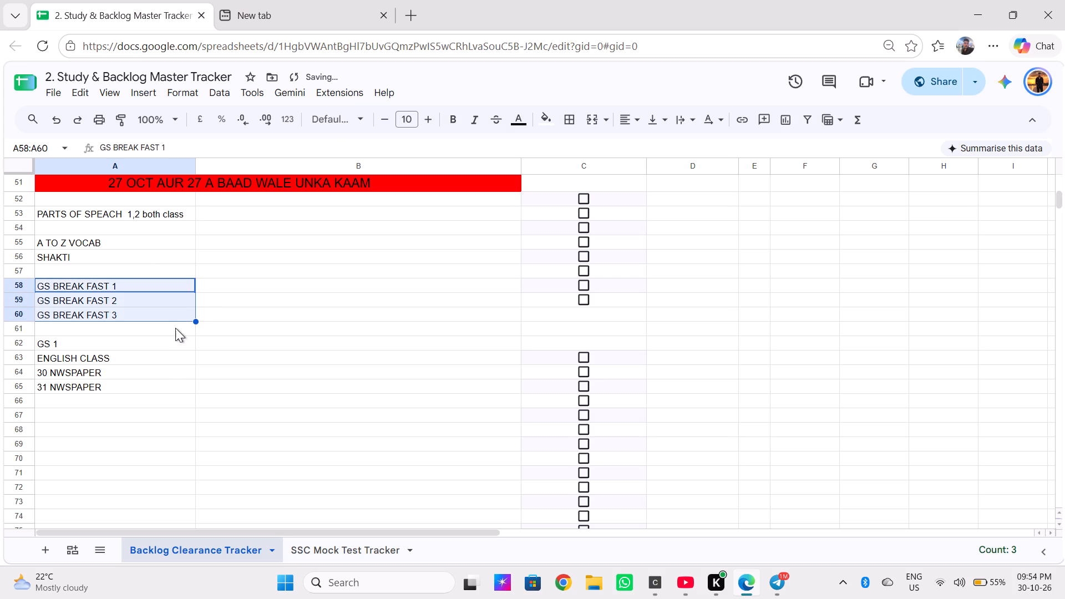
{"action": "left_click", "coordinate": [175, 329]}
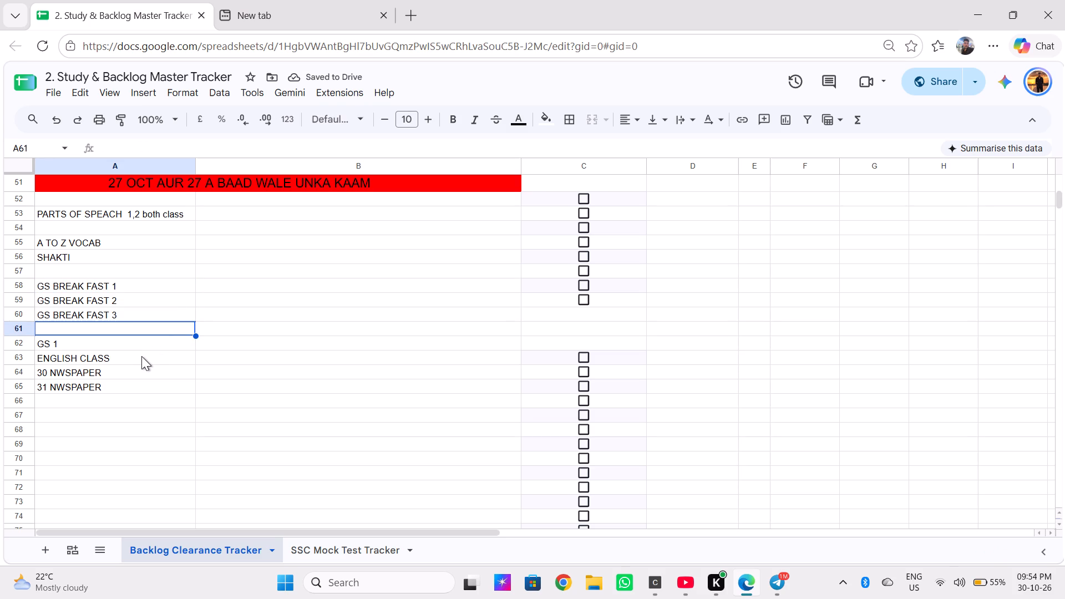
Clear the GS 1 entry from cell A62 above ENGLISH CLASS.
{"action": "left_click", "coordinate": [124, 344]}
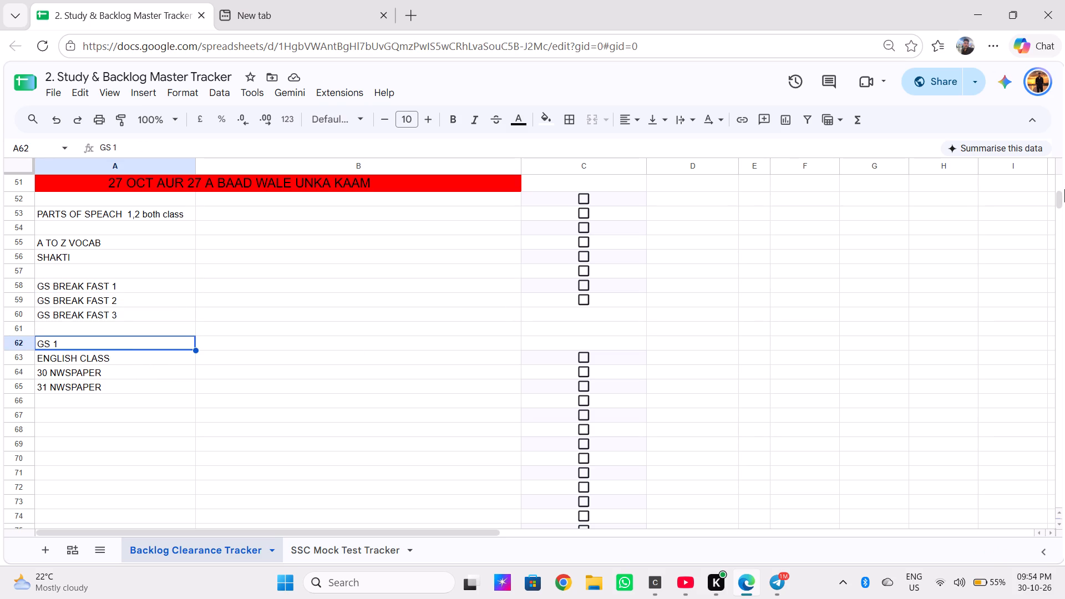
{"action": "left_click_drag", "start_coordinate": [1059, 201], "coordinate": [1060, 194]}
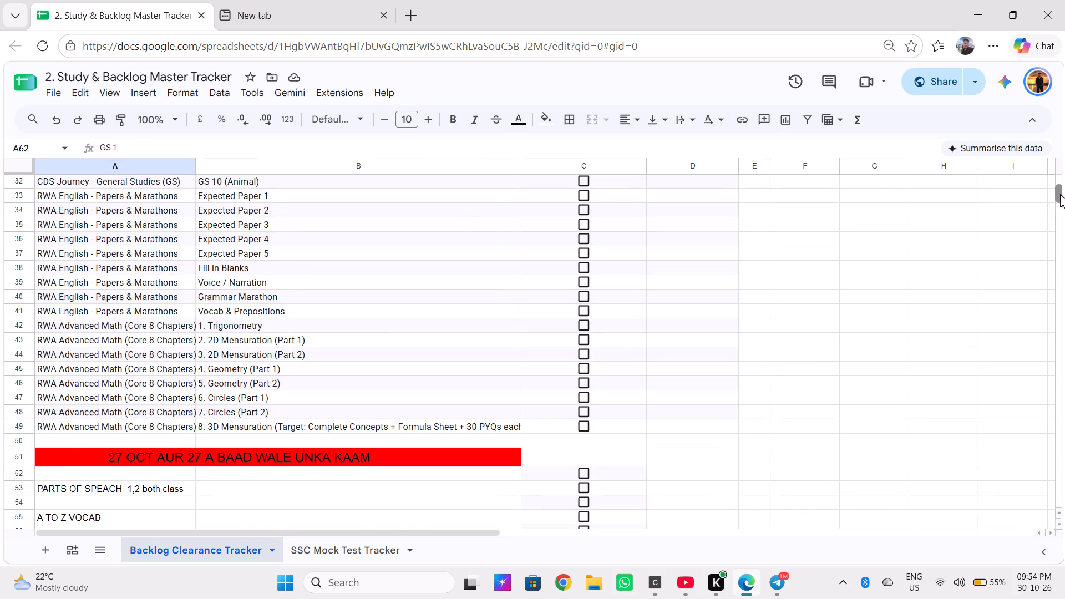
{"action": "left_click_drag", "start_coordinate": [1060, 194], "coordinate": [1063, 194]}
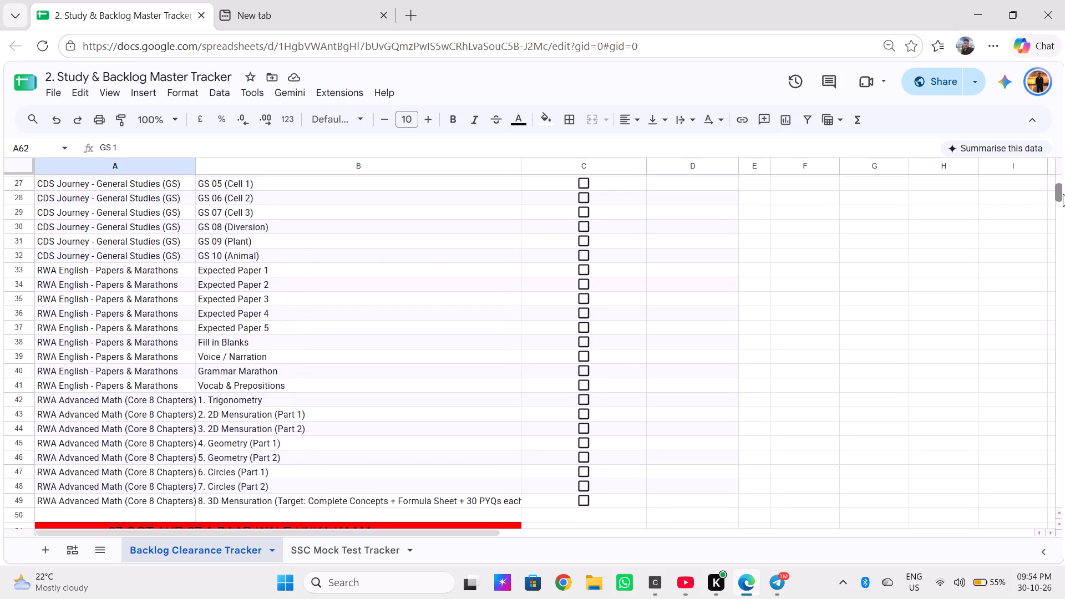
{"action": "left_click_drag", "start_coordinate": [1063, 194], "coordinate": [1064, 202]}
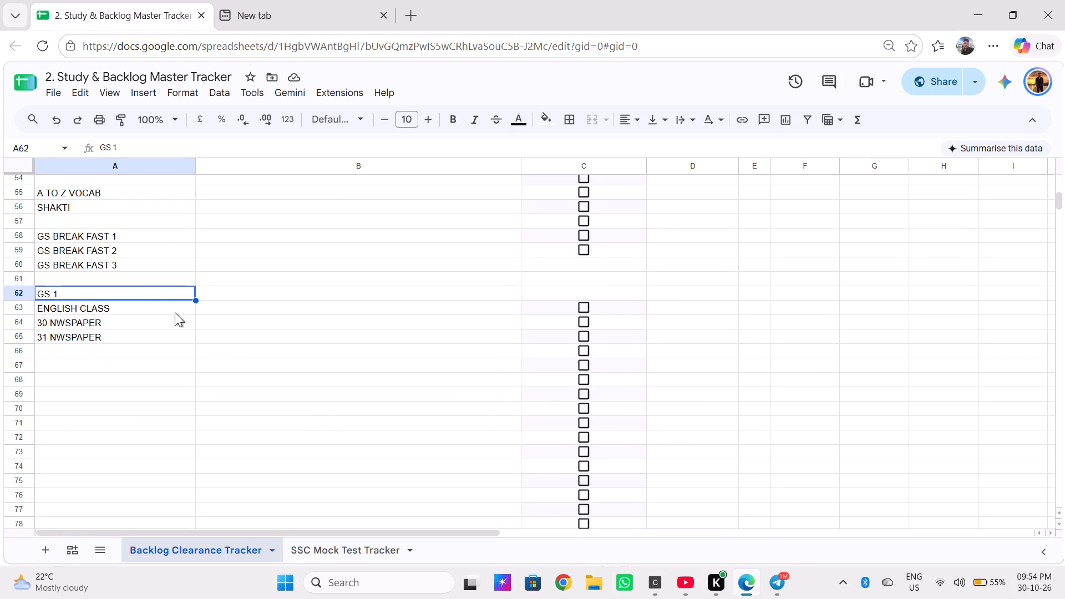
{"action": "left_click", "coordinate": [140, 296]}
{"action": "left_click_drag", "start_coordinate": [138, 294], "coordinate": [72, 291]}
{"action": "double_click", "coordinate": [72, 288]}
{"action": "left_click", "coordinate": [73, 292]}
{"action": "left_click_drag", "start_coordinate": [73, 292], "coordinate": [74, 305]}
{"action": "left_click", "coordinate": [88, 293]}
{"action": "left_click_drag", "start_coordinate": [89, 292], "coordinate": [90, 292]}
{"action": "left_click_drag", "start_coordinate": [90, 292], "coordinate": [121, 295]}
{"action": "key", "text": "BackSpace"}
{"action": "key", "text": "BackSpace"}
{"action": "key", "text": "BackSpace"}
{"action": "key", "text": "BackSpace"}
{"action": "key", "text": "BackSpace"}
{"action": "key", "text": "BackSpace"}
{"action": "key", "text": "BackSpace"}
{"action": "key", "text": "BackSpace"}
{"action": "key", "text": "BackSpace"}
{"action": "key", "text": "BackSpace"}
{"action": "key", "text": "BackSpace"}
{"action": "key", "text": "BackSpace"}
{"action": "key", "text": "BackSpace"}
{"action": "key", "text": "BackSpace"}
{"action": "key", "text": "BackSpace"}
{"action": "key", "text": "BackSpace"}
{"action": "key", "text": "BackSpace"}
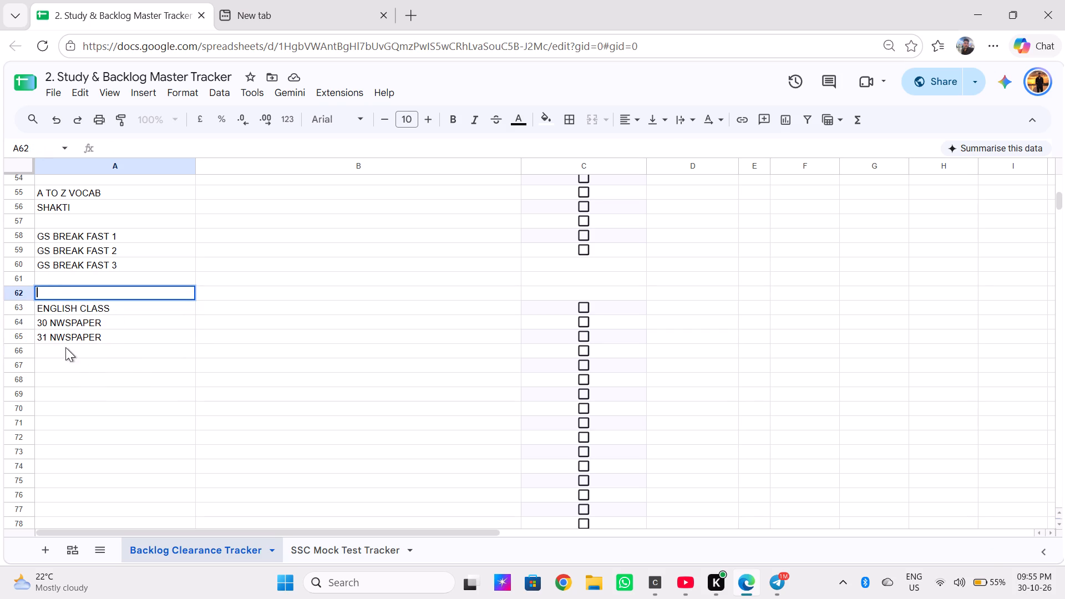
Enter GS 11 in cell A66 below the 31 NWSPAPER task.
{"action": "double_click", "coordinate": [41, 352]}
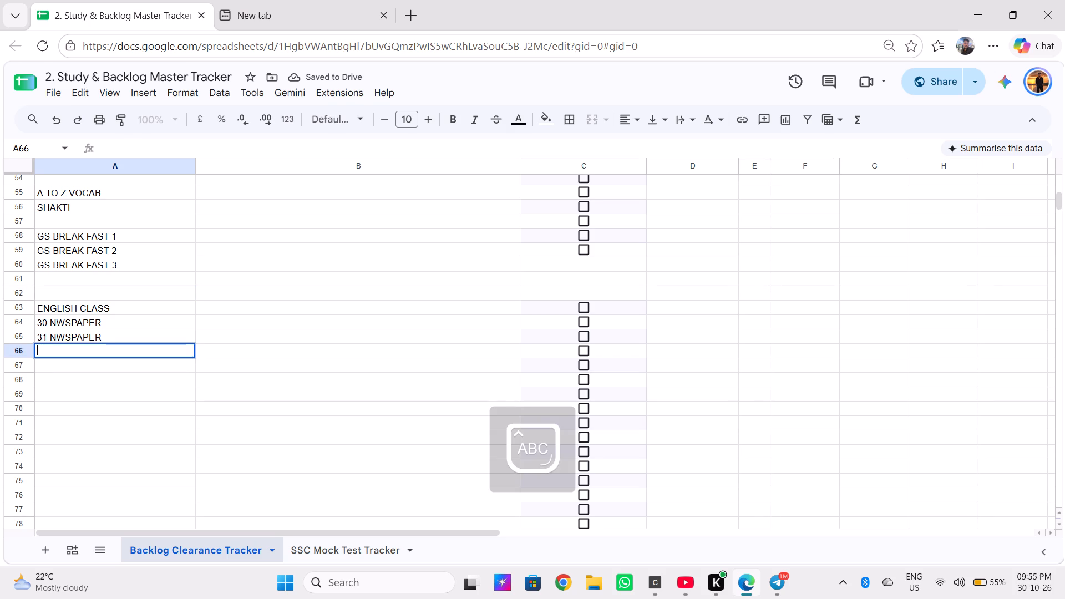
{"action": "type", "text": "GS"}
{"action": "key", "text": "space"}
{"action": "type", "text": "11"}
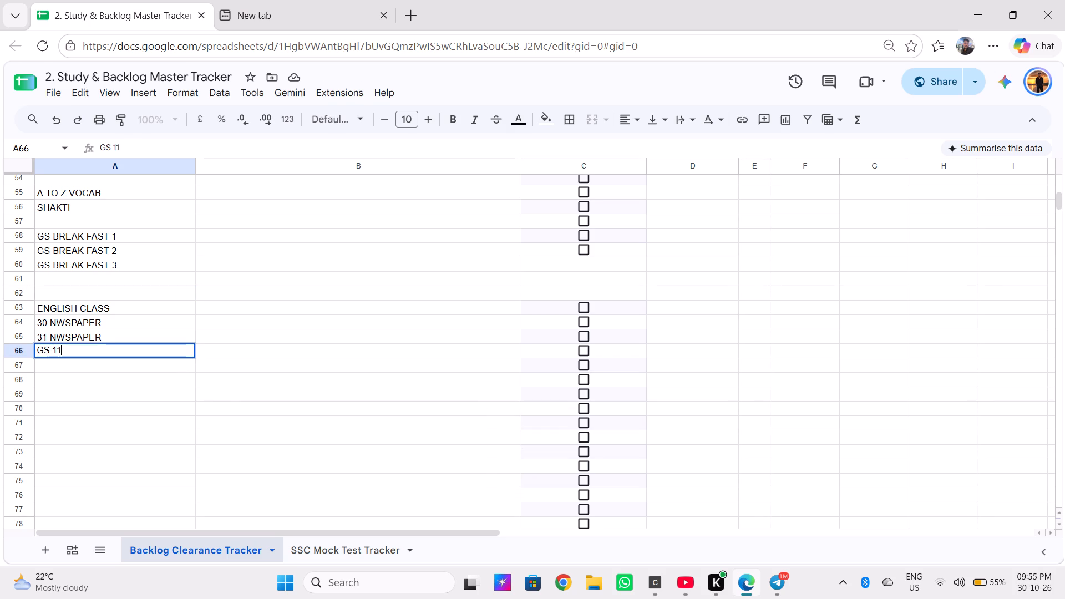
{"action": "left_click", "coordinate": [160, 363]}
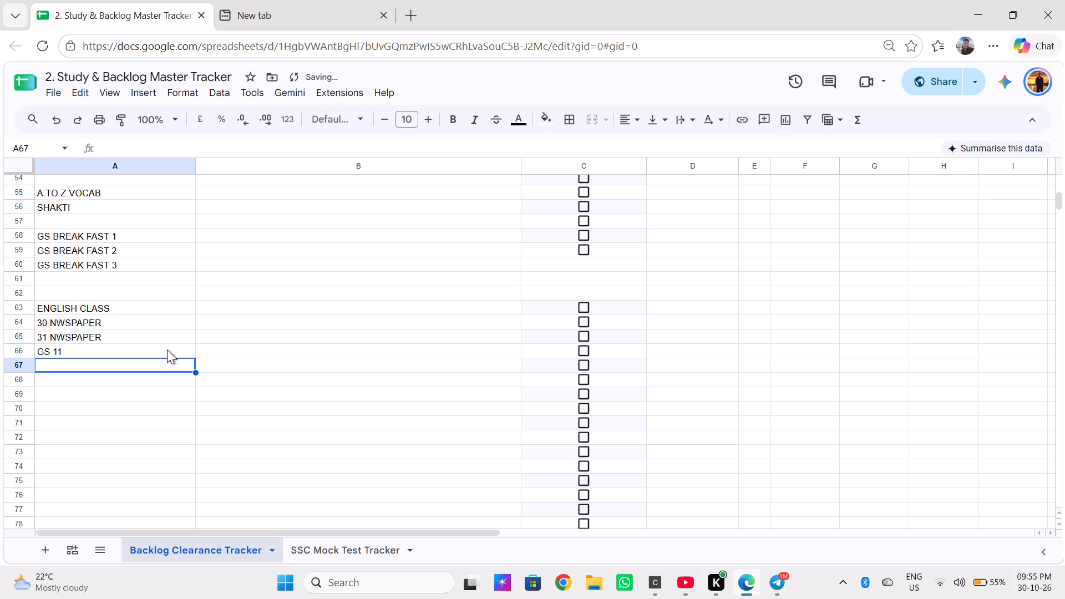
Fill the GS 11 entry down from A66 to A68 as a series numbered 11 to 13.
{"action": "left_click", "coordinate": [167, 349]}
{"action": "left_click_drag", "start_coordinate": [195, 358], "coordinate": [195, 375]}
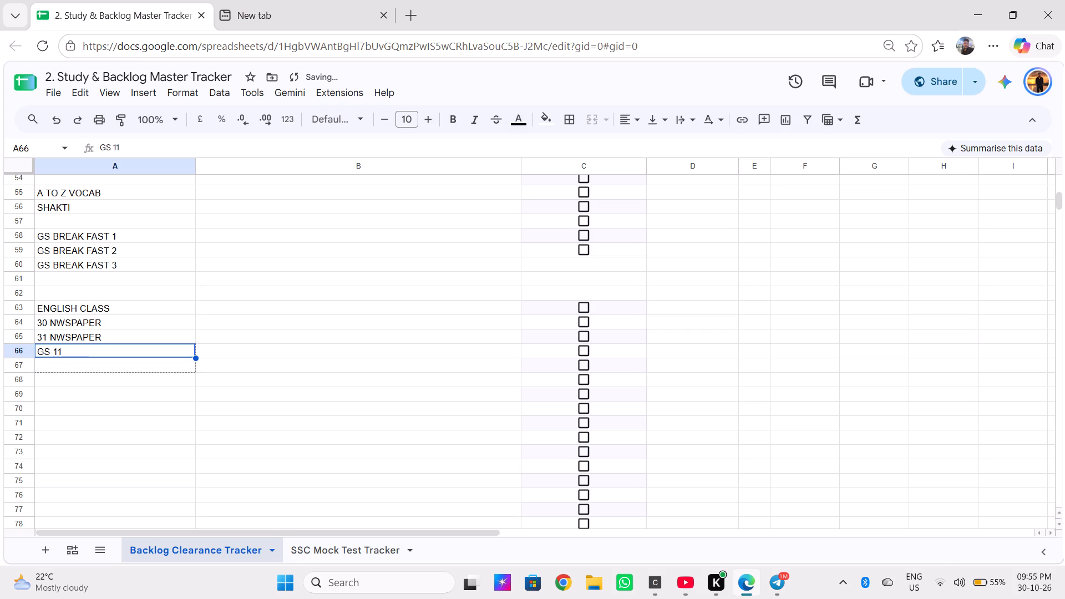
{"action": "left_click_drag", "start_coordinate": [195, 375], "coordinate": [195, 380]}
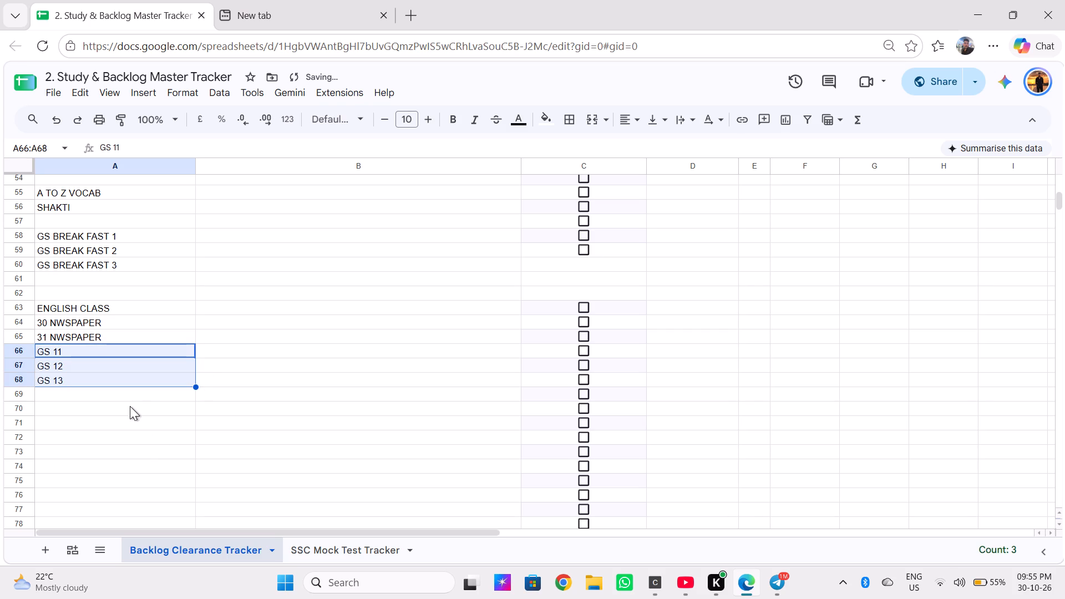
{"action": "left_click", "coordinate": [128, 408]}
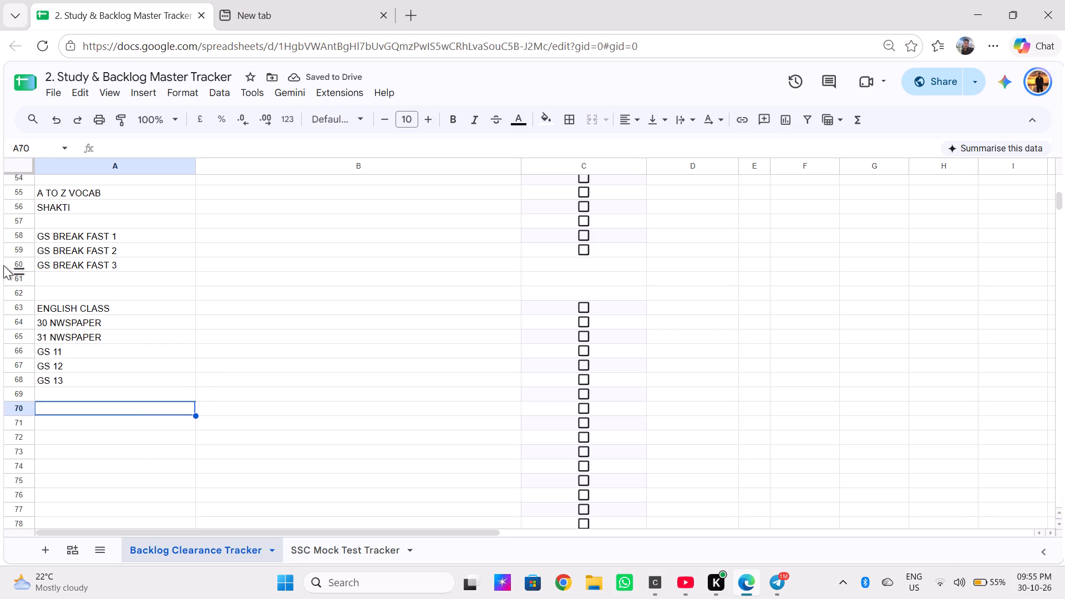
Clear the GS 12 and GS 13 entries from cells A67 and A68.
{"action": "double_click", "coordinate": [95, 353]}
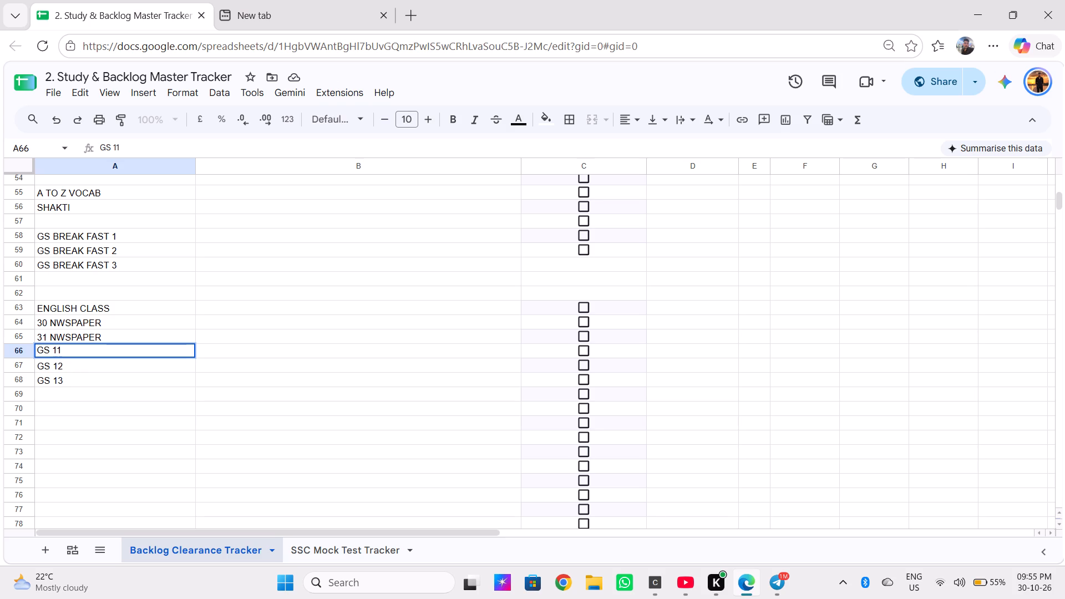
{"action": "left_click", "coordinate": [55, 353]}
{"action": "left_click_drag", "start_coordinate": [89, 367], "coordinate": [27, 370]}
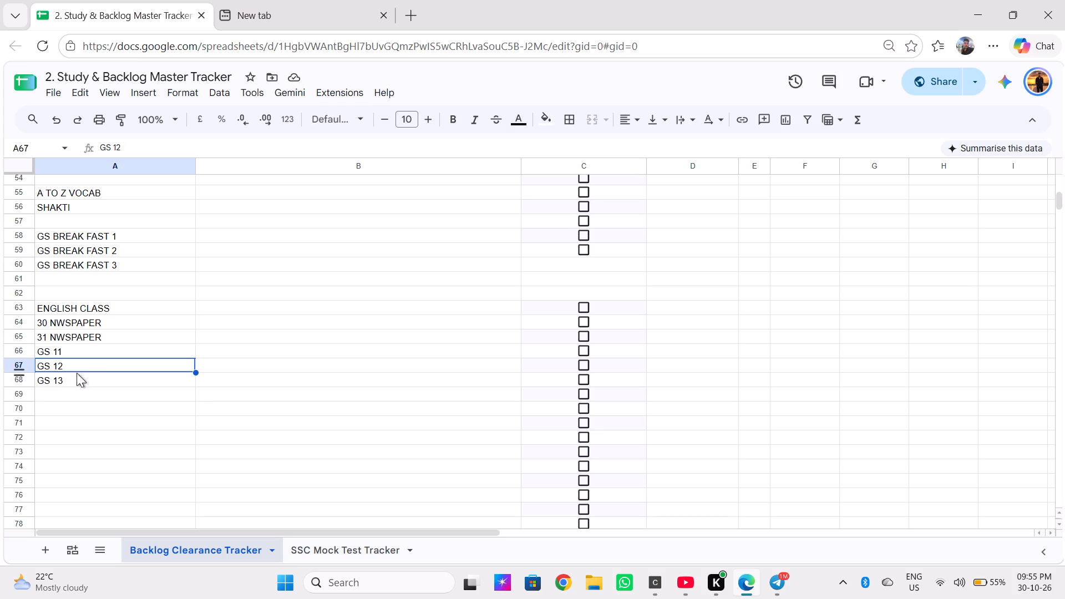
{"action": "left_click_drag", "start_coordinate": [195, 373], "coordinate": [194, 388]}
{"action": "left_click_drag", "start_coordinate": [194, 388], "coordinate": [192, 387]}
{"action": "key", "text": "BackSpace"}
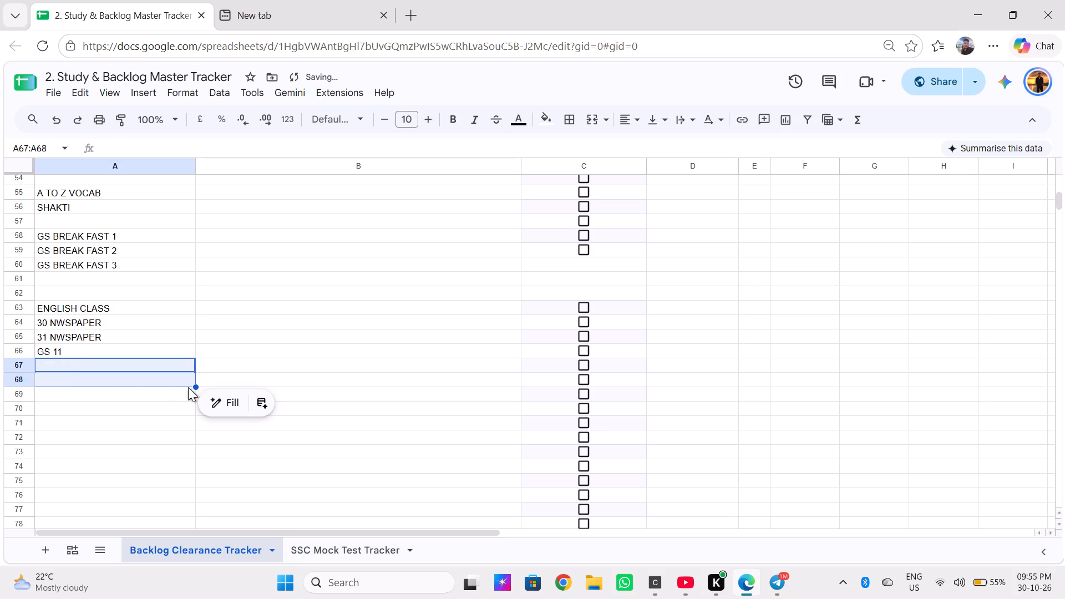
Append BIO to the entry in cell A66 so it reads GS 11 BIO.
{"action": "left_click", "coordinate": [53, 351]}
{"action": "double_click", "coordinate": [63, 349]}
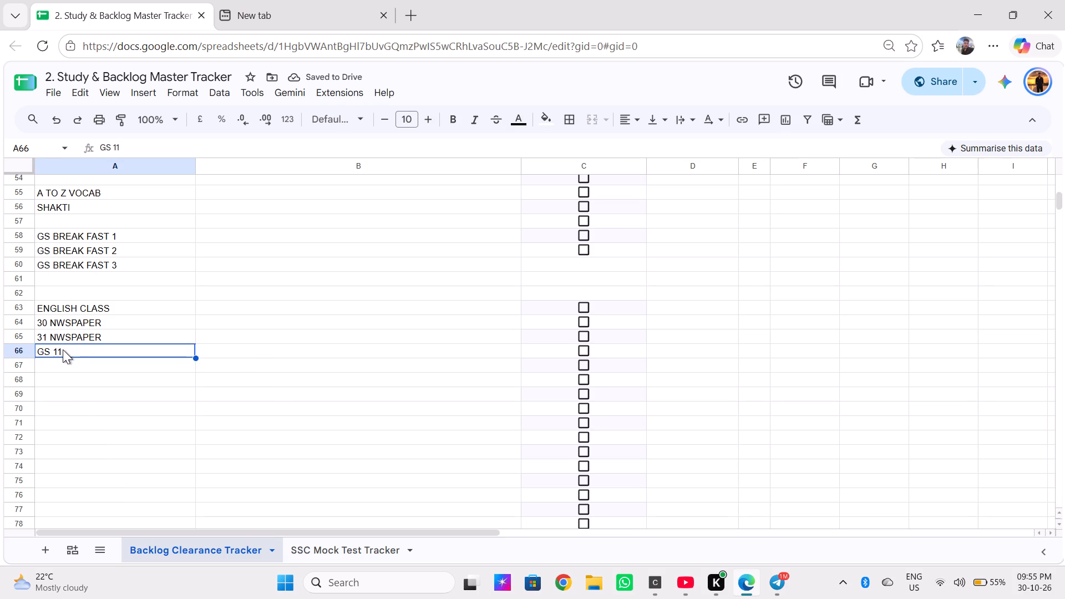
{"action": "key", "text": "space"}
{"action": "type", "text": "BIO"}
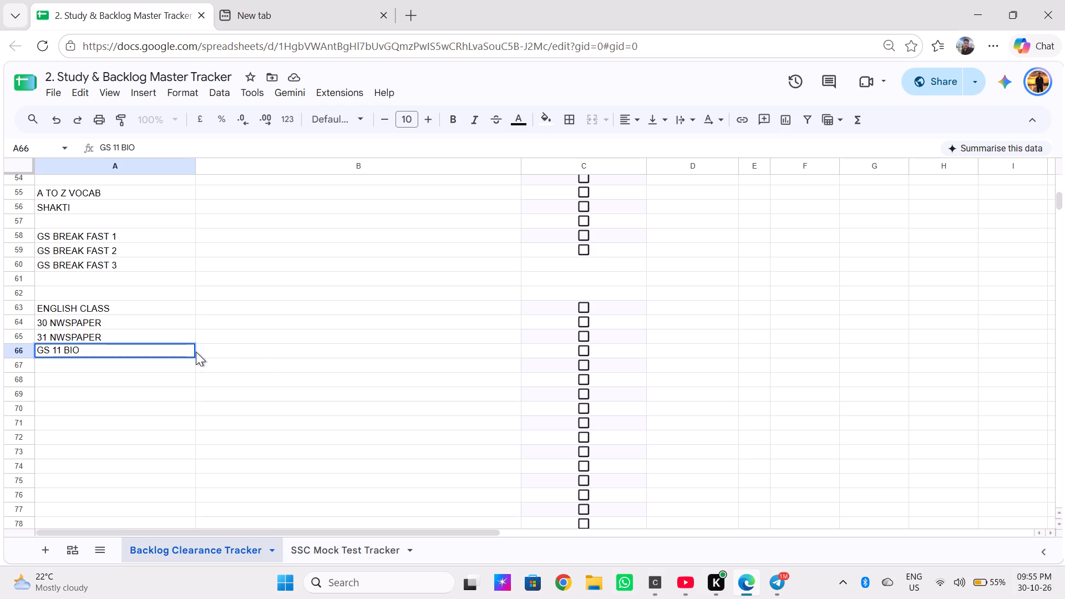
{"action": "left_click", "coordinate": [192, 351]}
{"action": "left_click", "coordinate": [193, 362]}
Fill the GS 11 BIO entry down from A66 to A68.
{"action": "left_click", "coordinate": [190, 352]}
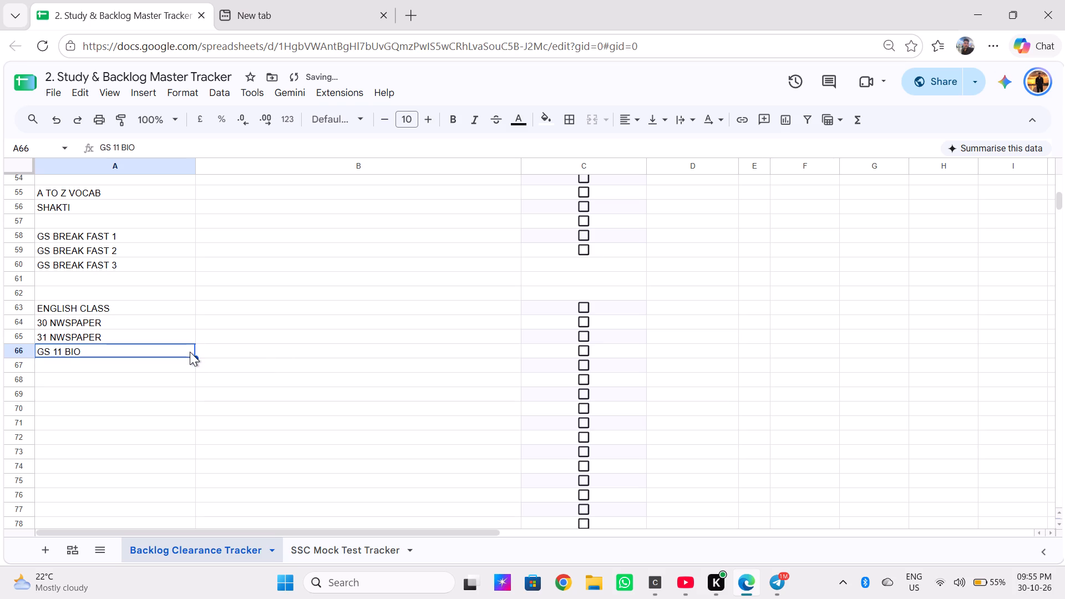
{"action": "left_click_drag", "start_coordinate": [197, 357], "coordinate": [197, 378]}
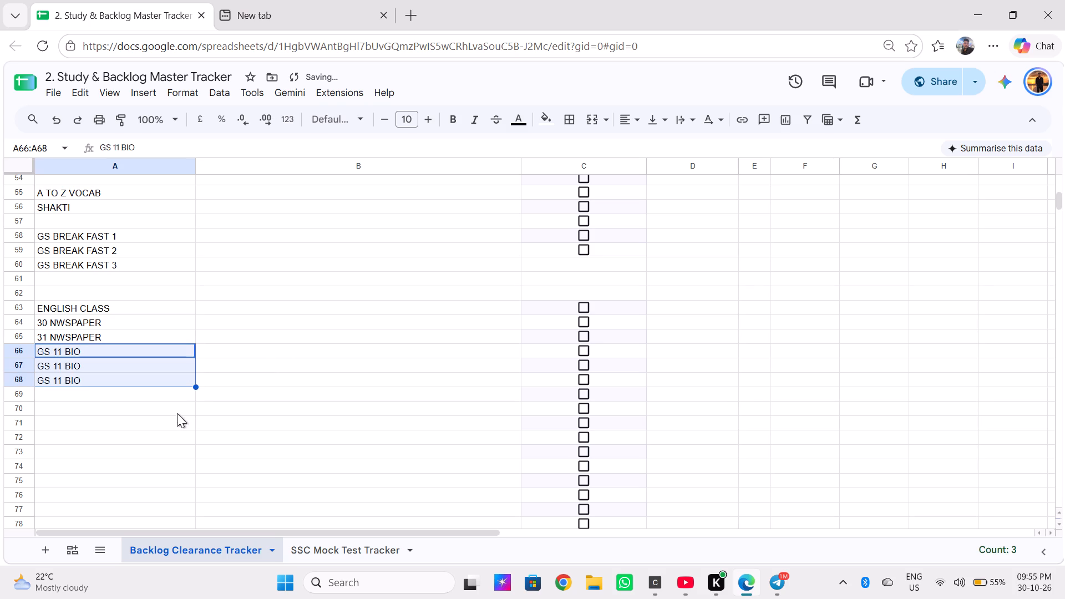
Change the class number in cell A67 so the entry reads GS 12 BIO.
{"action": "left_click", "coordinate": [55, 361]}
{"action": "left_click", "coordinate": [63, 364]}
{"action": "double_click", "coordinate": [63, 364]}
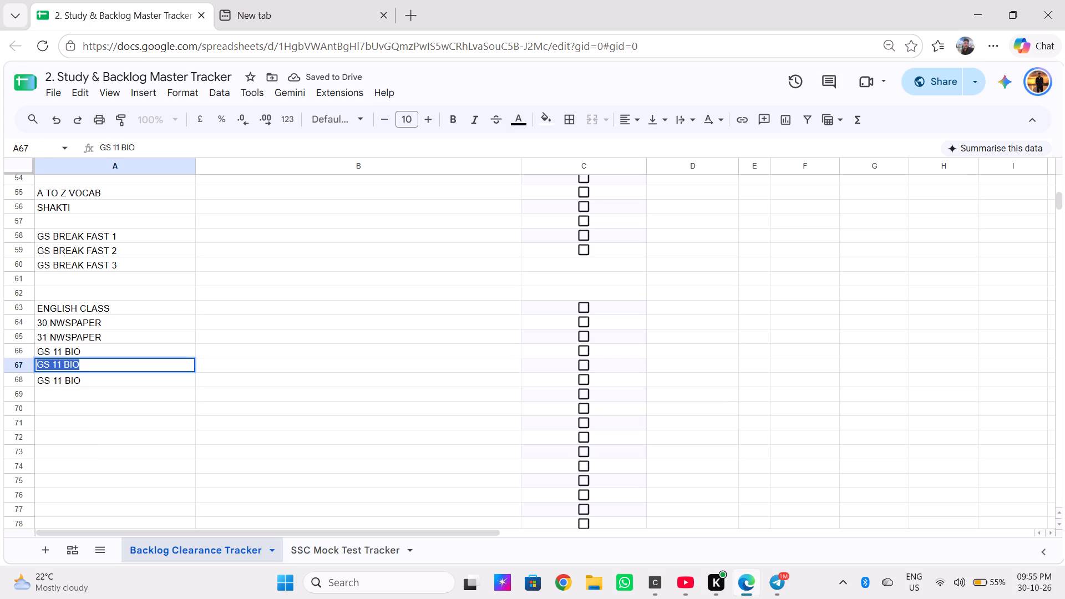
{"action": "left_click", "coordinate": [60, 366]}
{"action": "left_click", "coordinate": [60, 366]}
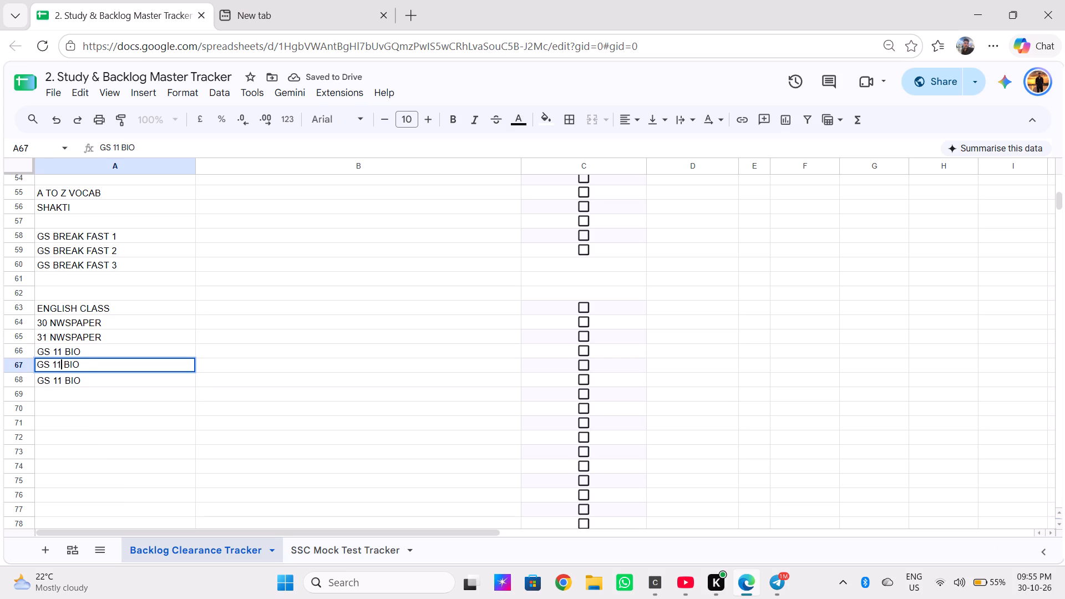
{"action": "key", "text": "BackSpace"}
{"action": "type", "text": "20"}
{"action": "key", "text": "BackSpace"}
{"action": "key", "text": "Down"}
{"action": "key", "text": "Return"}
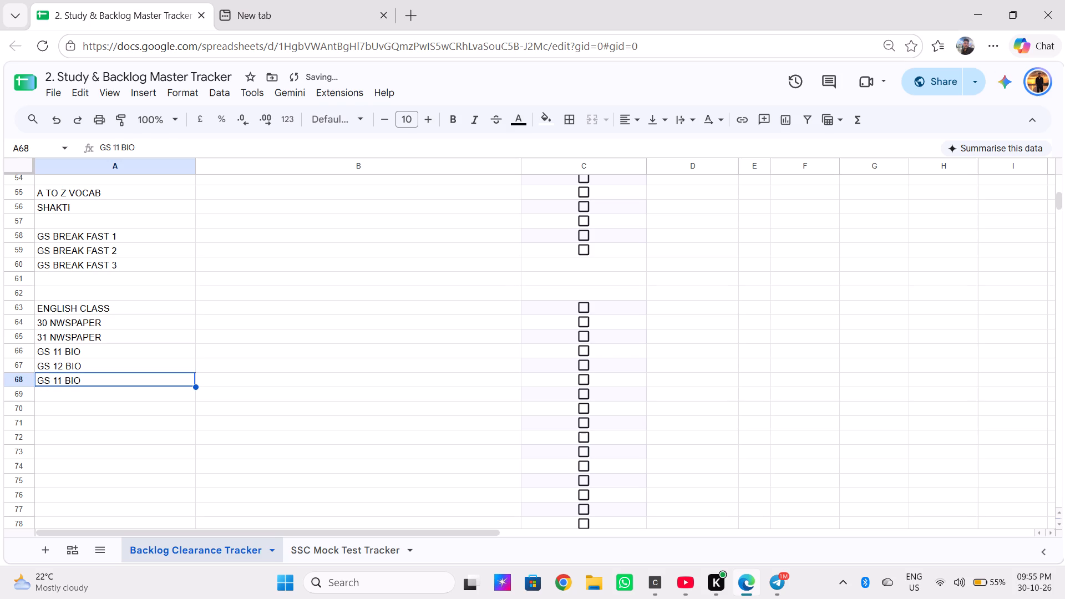
Replace the entry in cell A68 by clearing it and filling GS 12 BIO down from A67.
{"action": "key", "text": "BackSpace"}
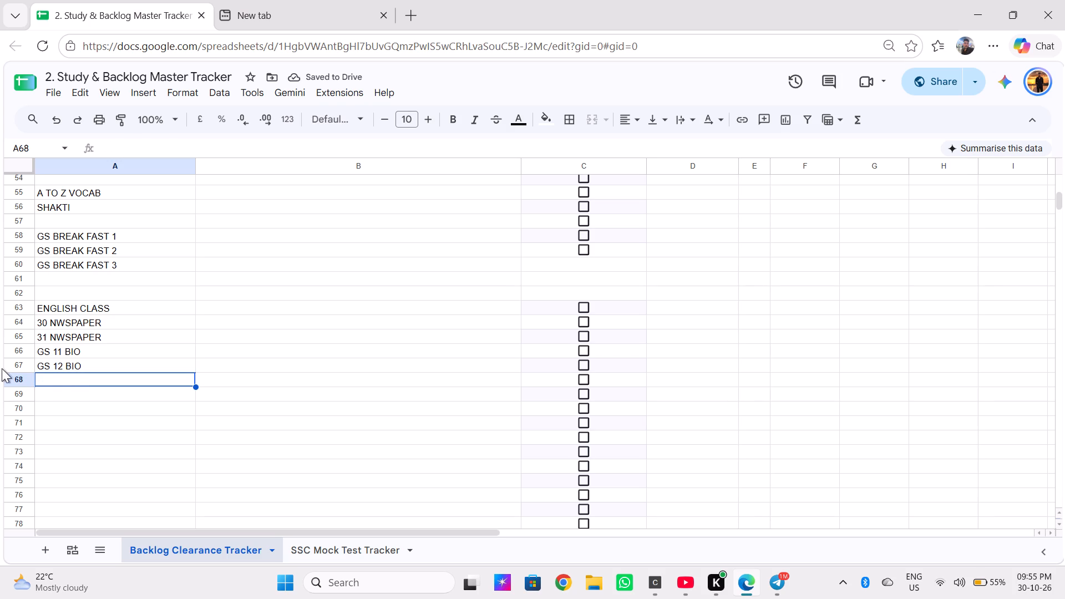
{"action": "left_click", "coordinate": [93, 366]}
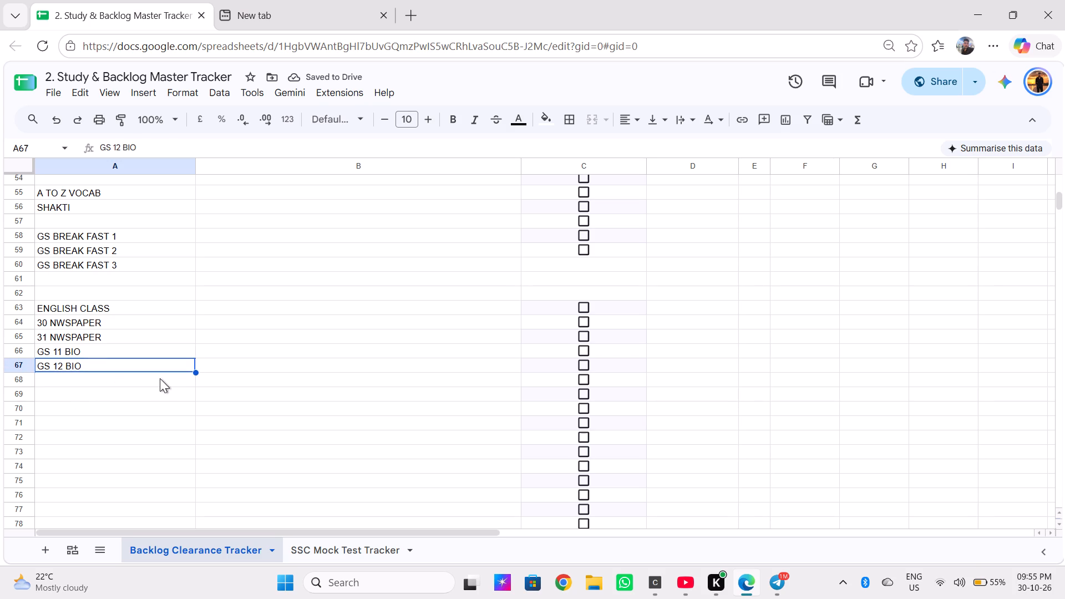
{"action": "left_click", "coordinate": [196, 373]}
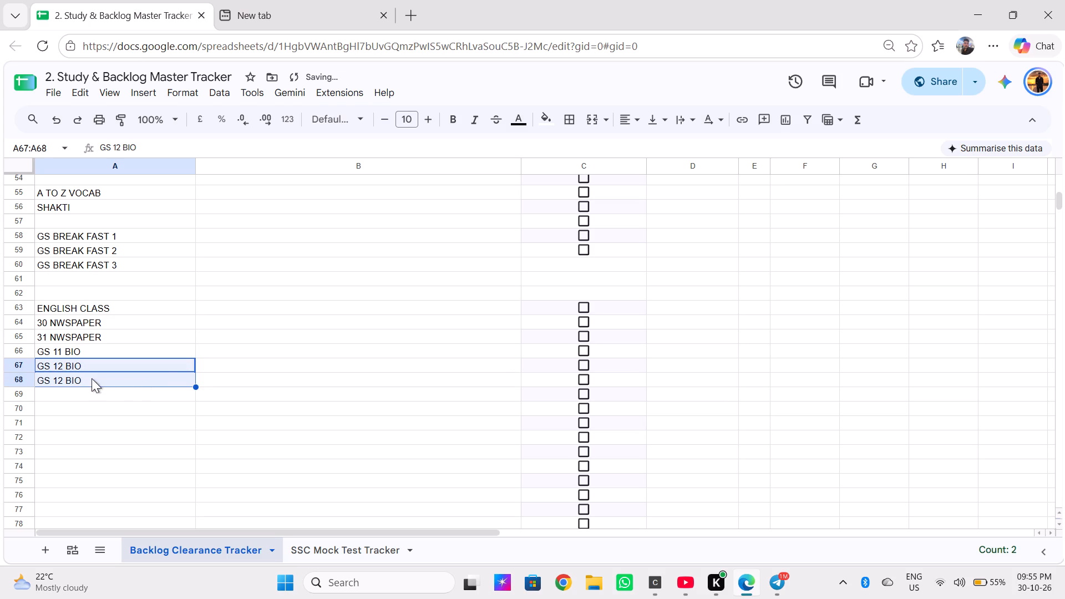
Change the class number in cell A68 so the entry reads GS 13 BIO.
{"action": "left_click", "coordinate": [64, 378]}
{"action": "left_click", "coordinate": [61, 378]}
{"action": "left_click", "coordinate": [61, 378]}
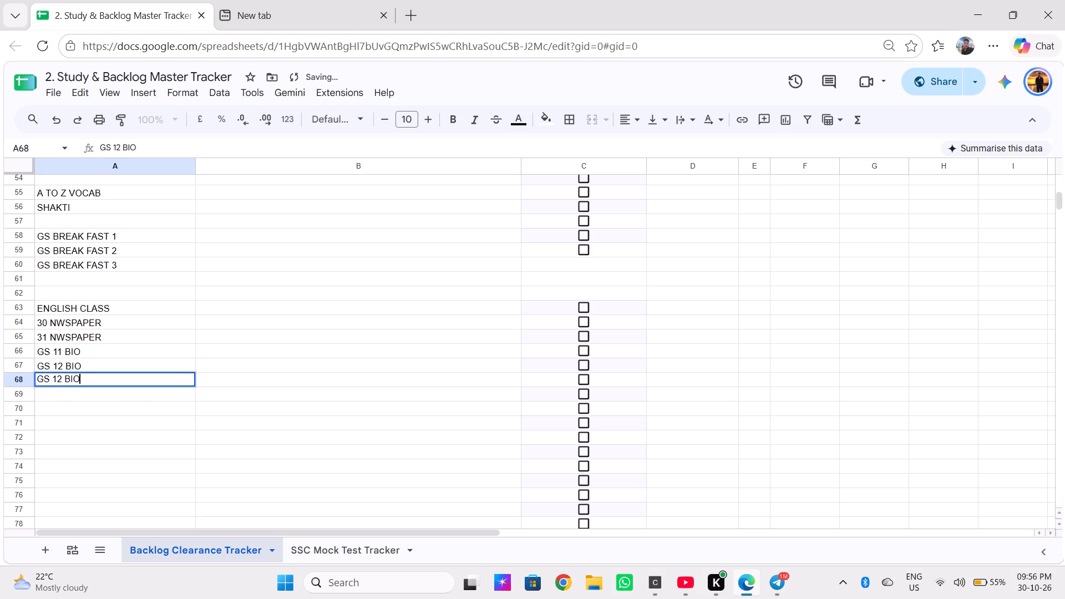
{"action": "key", "text": "BackSpace"}
{"action": "key", "text": "3"}
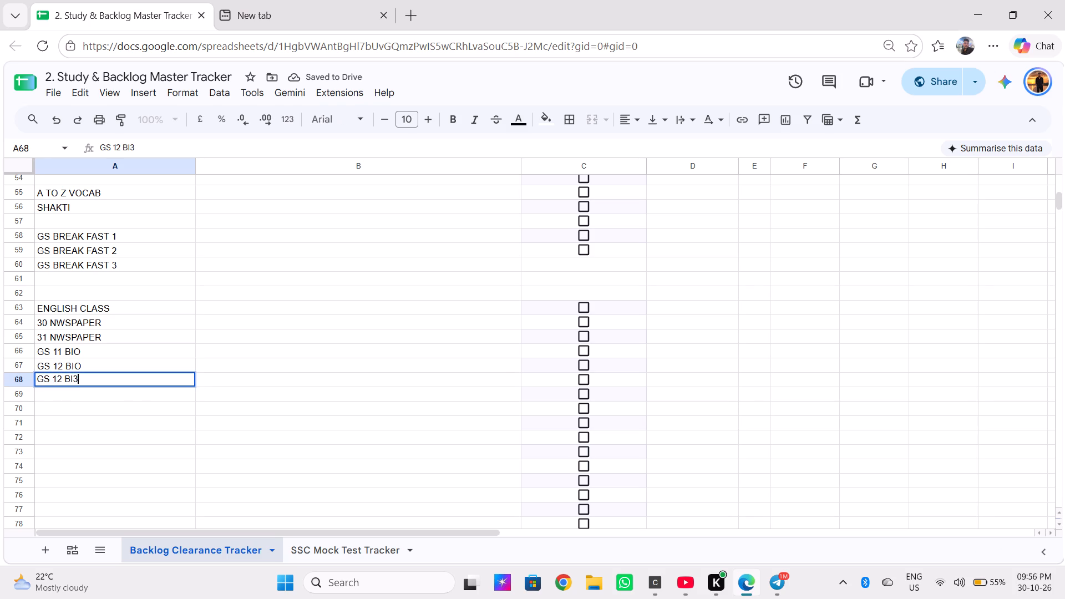
{"action": "key", "text": "BackSpace"}
{"action": "key", "text": "o"}
{"action": "key", "text": "Left"}
{"action": "key", "text": "Left"}
{"action": "key", "text": "Left"}
{"action": "key", "text": "Left"}
{"action": "key", "text": "BackSpace"}
{"action": "key", "text": "3"}
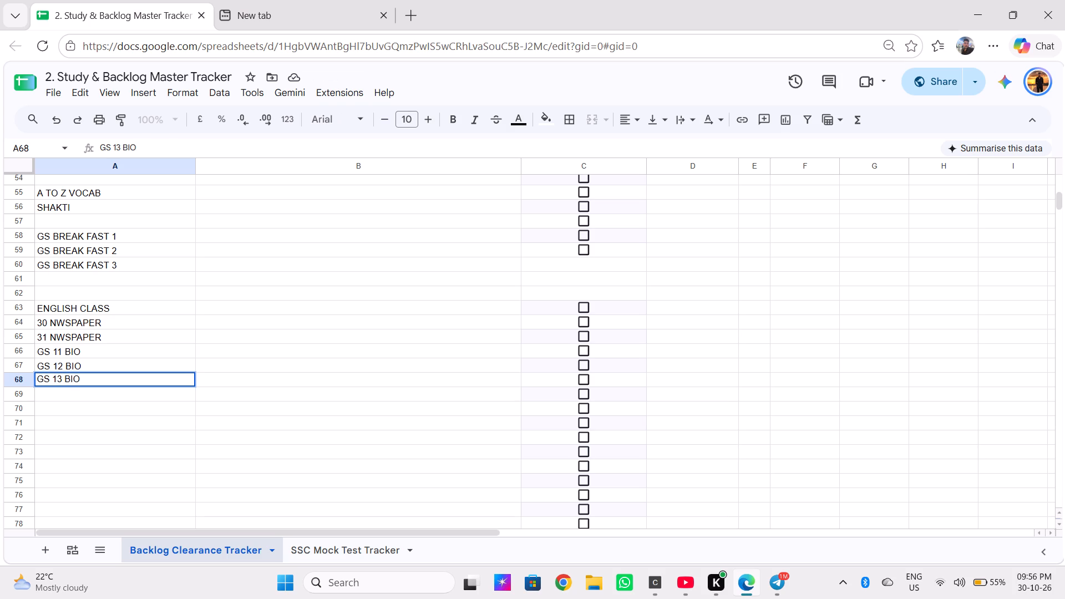
{"action": "left_click", "coordinate": [136, 277]}
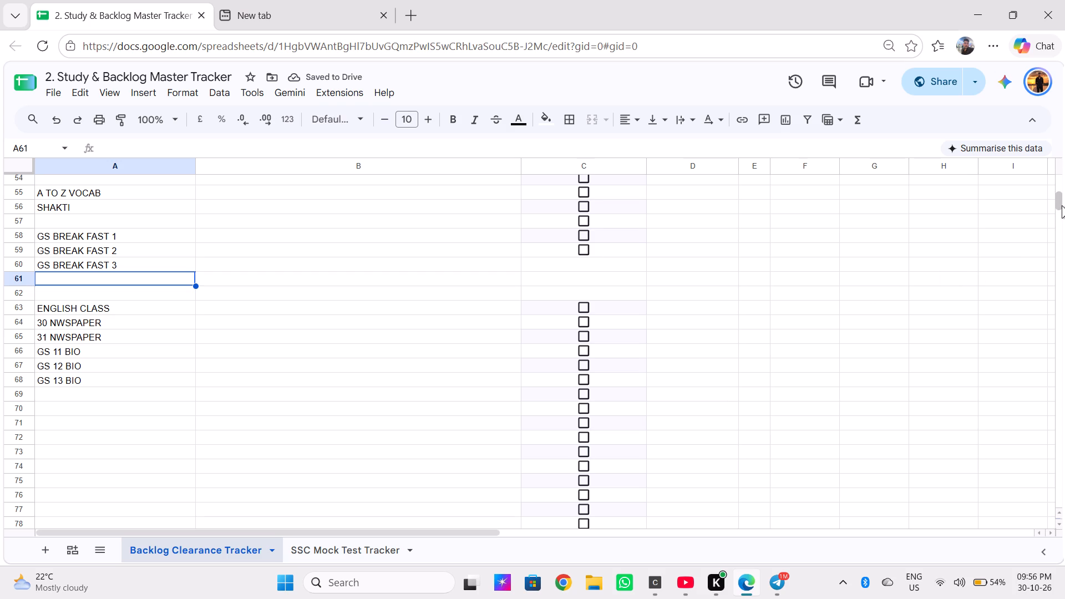
Change the first date in the red section heading in A51 to 31 OCT.
{"action": "left_click_drag", "start_coordinate": [1061, 205], "coordinate": [1053, 191]}
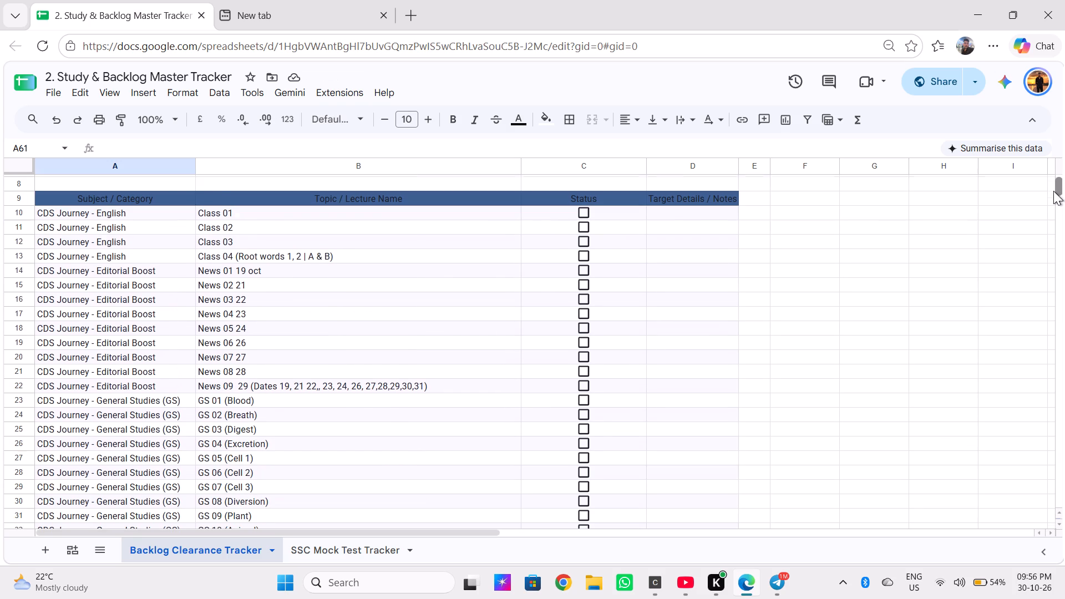
{"action": "left_click_drag", "start_coordinate": [1053, 191], "coordinate": [1053, 195]}
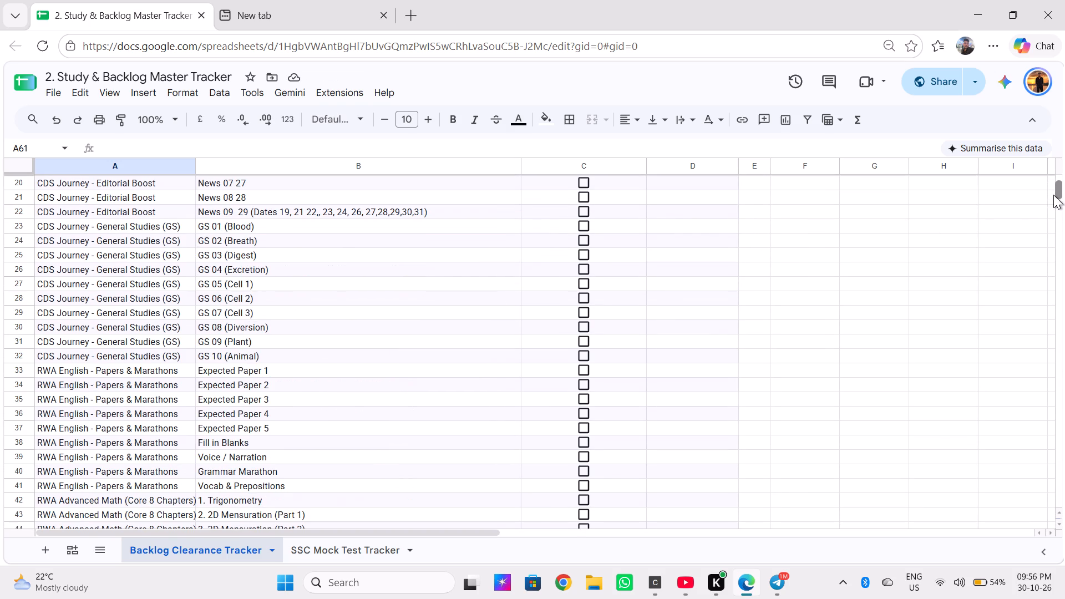
{"action": "left_click_drag", "start_coordinate": [1053, 195], "coordinate": [1053, 200]}
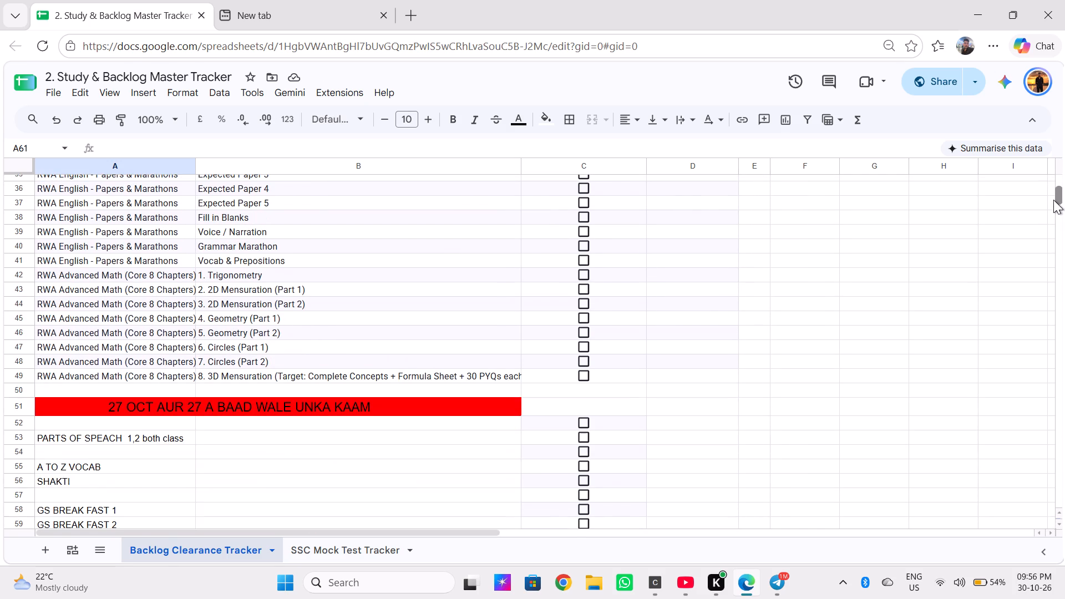
{"action": "left_click_drag", "start_coordinate": [1053, 200], "coordinate": [1053, 201]}
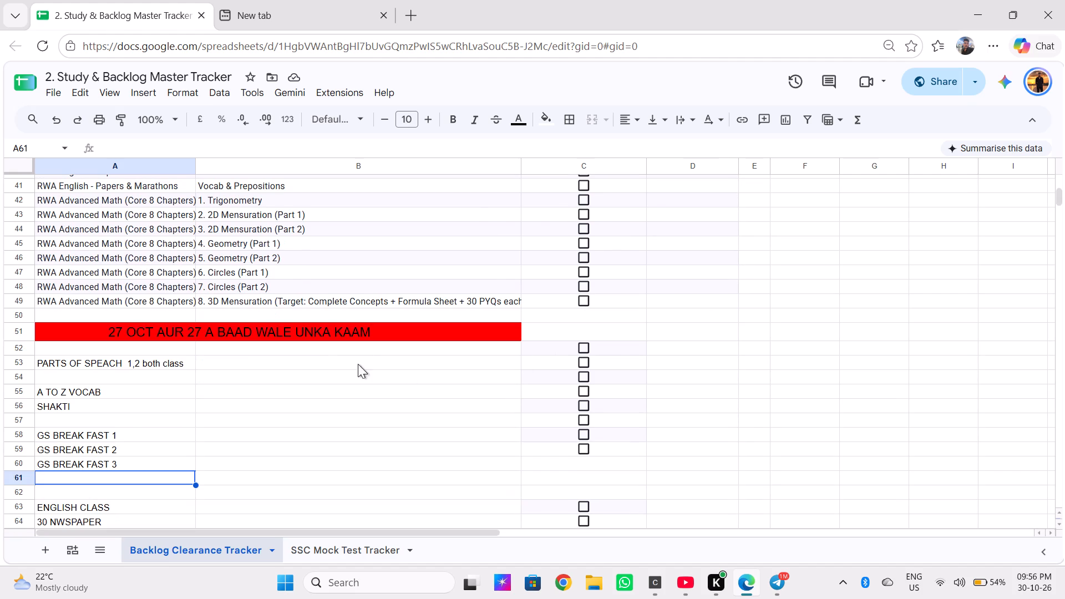
{"action": "left_click", "coordinate": [107, 330]}
{"action": "left_click", "coordinate": [126, 331]}
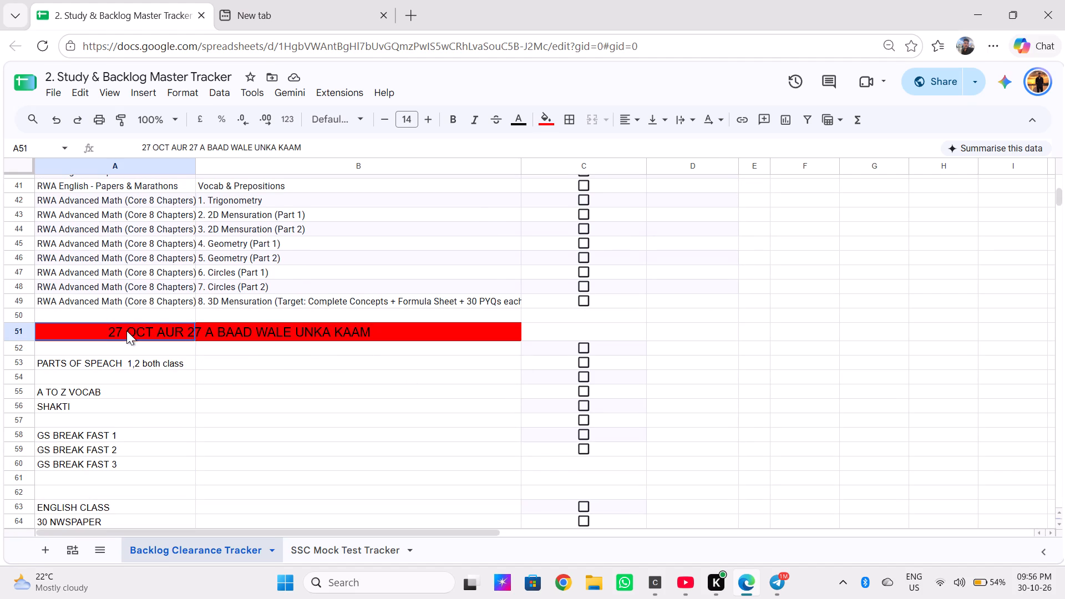
{"action": "double_click", "coordinate": [126, 331]}
{"action": "left_click", "coordinate": [121, 331]}
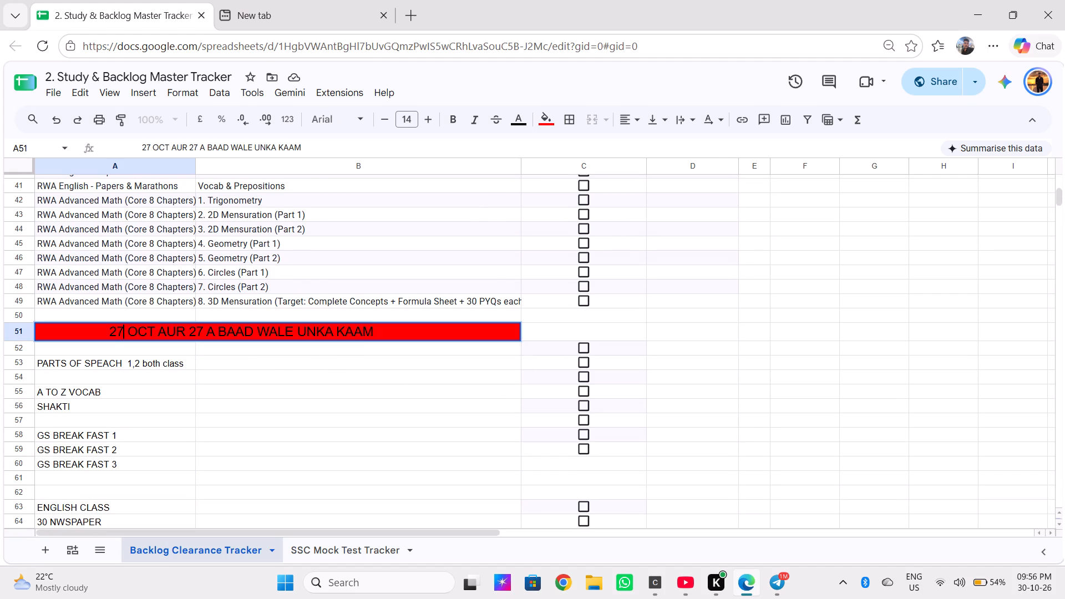
{"action": "left_click_drag", "start_coordinate": [121, 331], "coordinate": [107, 333]}
{"action": "key", "text": "BackSpace"}
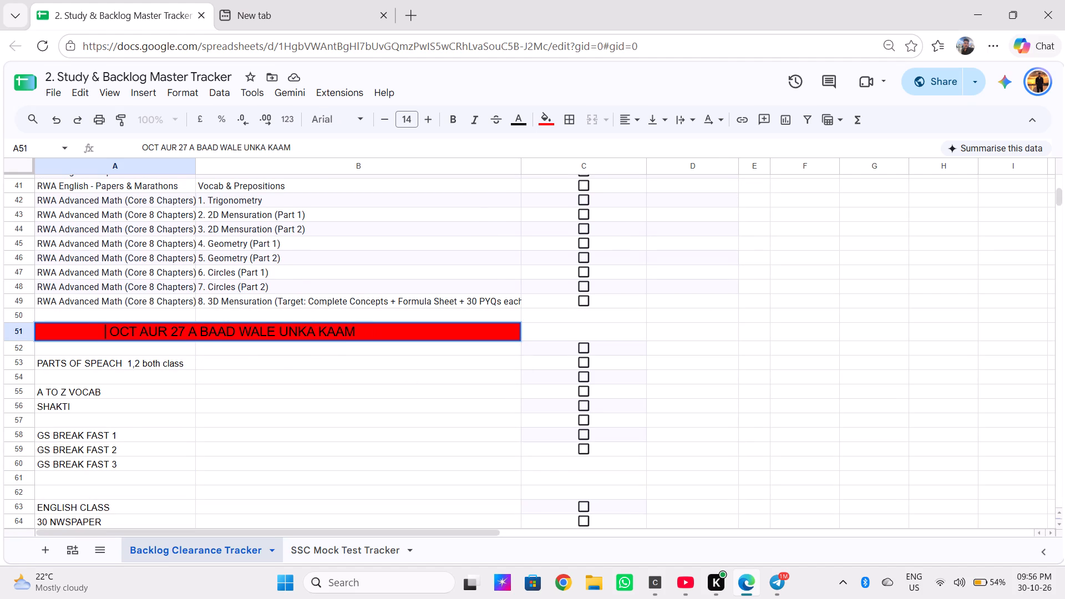
{"action": "type", "text": "30"}
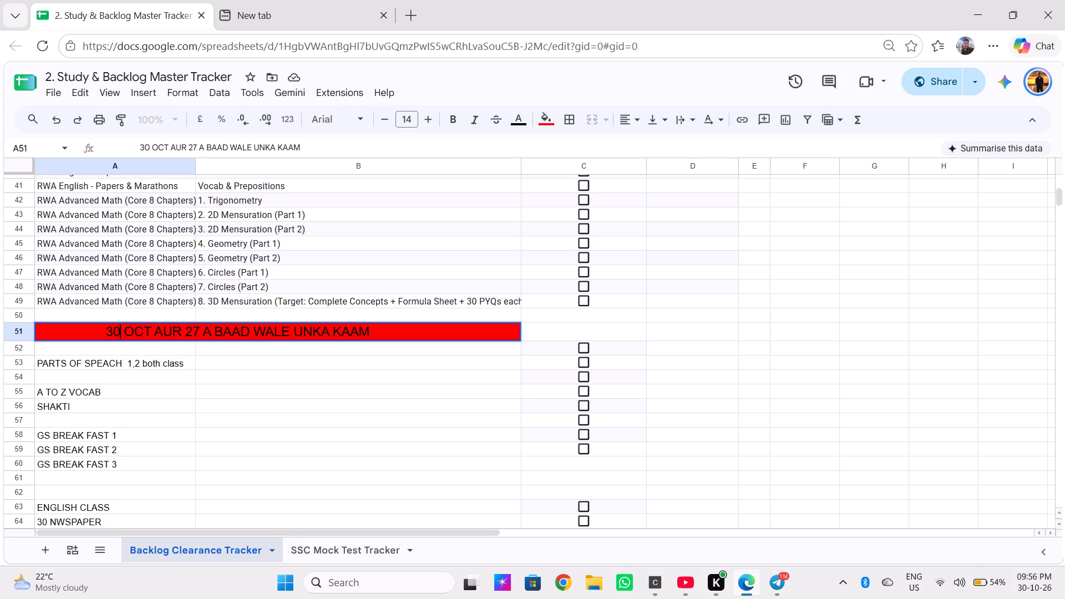
{"action": "key", "text": "BackSpace"}
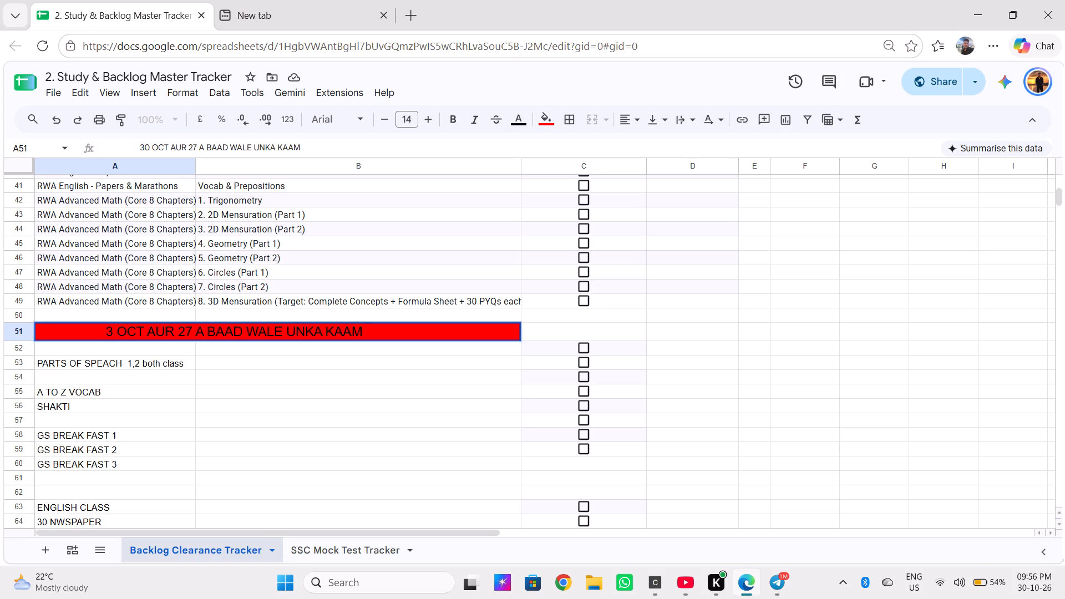
{"action": "key", "text": "1"}
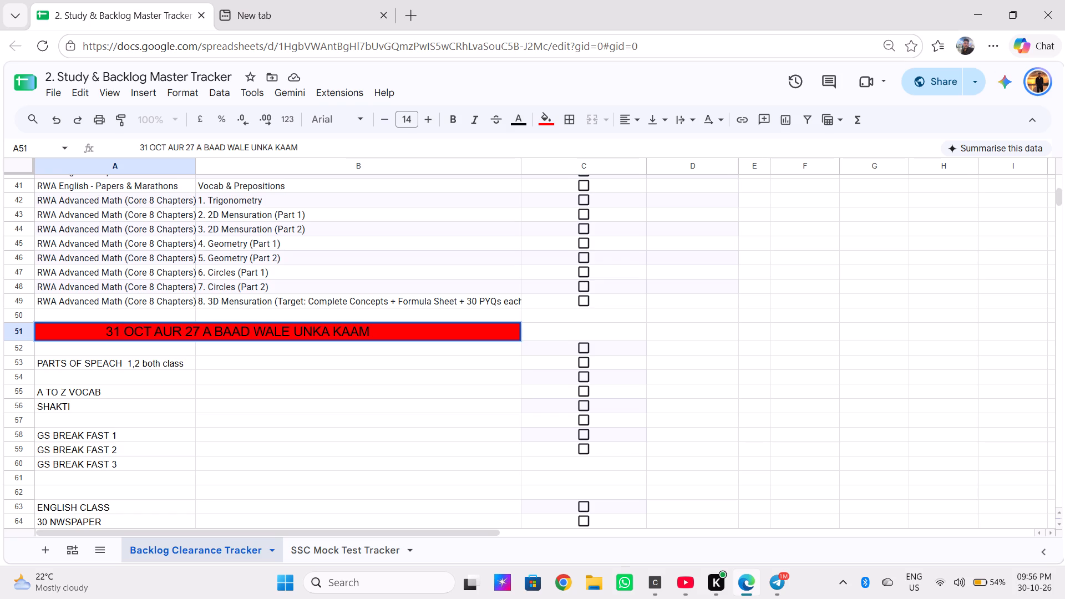
Replace the second date in the A51 heading so it reads 31 OCT AUR 1 NOV KA BAAD WALE UNKA KAAM.
{"action": "left_click_drag", "start_coordinate": [200, 331], "coordinate": [187, 330]}
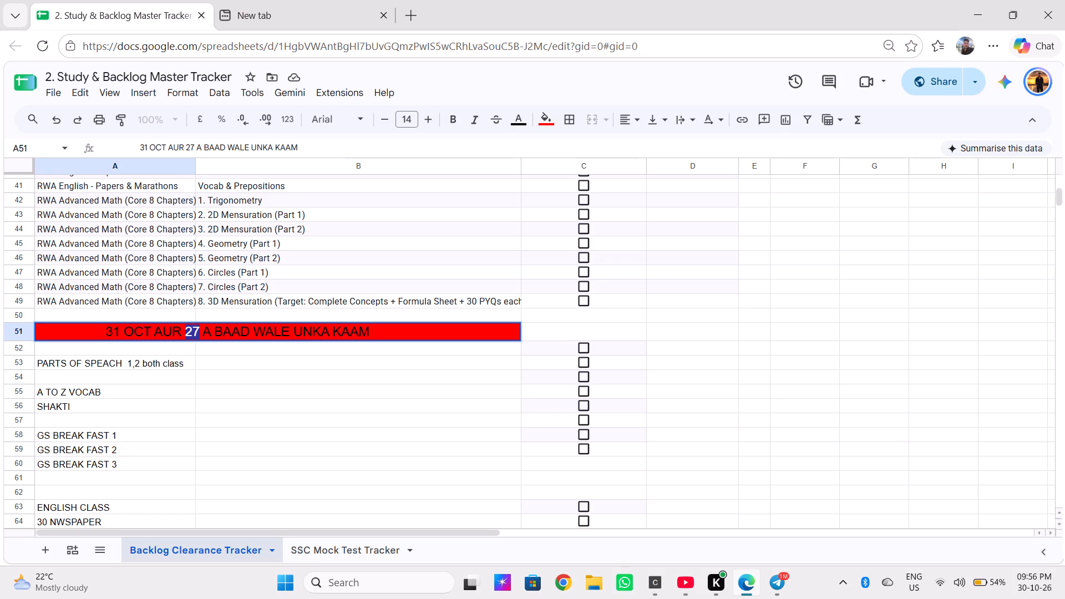
{"action": "key", "text": "BackSpace"}
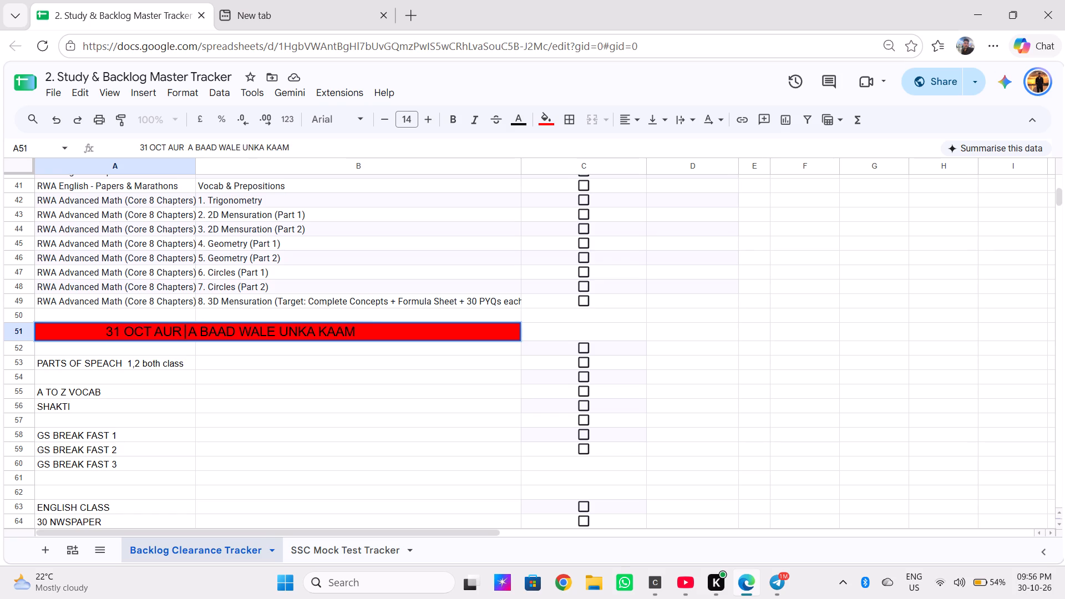
{"action": "key", "text": "1"}
{"action": "key", "text": "space"}
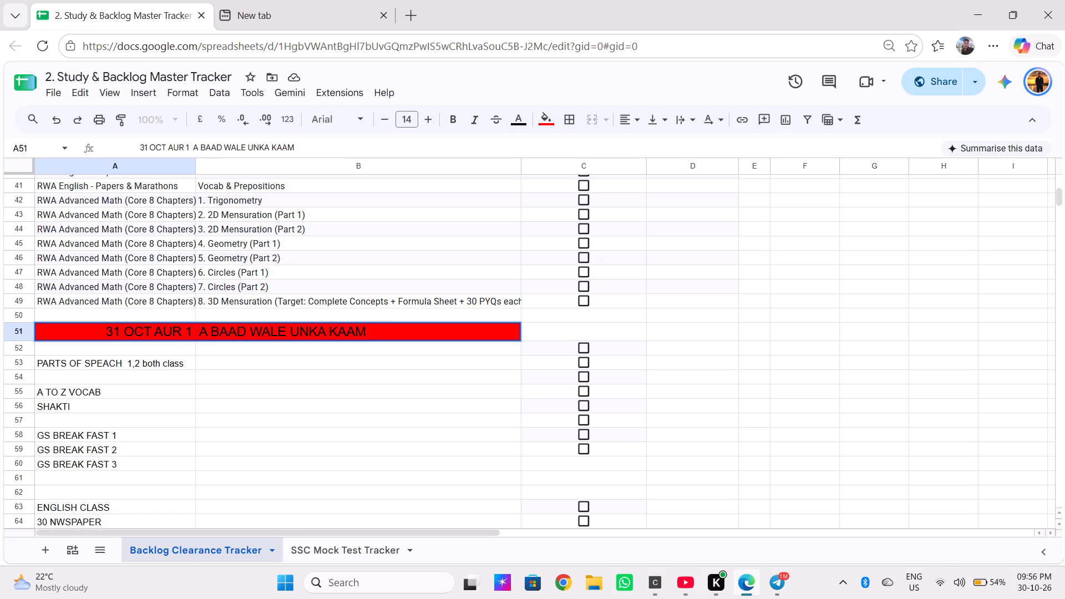
{"action": "type", "text": "NOV"}
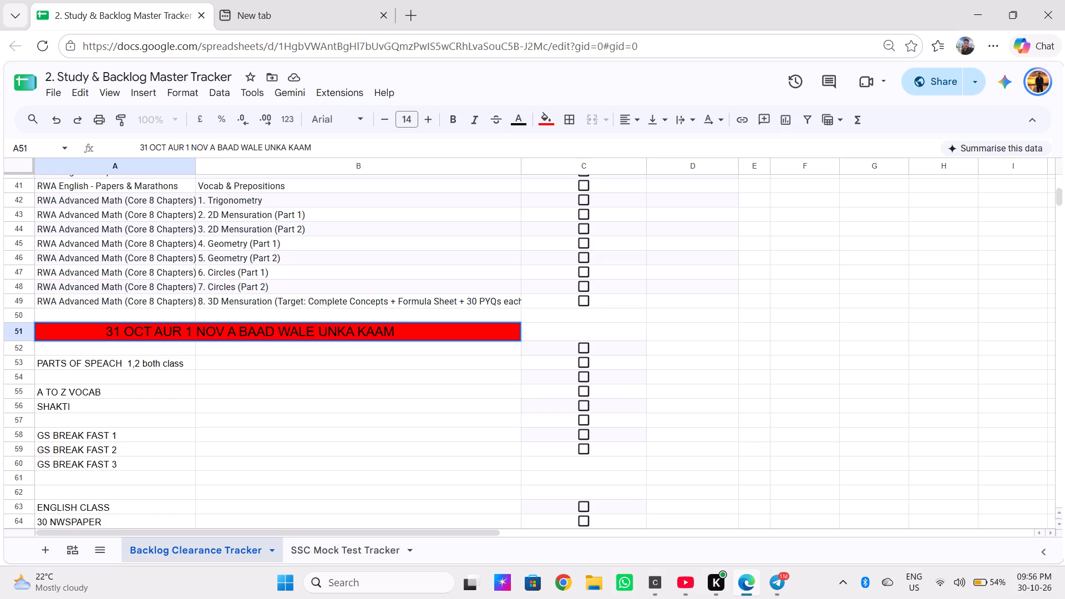
{"action": "key", "text": "0"}
{"action": "key", "text": "0"}
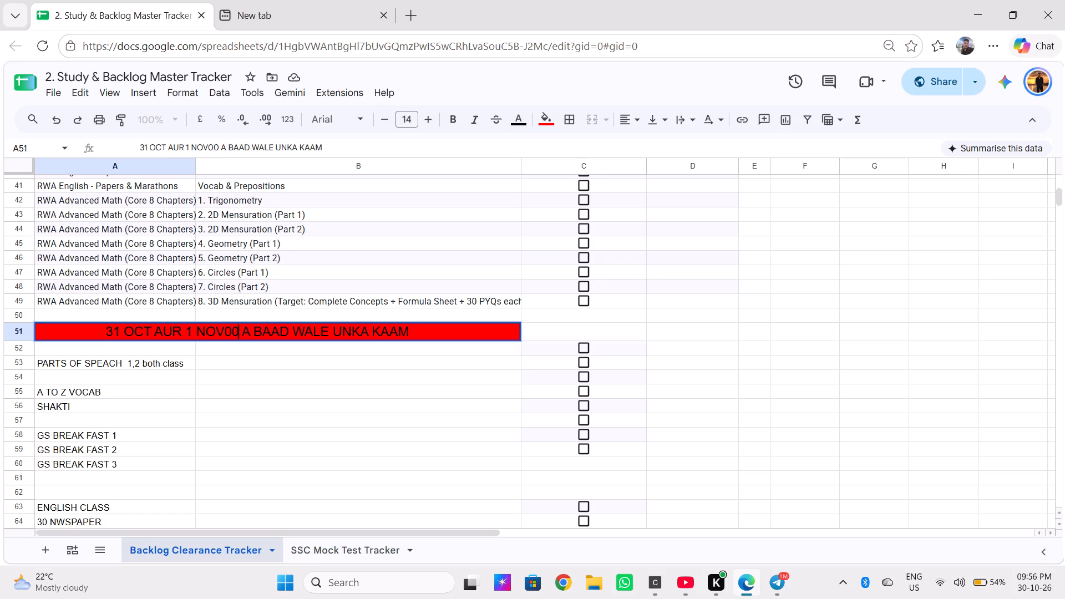
{"action": "type", "text": "--"}
{"action": "key", "text": "Right"}
{"action": "key", "text": "Right"}
{"action": "key", "text": "Right"}
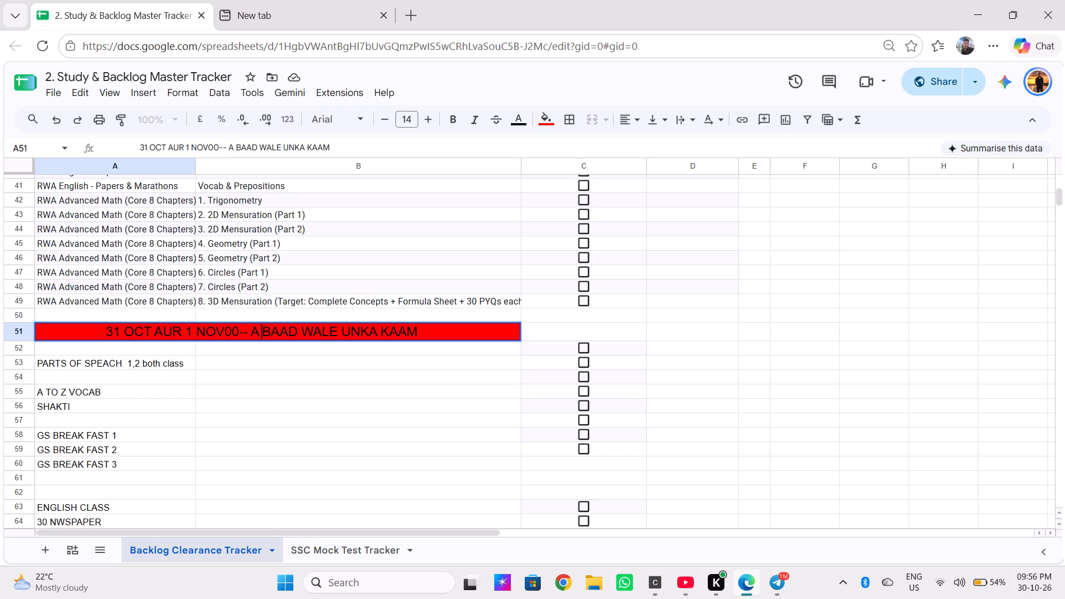
{"action": "key", "text": "equal"}
{"action": "key", "text": "BackSpace"}
{"action": "key", "text": "BackSpace"}
{"action": "key", "text": "BackSpace"}
{"action": "key", "text": "BackSpace"}
{"action": "key", "text": "BackSpace"}
{"action": "key", "text": "BackSpace"}
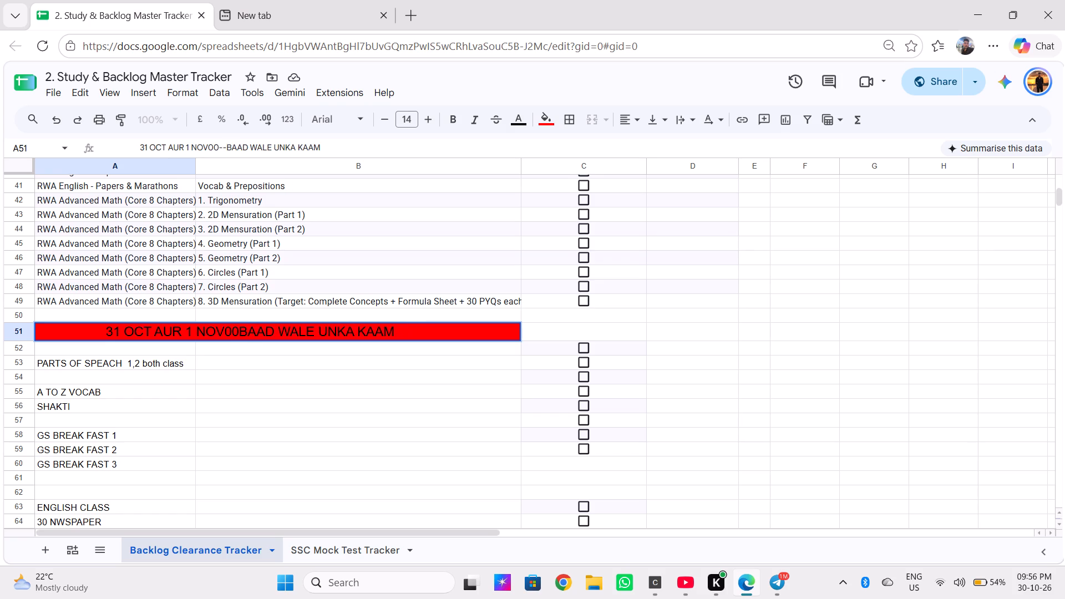
{"action": "key", "text": "BackSpace"}
{"action": "key", "text": "BackSpace"}
{"action": "key", "text": "BackSpace"}
{"action": "type", "text": "V"}
{"action": "key", "text": "space"}
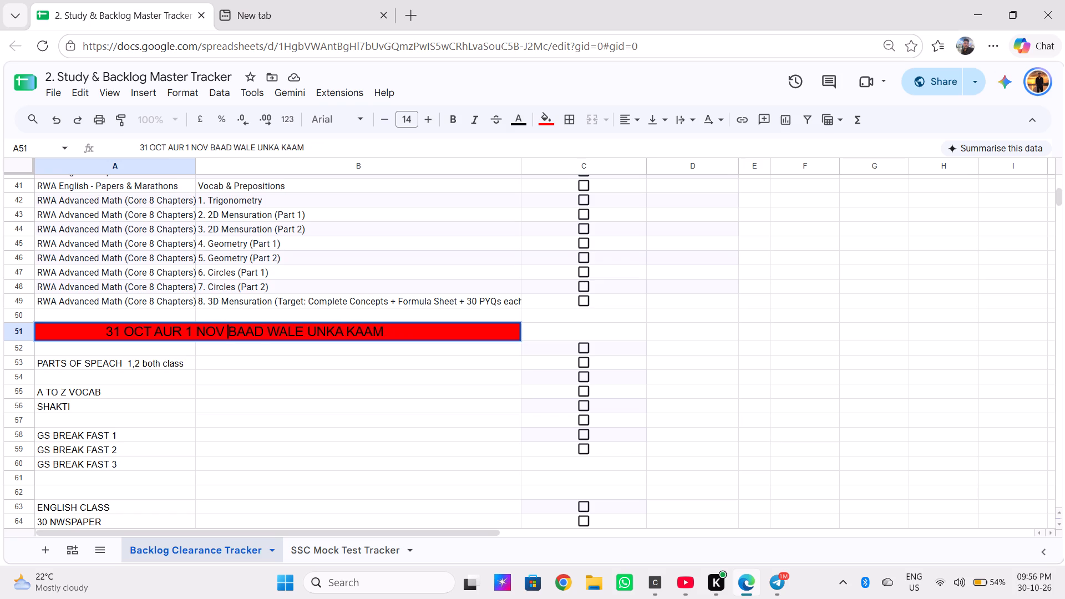
{"action": "type", "text": "KA"}
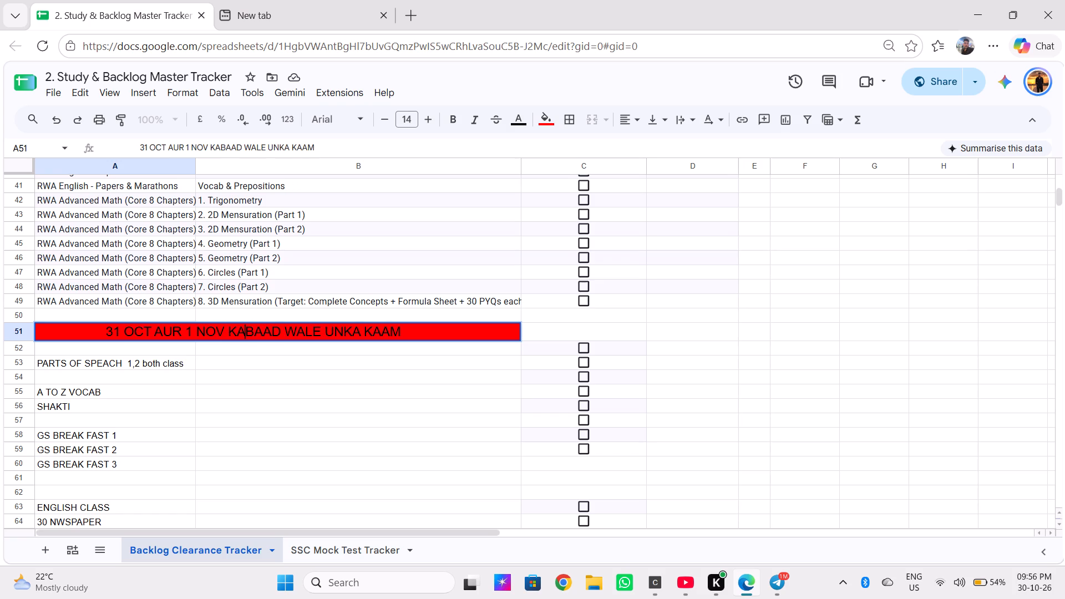
{"action": "key", "text": "space"}
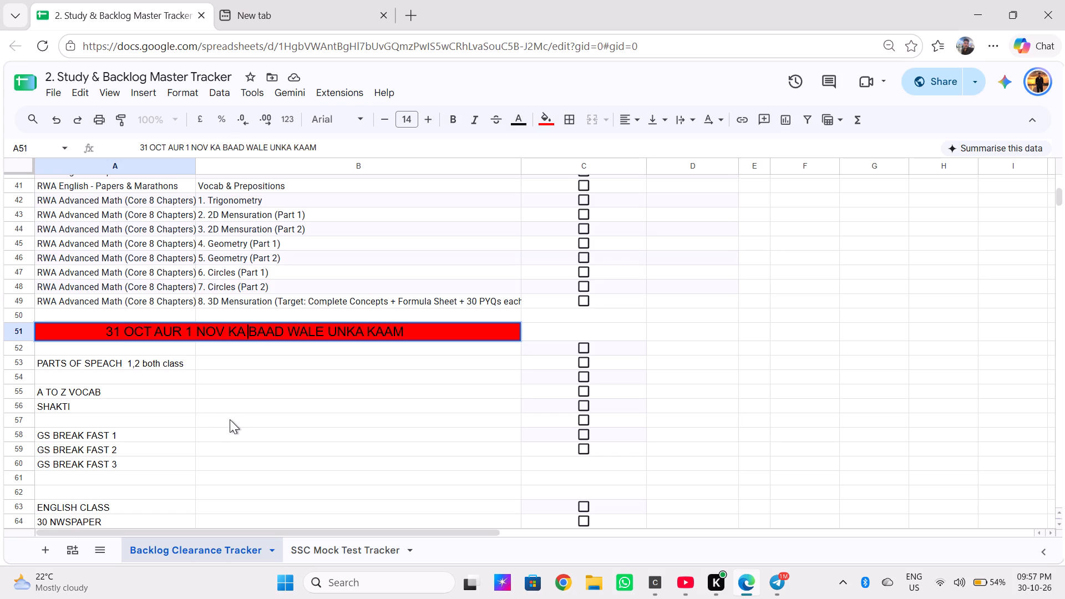
{"action": "left_click", "coordinate": [234, 370]}
{"action": "left_click", "coordinate": [260, 357]}
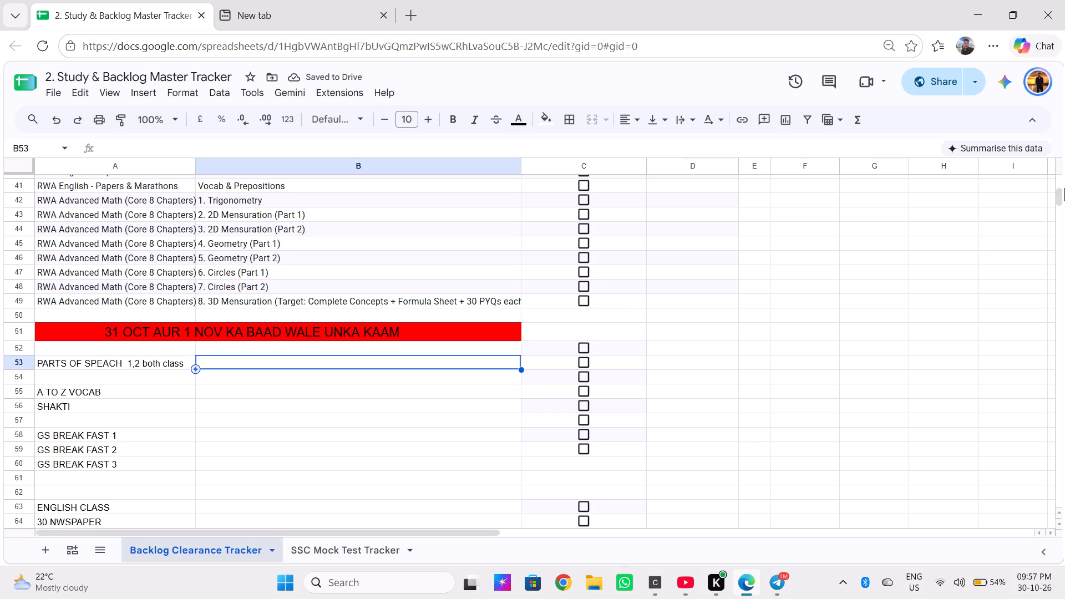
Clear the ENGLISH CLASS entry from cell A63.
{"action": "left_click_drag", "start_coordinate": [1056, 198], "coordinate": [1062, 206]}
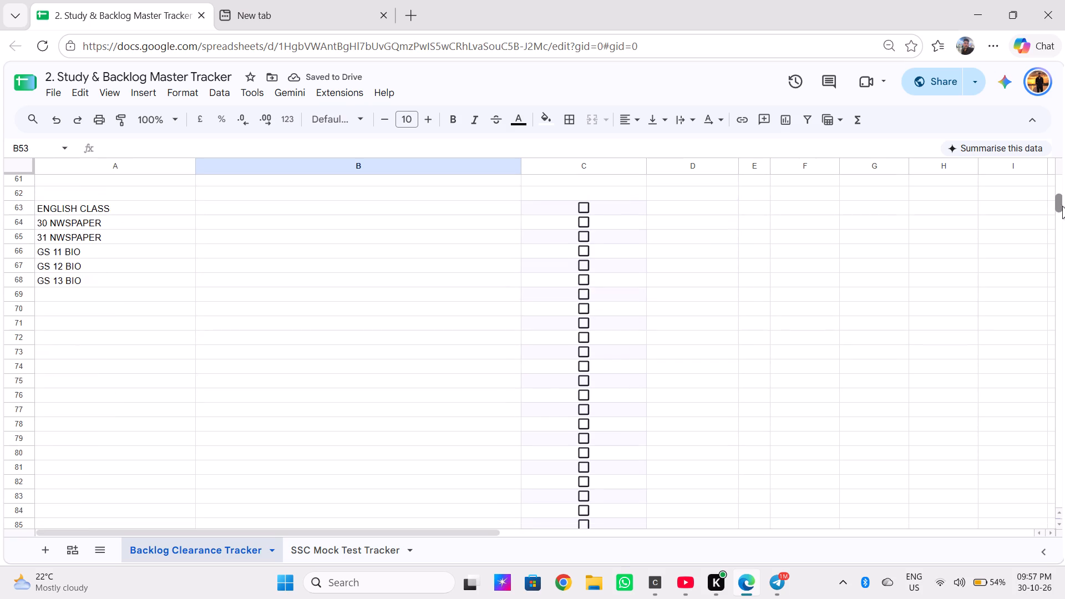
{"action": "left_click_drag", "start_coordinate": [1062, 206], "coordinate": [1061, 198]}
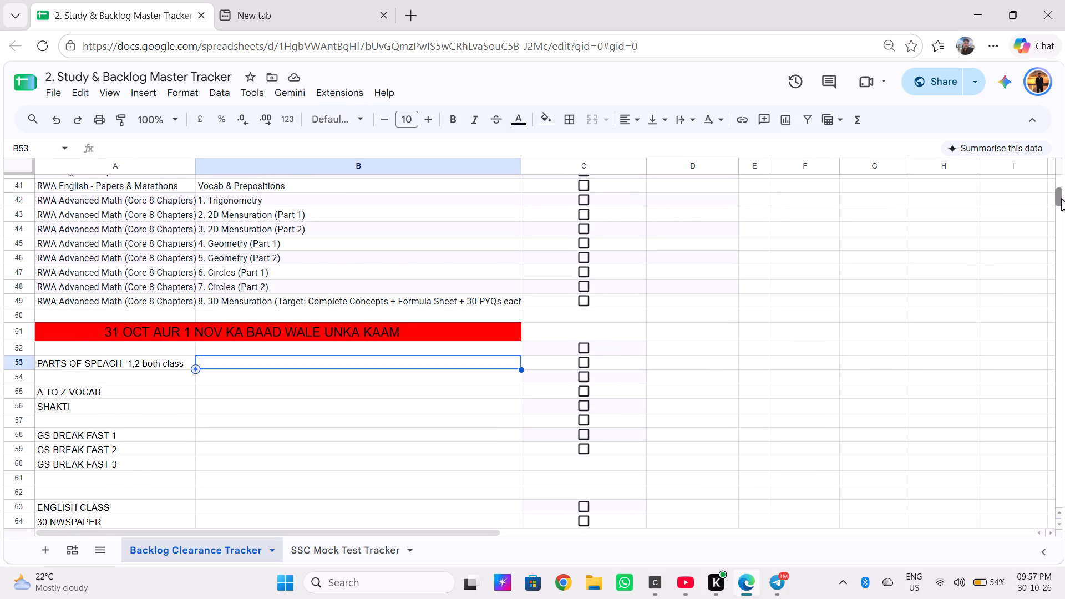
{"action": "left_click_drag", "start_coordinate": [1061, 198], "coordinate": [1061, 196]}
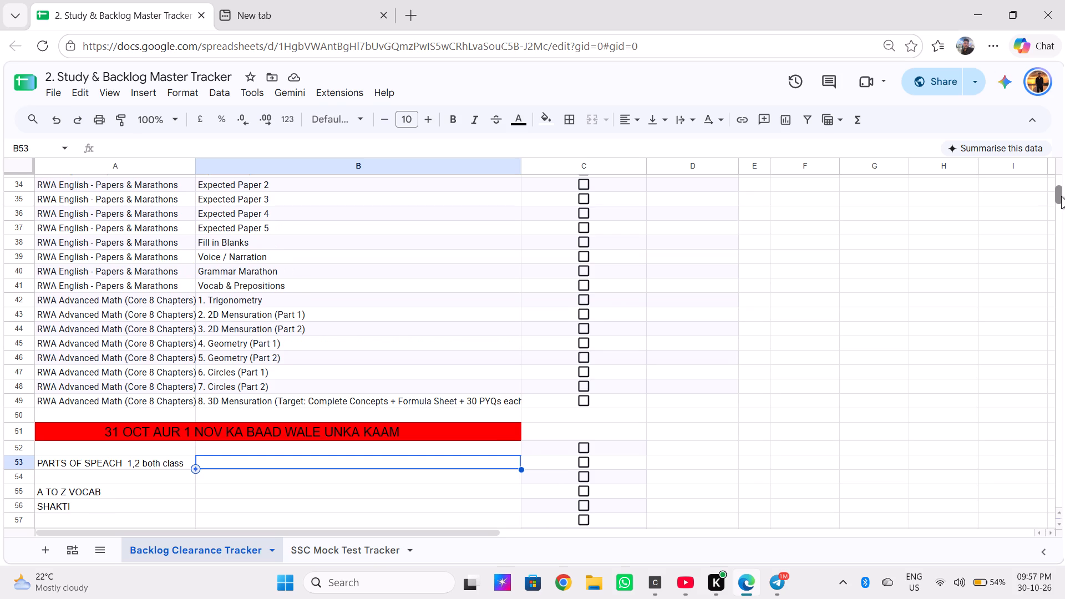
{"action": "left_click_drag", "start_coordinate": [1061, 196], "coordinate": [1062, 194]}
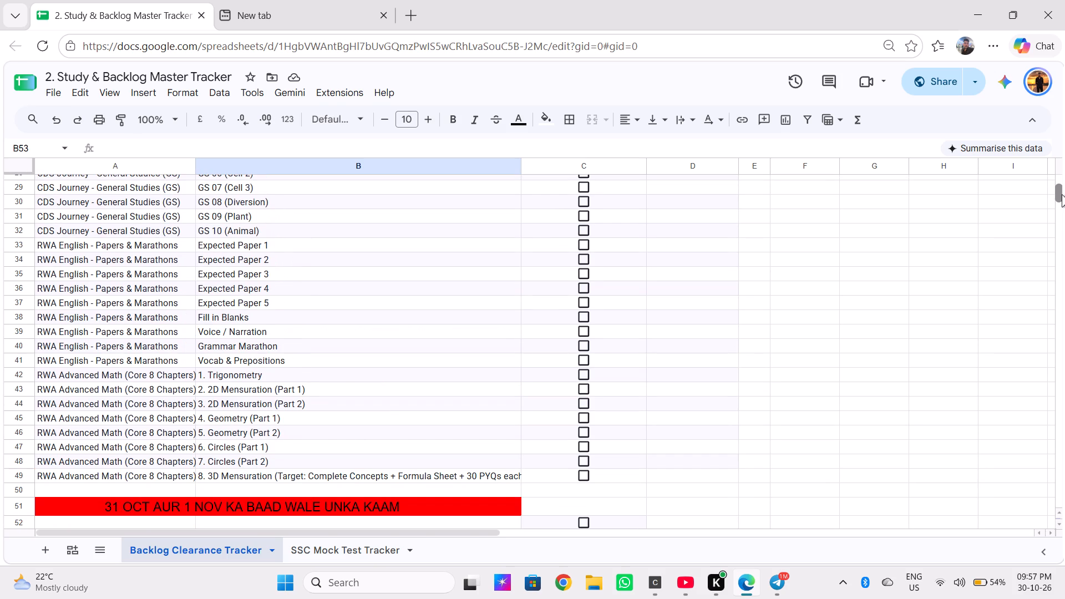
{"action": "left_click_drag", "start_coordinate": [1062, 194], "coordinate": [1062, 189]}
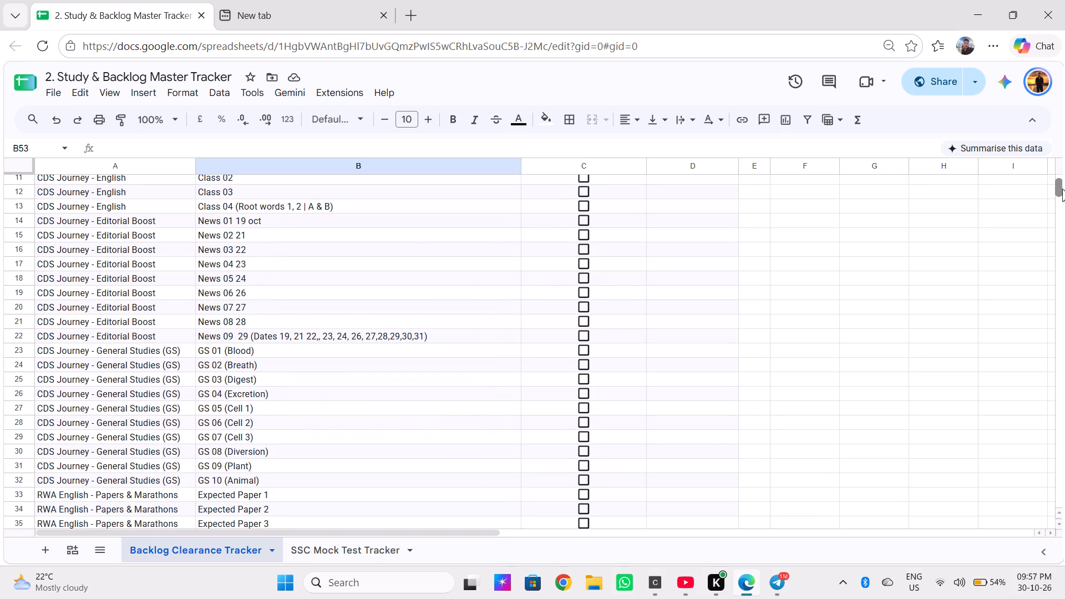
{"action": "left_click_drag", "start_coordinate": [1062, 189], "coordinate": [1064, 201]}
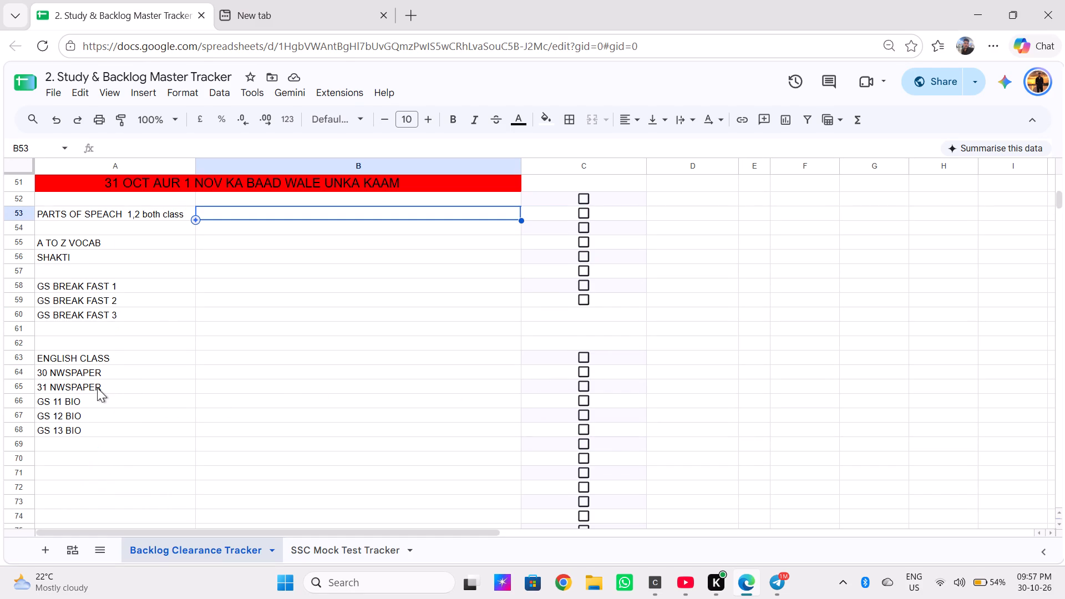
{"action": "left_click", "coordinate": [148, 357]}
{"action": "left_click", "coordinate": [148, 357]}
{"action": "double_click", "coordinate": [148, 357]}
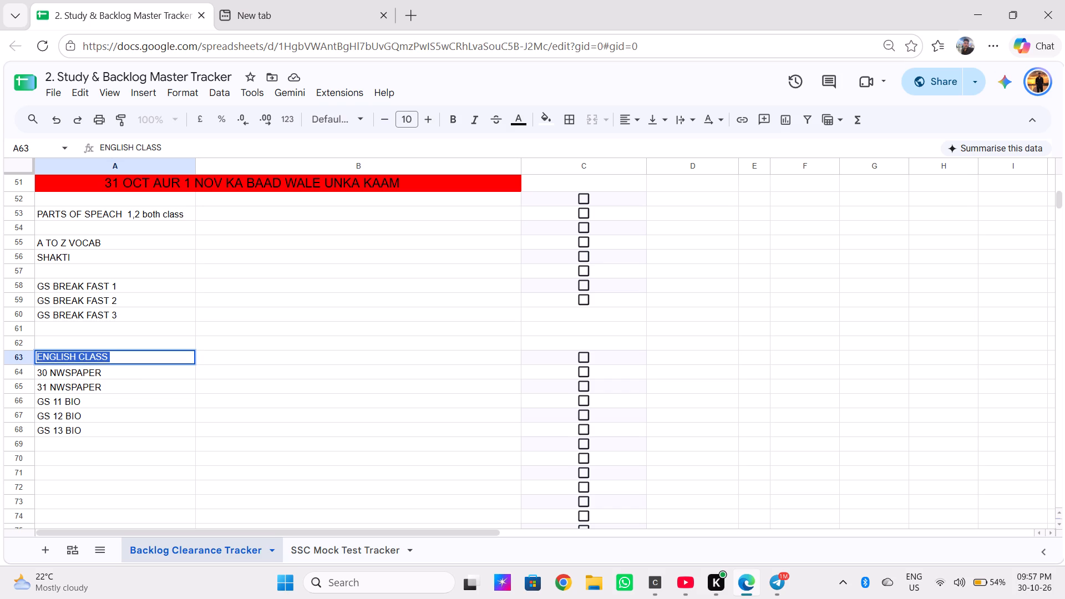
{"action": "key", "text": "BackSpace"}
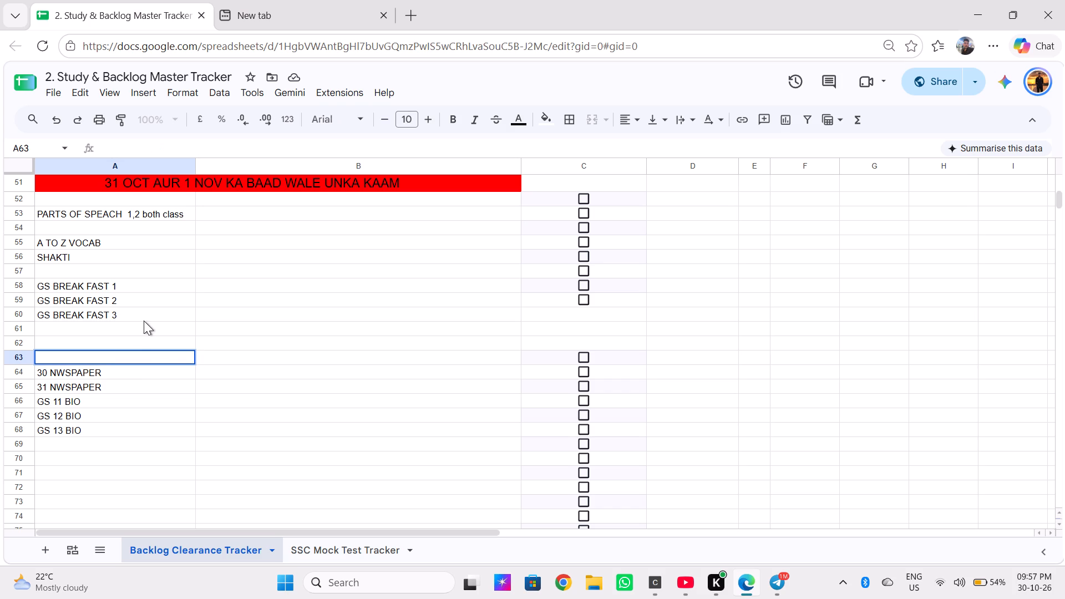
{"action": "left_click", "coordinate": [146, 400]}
Copy the newspaper and GS BIO entries in A64 to A68 and paste them starting at A61, directly below GS BREAK FAST 3.
{"action": "left_click_drag", "start_coordinate": [143, 375], "coordinate": [83, 370]}
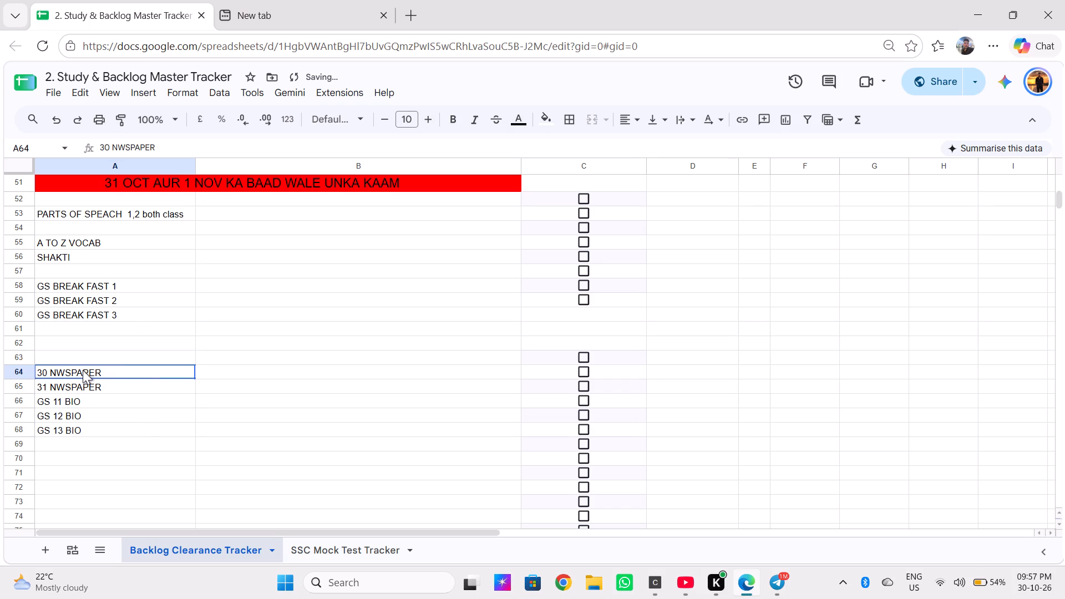
{"action": "left_click_drag", "start_coordinate": [83, 370], "coordinate": [55, 427]}
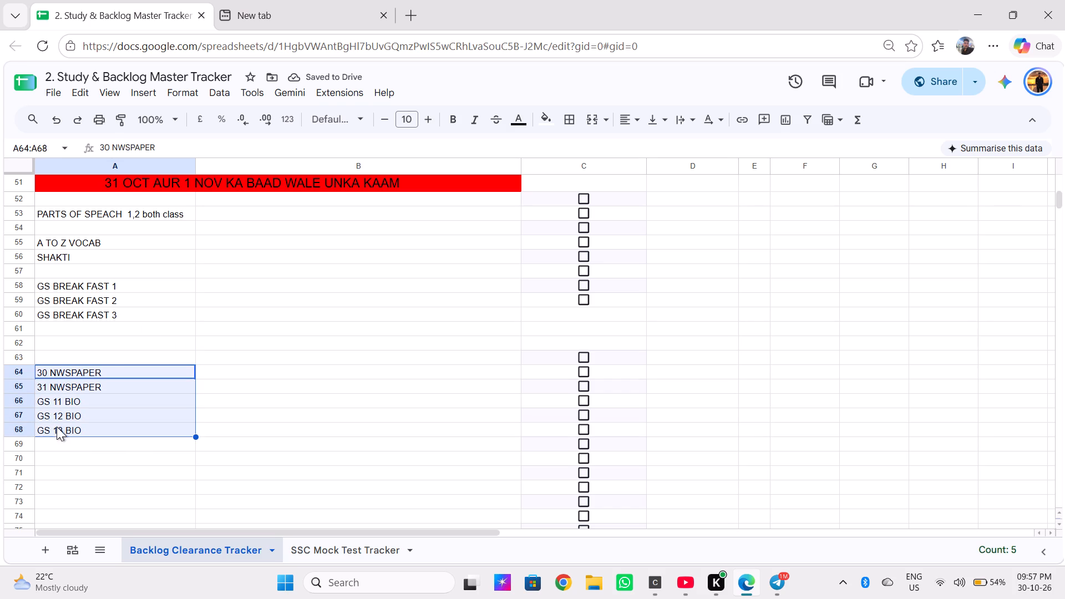
{"action": "key", "text": "ctrl+c"}
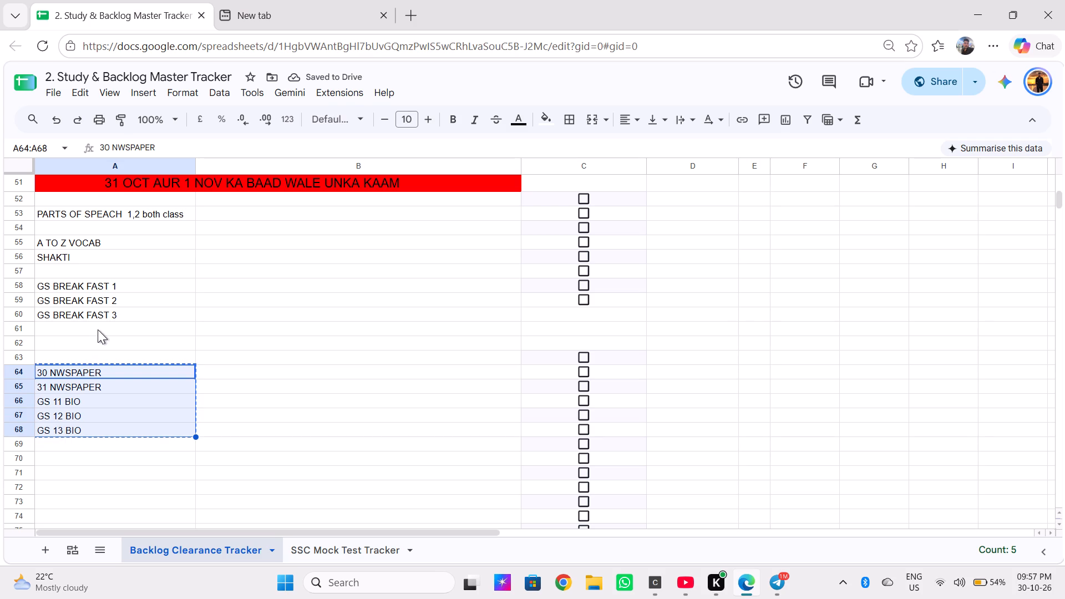
{"action": "left_click", "coordinate": [99, 326]}
{"action": "key", "text": "ctrl+v"}
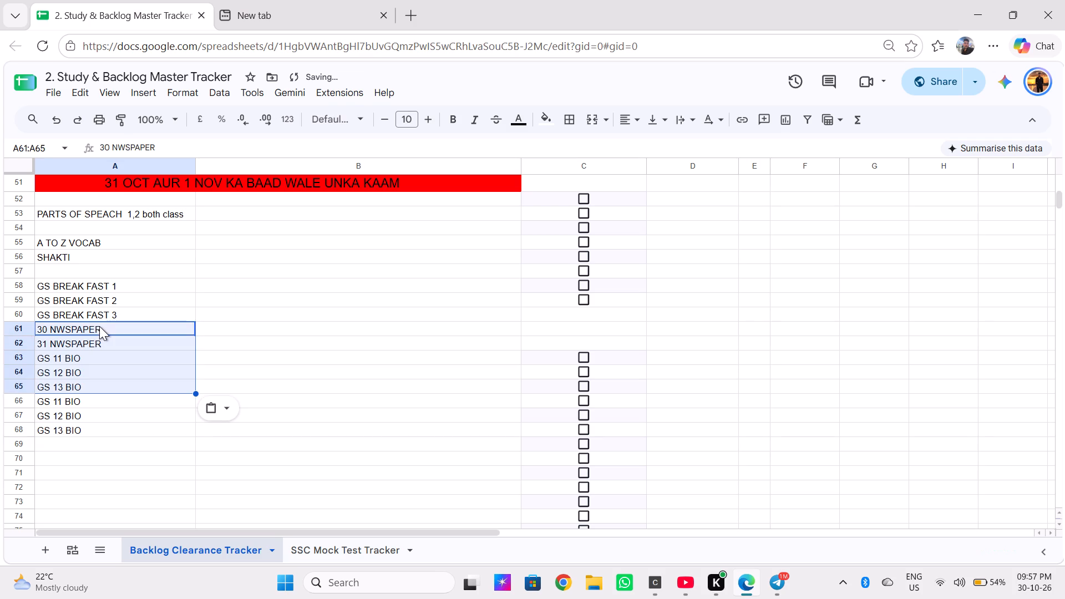
Clear the duplicate GS 11 BIO, GS 12 BIO and GS 13 BIO entries from cells A66 to A68.
{"action": "left_click", "coordinate": [144, 438]}
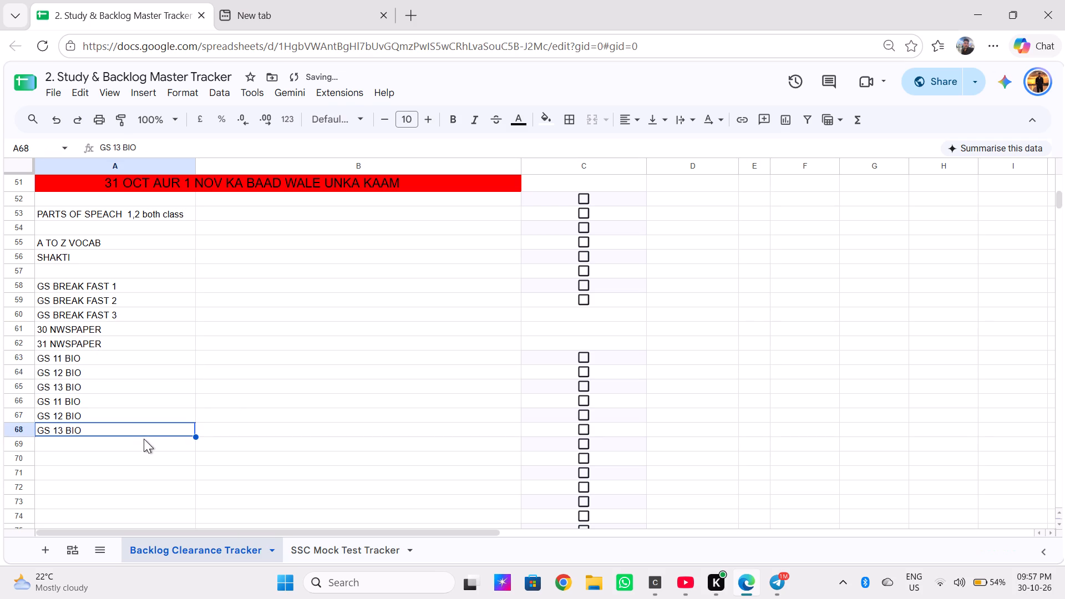
{"action": "left_click_drag", "start_coordinate": [128, 397], "coordinate": [74, 425]}
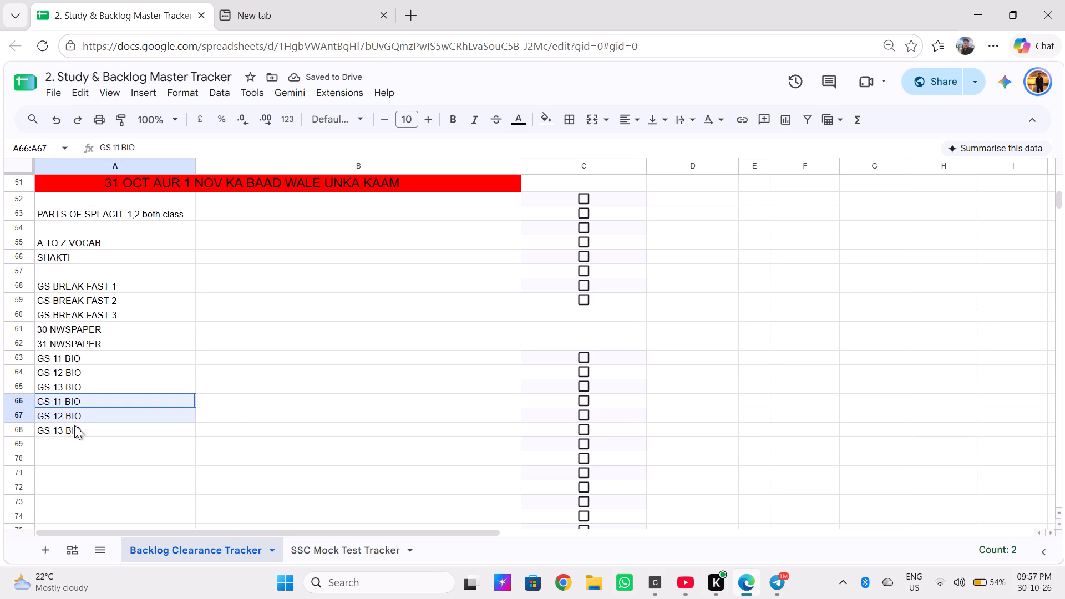
{"action": "left_click_drag", "start_coordinate": [74, 425], "coordinate": [75, 429]}
{"action": "key", "text": "BackSpace"}
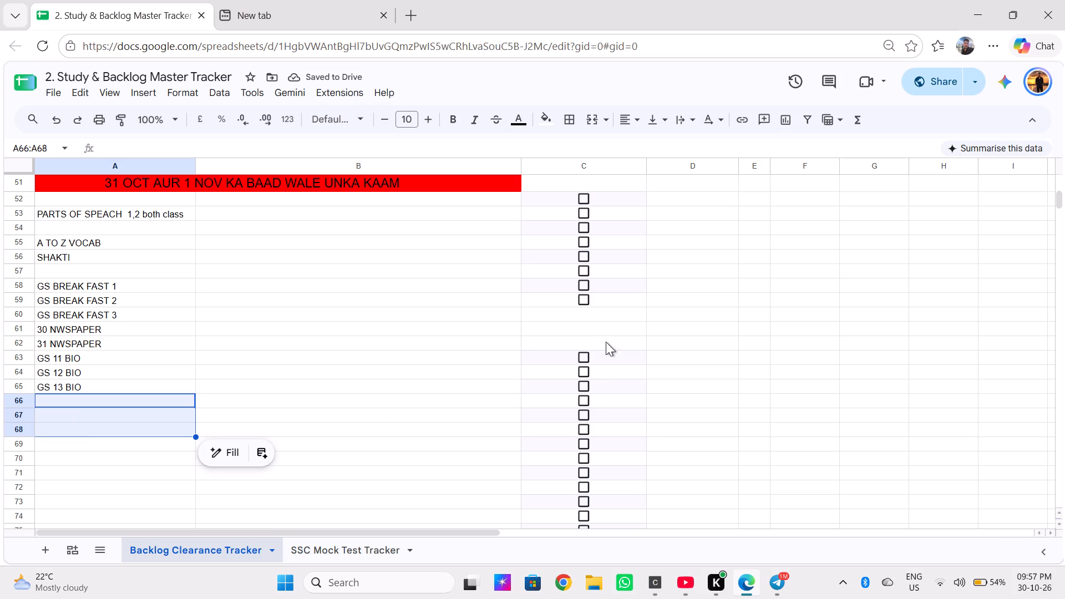
Copy the checkboxes in C63 to C65 and paste them into the empty cells C60 to C62.
{"action": "left_click_drag", "start_coordinate": [611, 356], "coordinate": [617, 392]}
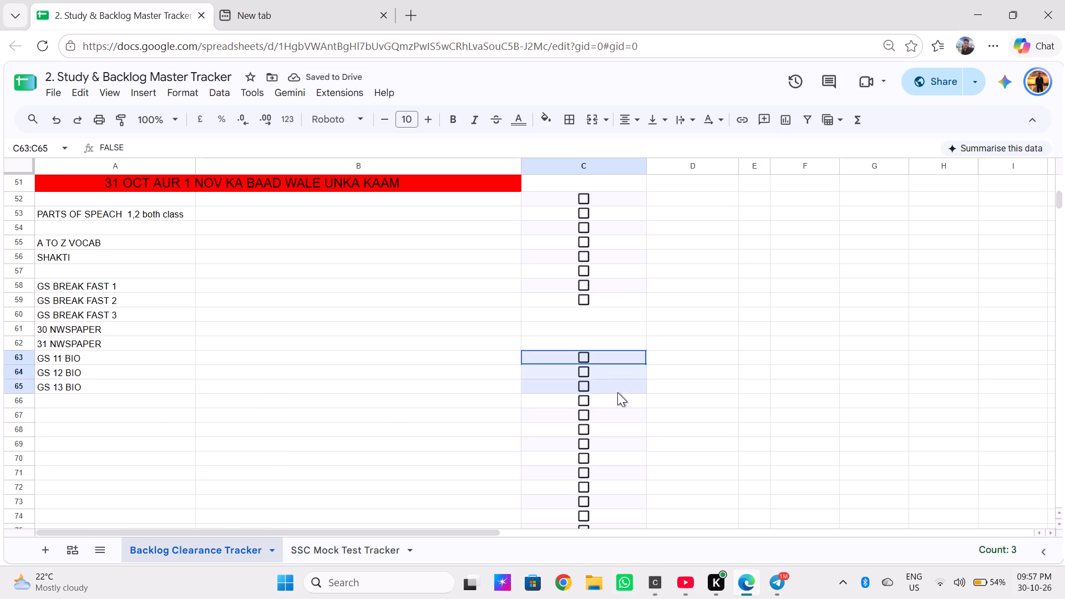
{"action": "left_click_drag", "start_coordinate": [617, 392], "coordinate": [628, 417]}
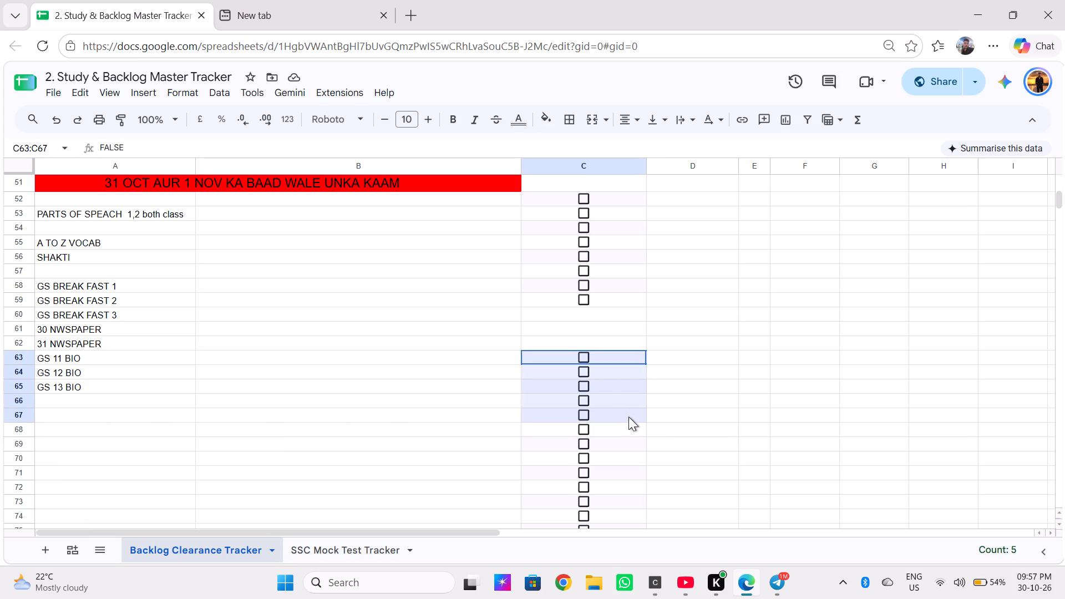
{"action": "left_click_drag", "start_coordinate": [628, 417], "coordinate": [627, 417]}
{"action": "left_click_drag", "start_coordinate": [627, 417], "coordinate": [621, 395]}
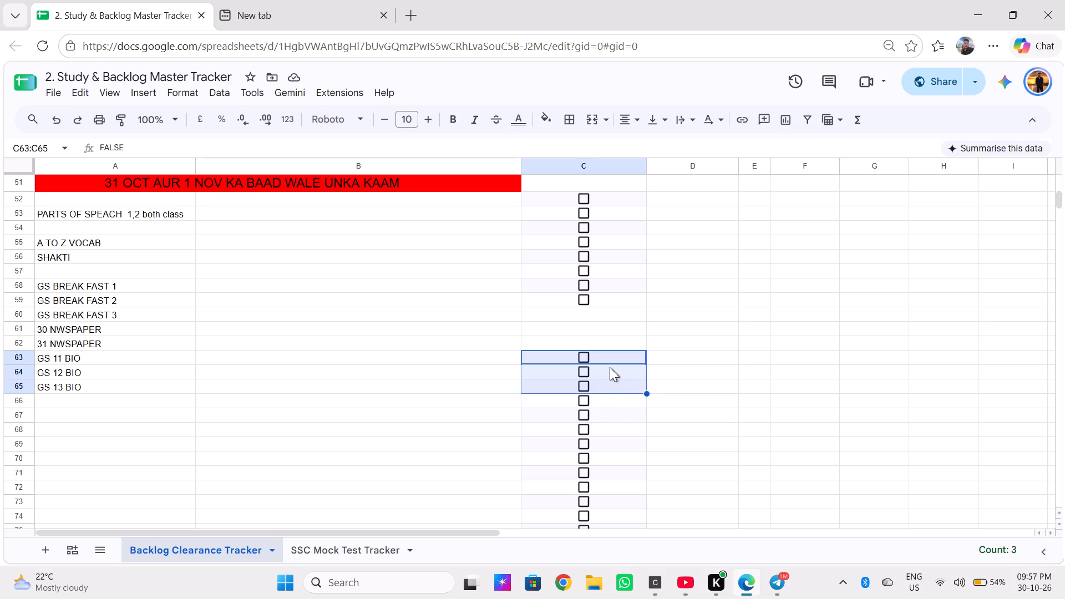
{"action": "key", "text": "ctrl+c"}
{"action": "left_click_drag", "start_coordinate": [645, 394], "coordinate": [637, 370]}
{"action": "left_click", "coordinate": [612, 374]}
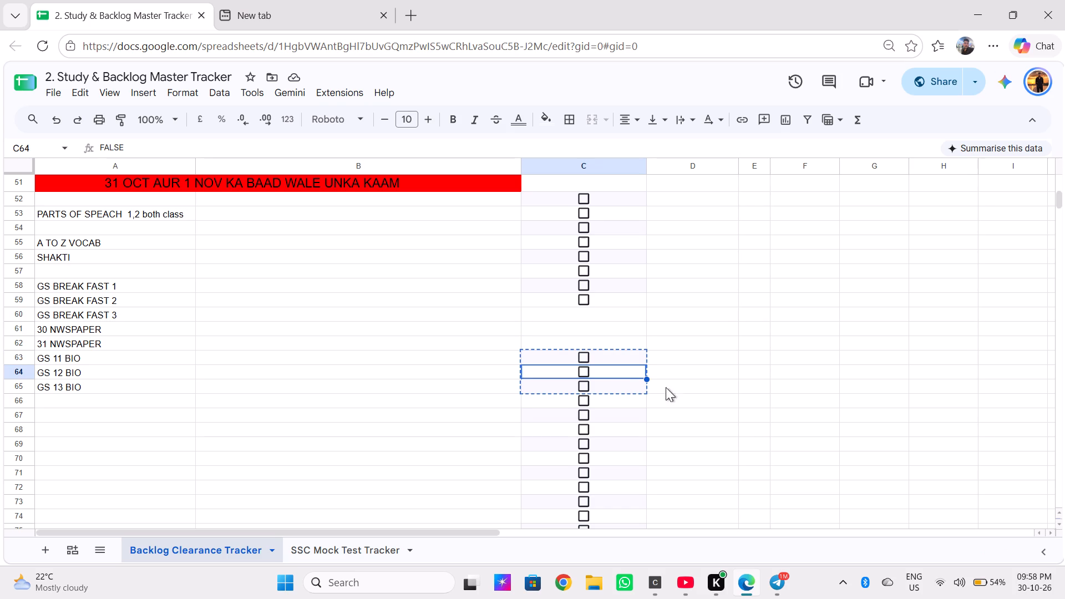
{"action": "left_click", "coordinate": [675, 387]}
{"action": "left_click", "coordinate": [602, 323]}
{"action": "left_click", "coordinate": [596, 317]}
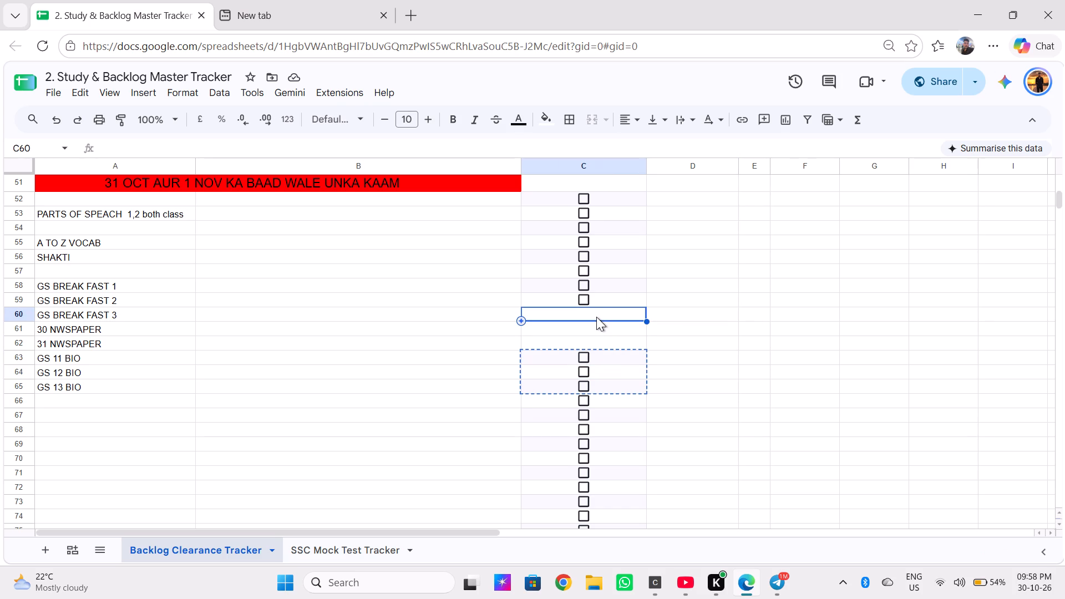
{"action": "key", "text": "ctrl+v"}
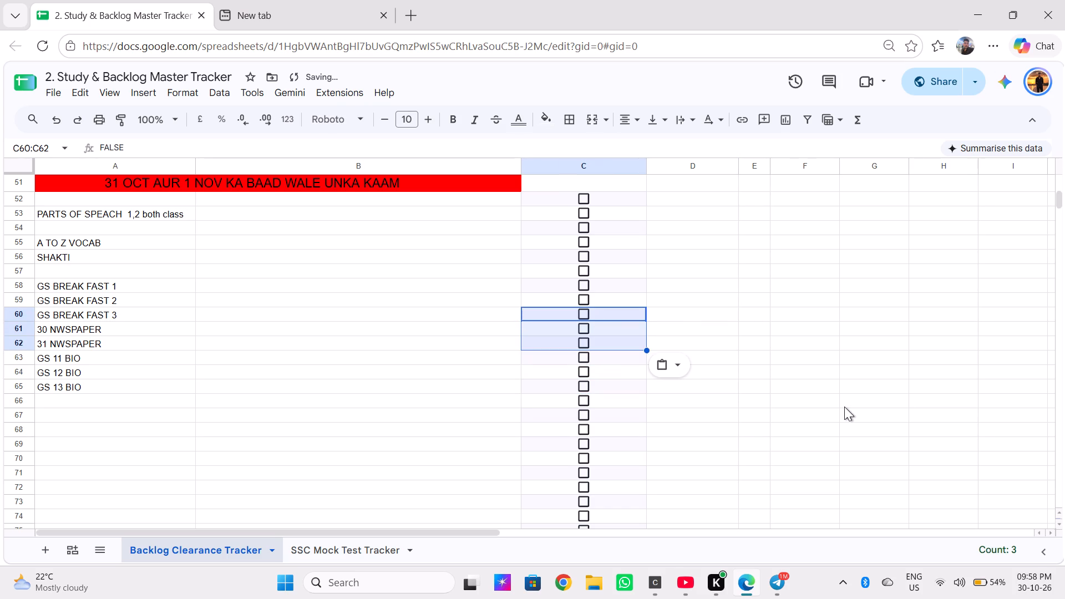
{"action": "left_click", "coordinate": [844, 407]}
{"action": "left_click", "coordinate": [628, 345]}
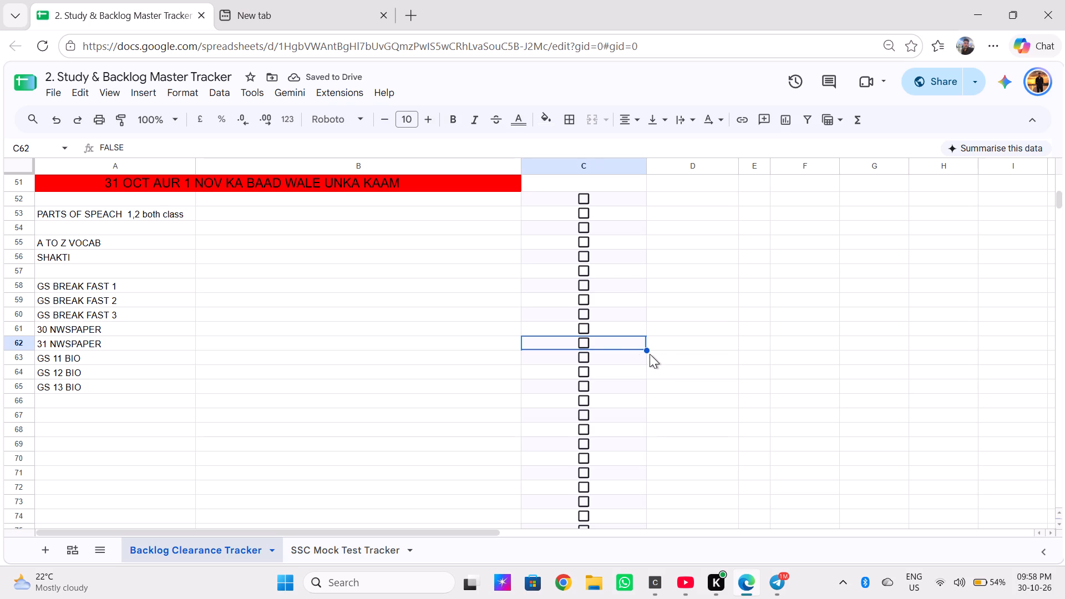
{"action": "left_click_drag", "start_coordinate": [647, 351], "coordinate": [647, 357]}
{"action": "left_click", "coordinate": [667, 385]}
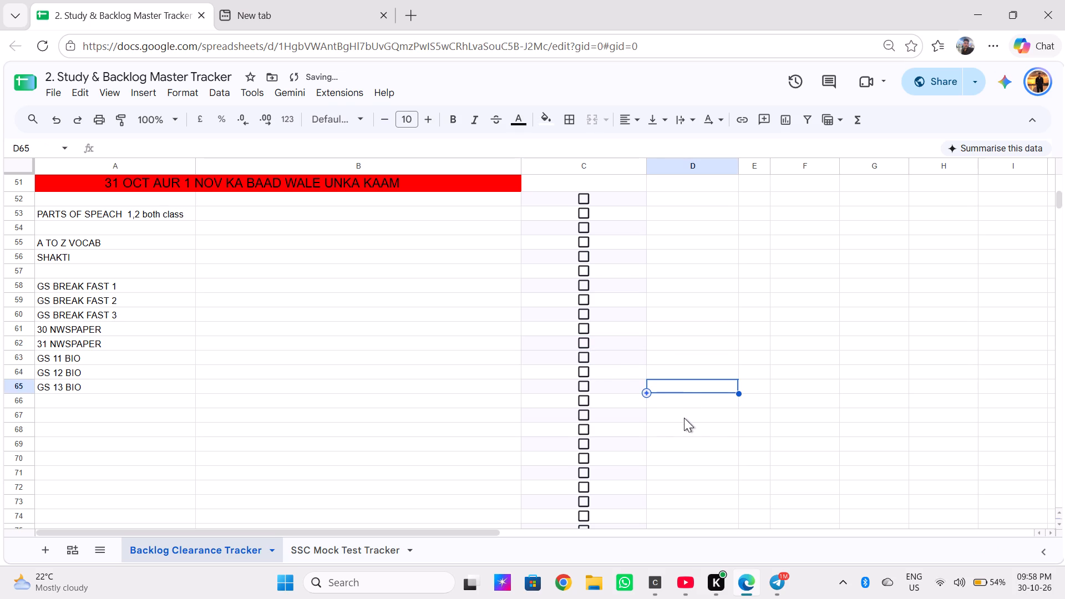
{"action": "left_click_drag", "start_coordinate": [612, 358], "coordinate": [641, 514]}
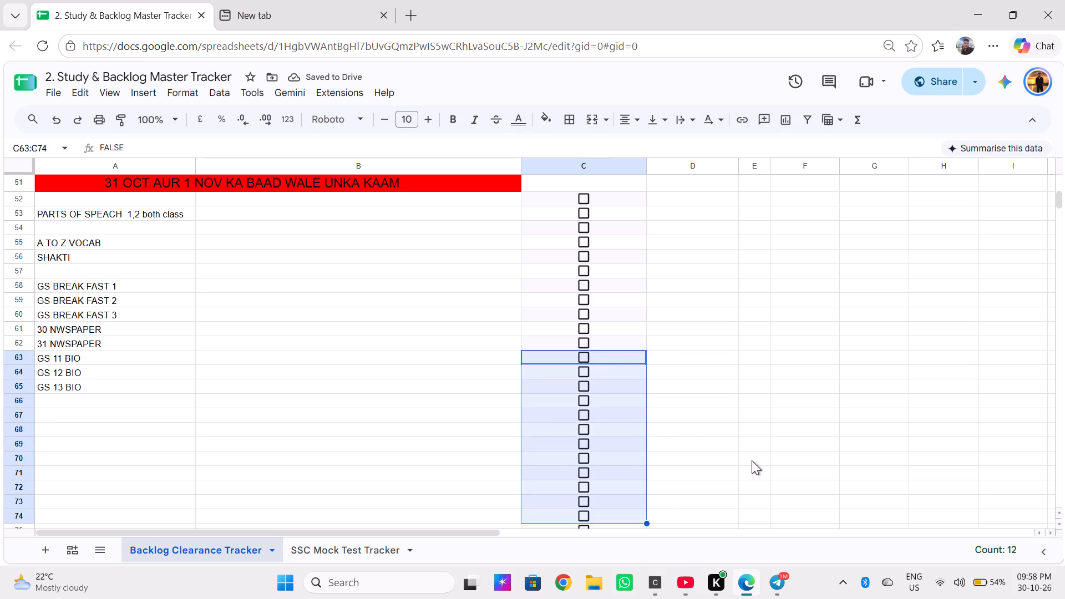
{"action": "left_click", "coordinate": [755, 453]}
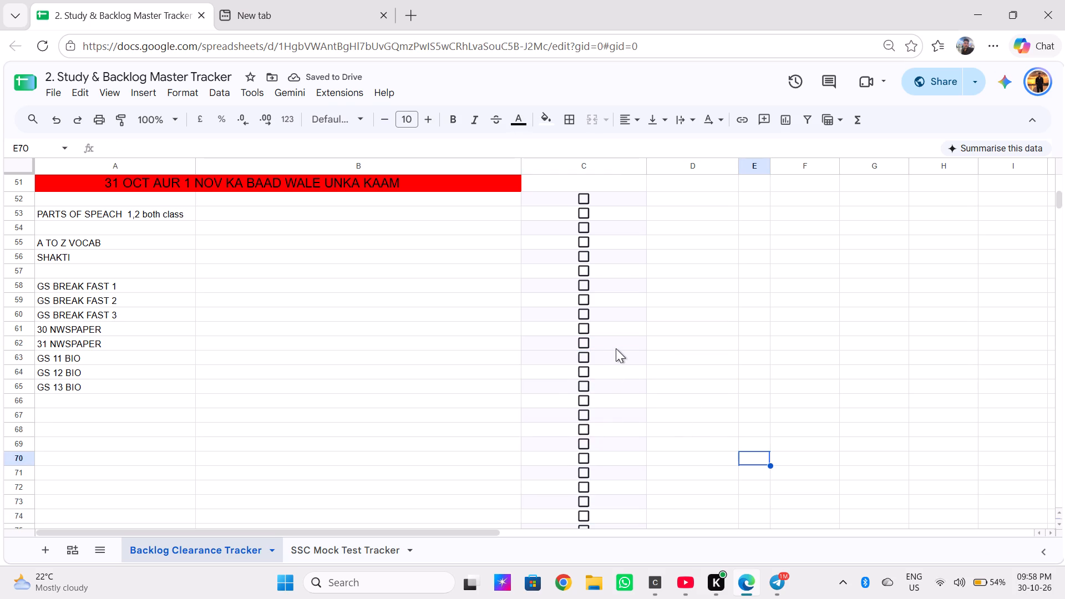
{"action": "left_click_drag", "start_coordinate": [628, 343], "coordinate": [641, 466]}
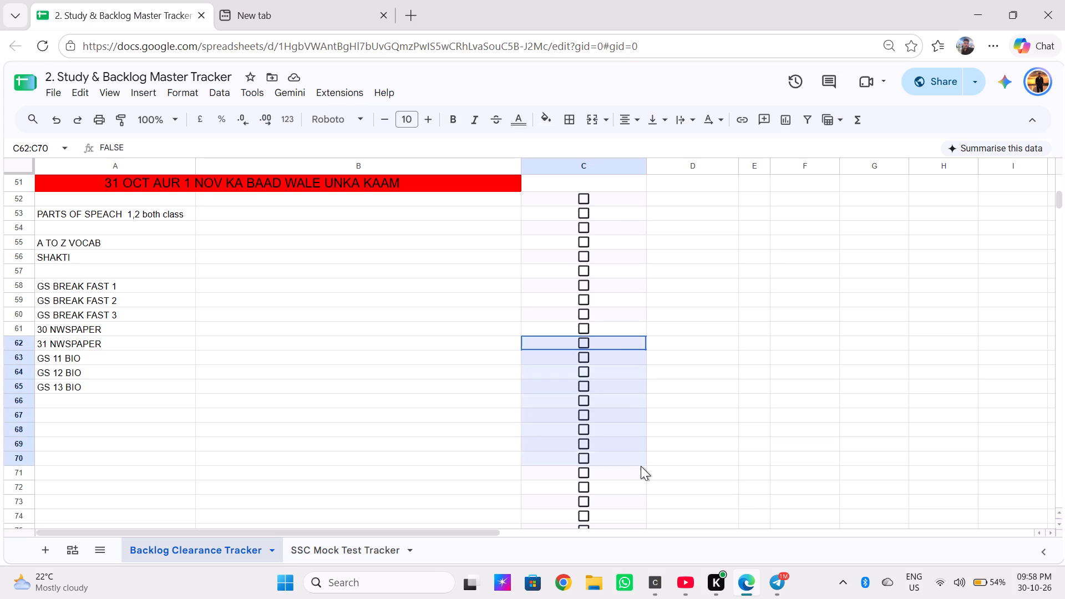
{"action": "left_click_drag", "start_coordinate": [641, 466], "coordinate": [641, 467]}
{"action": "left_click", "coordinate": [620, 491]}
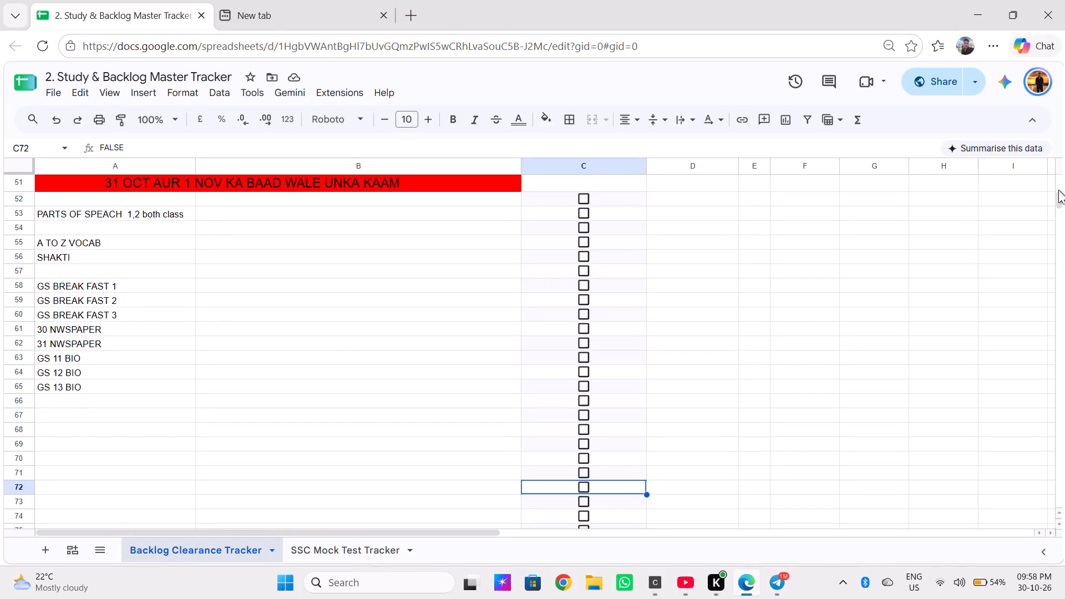
Enter TENSE BREAK FAST in the empty cell A57, between SHAKTI and GS BREAK FAST 1.
{"action": "left_click_drag", "start_coordinate": [1058, 194], "coordinate": [1063, 190]}
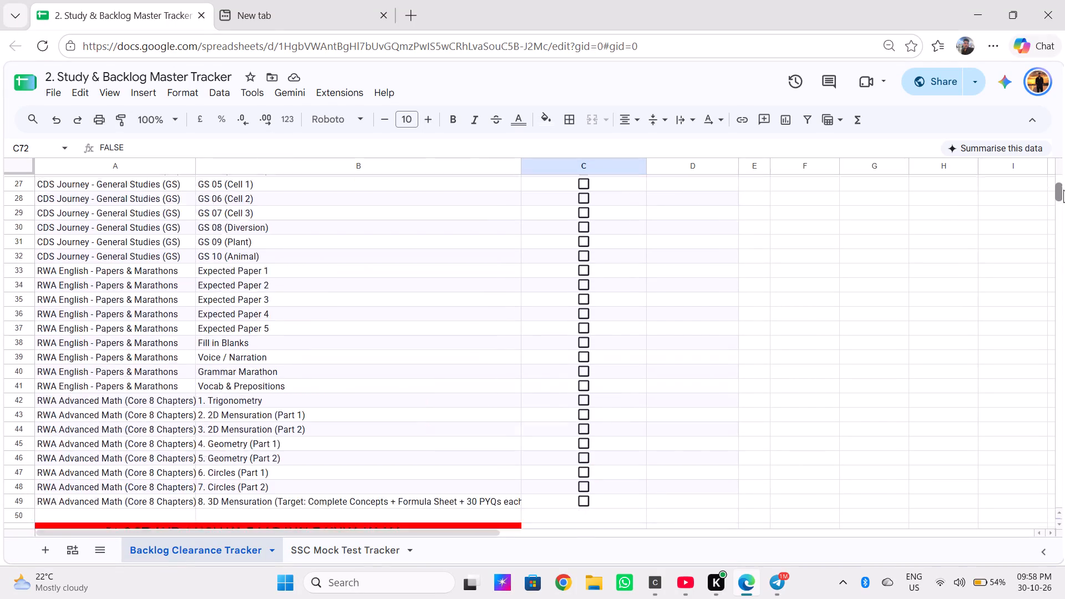
{"action": "left_click_drag", "start_coordinate": [1063, 190], "coordinate": [1064, 179]}
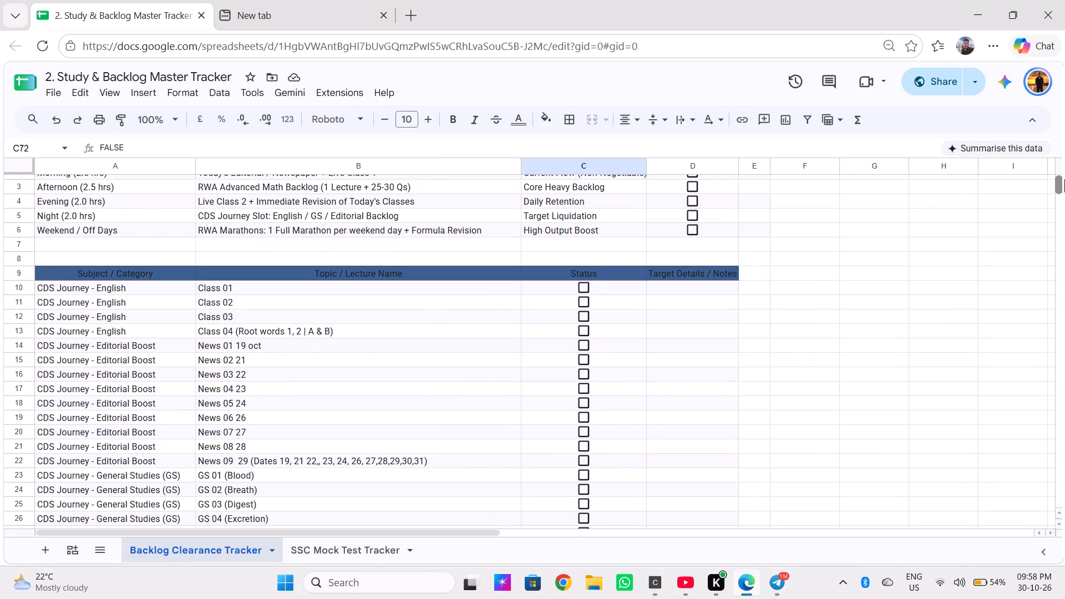
{"action": "left_click_drag", "start_coordinate": [1064, 179], "coordinate": [1064, 181]}
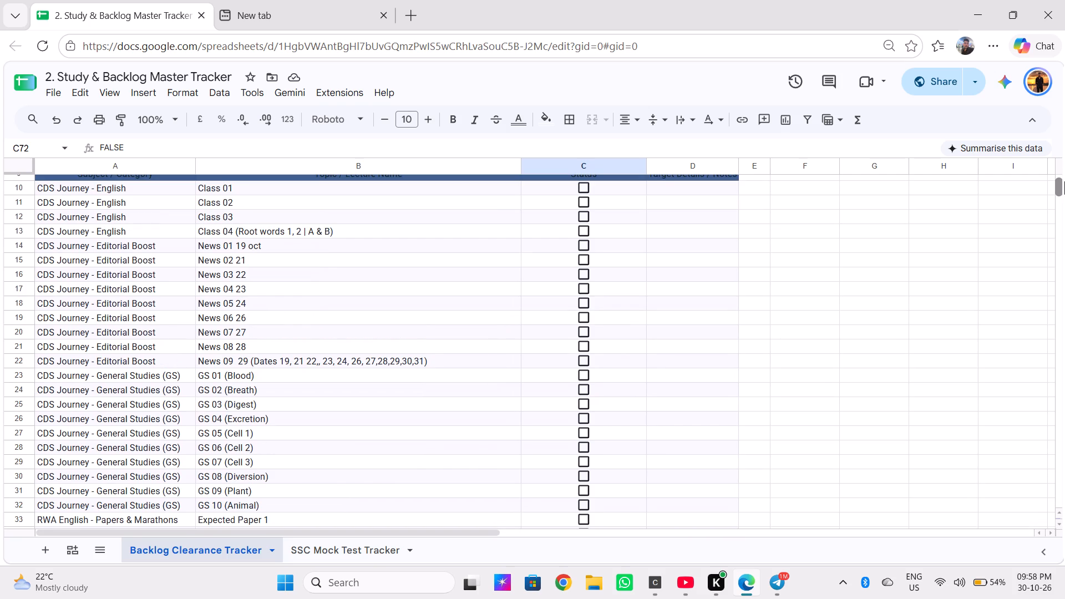
{"action": "left_click_drag", "start_coordinate": [1064, 181], "coordinate": [1064, 183]}
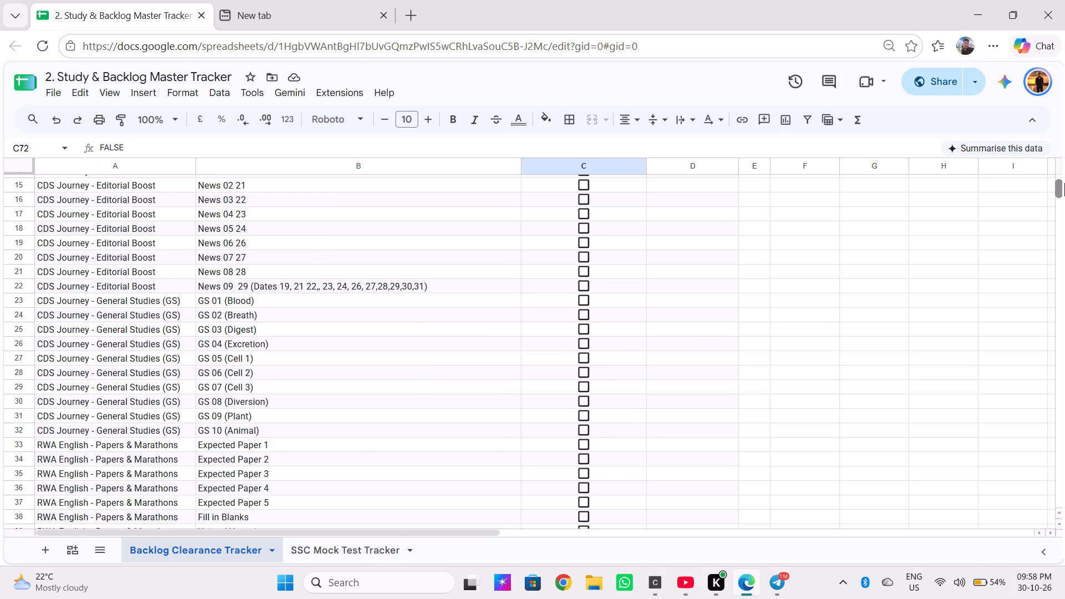
{"action": "left_click_drag", "start_coordinate": [1064, 183], "coordinate": [1064, 192]}
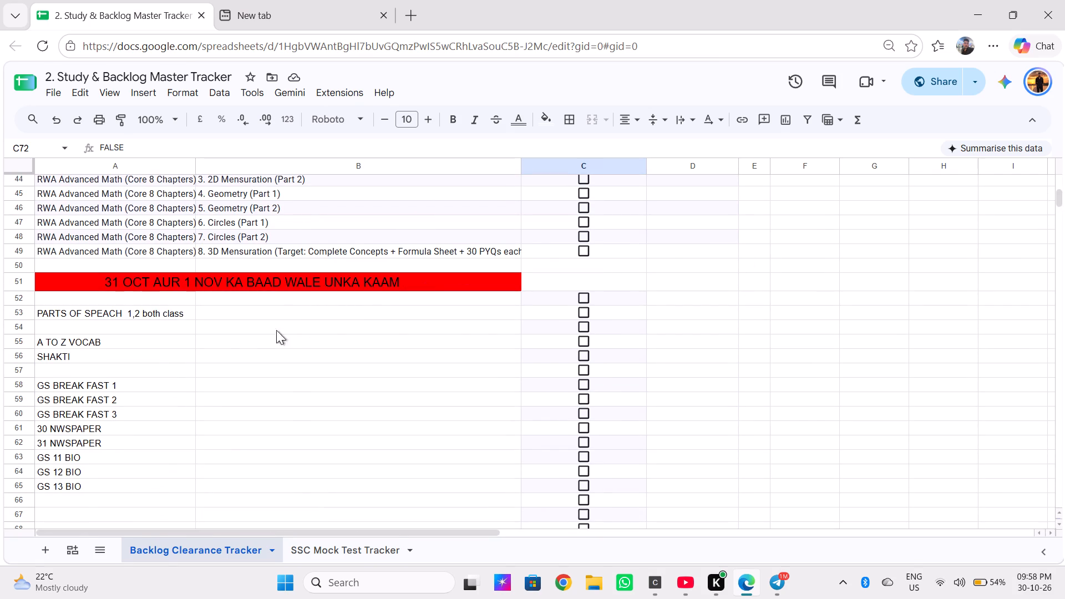
{"action": "left_click", "coordinate": [77, 366]}
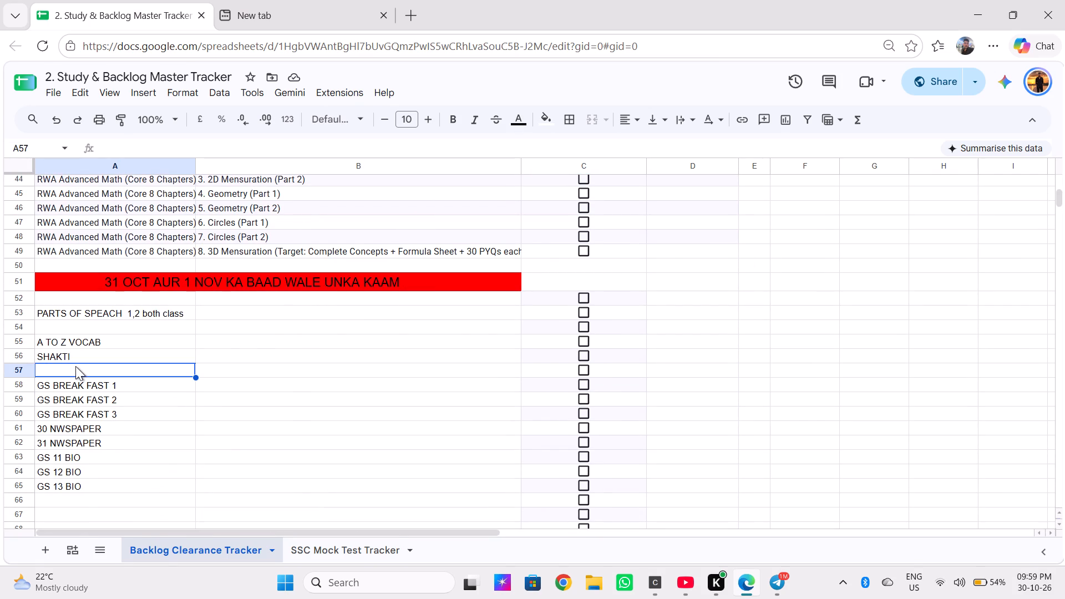
{"action": "type", "text": "TENSE"}
{"action": "key", "text": "space"}
{"action": "type", "text": "BREAK P"}
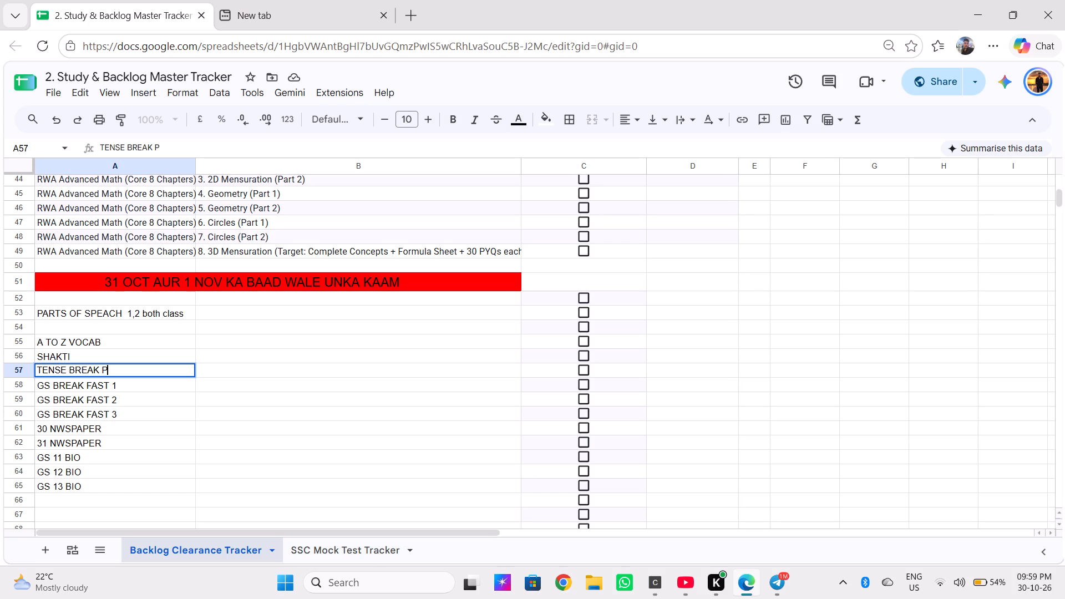
{"action": "key", "text": "BackSpace"}
{"action": "type", "text": "FAS"}
{"action": "key", "text": "t"}
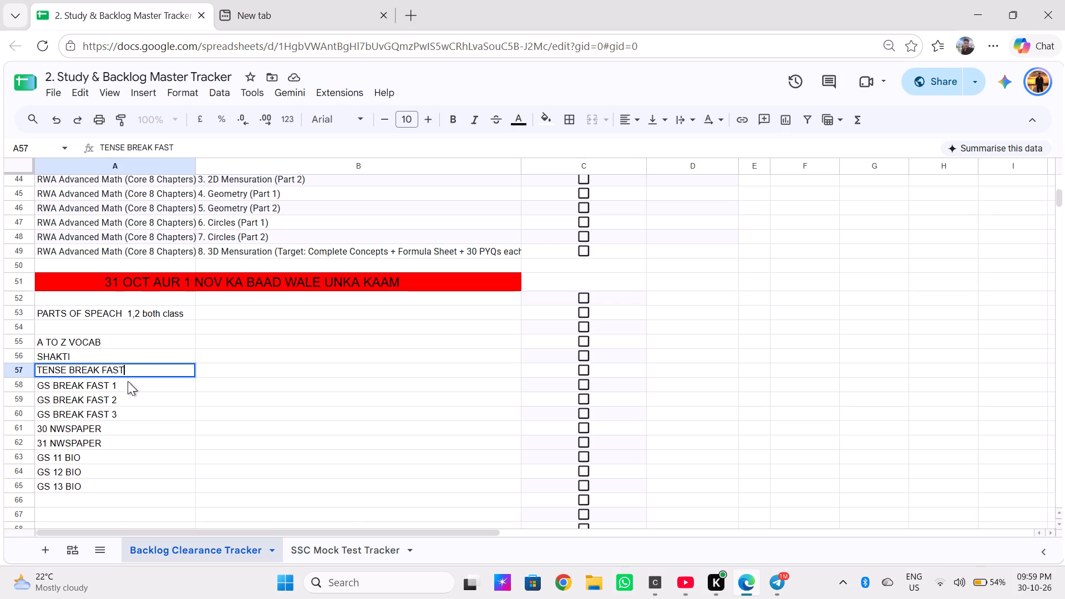
{"action": "left_click", "coordinate": [141, 371]}
{"action": "left_click_drag", "start_coordinate": [1061, 201], "coordinate": [1062, 199]}
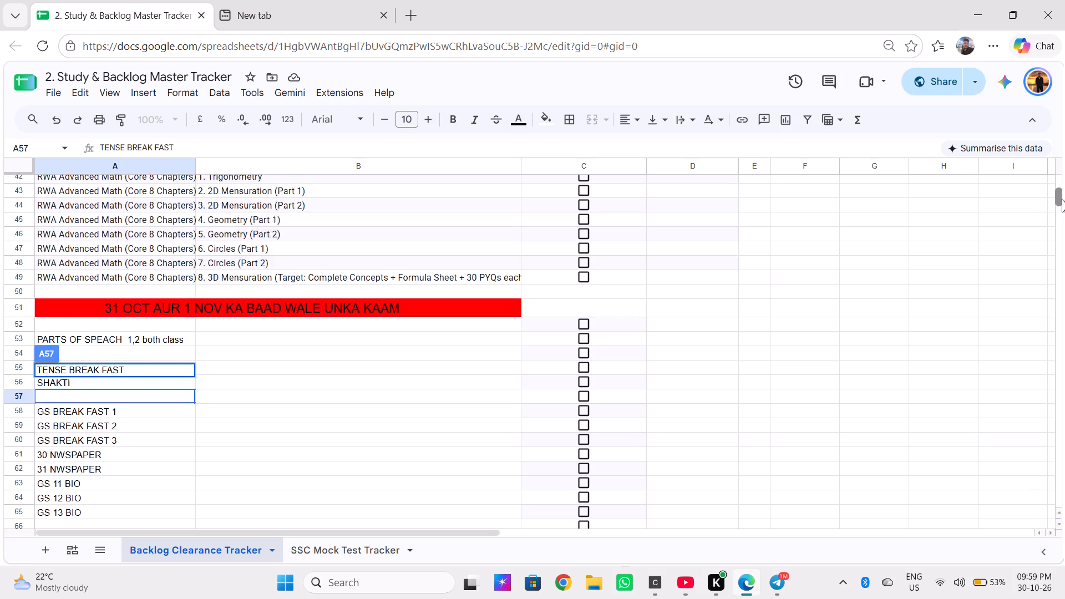
{"action": "left_click_drag", "start_coordinate": [1062, 199], "coordinate": [1062, 197]}
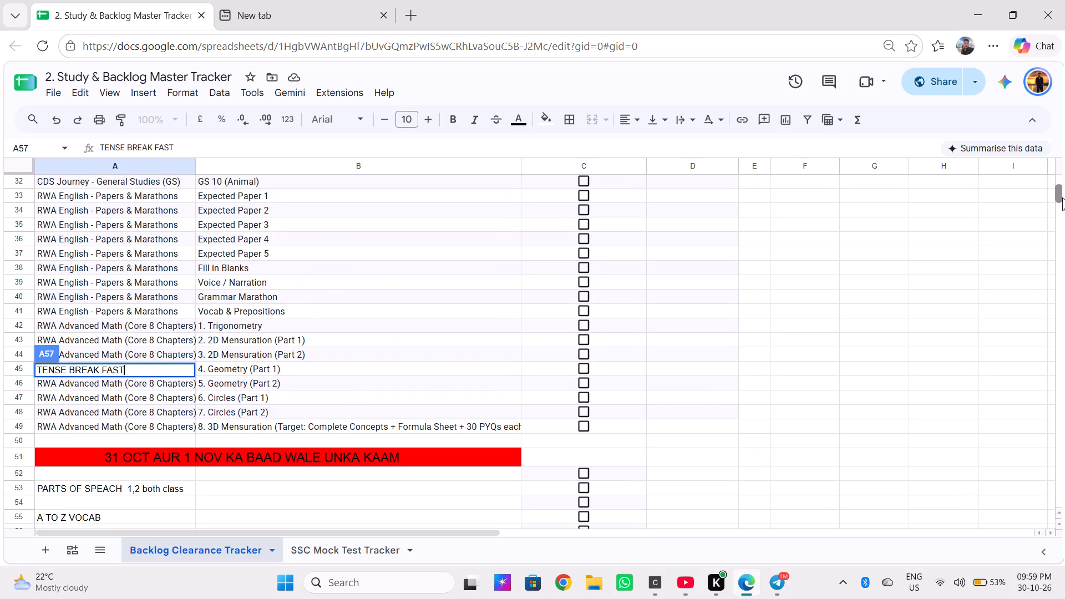
{"action": "left_click_drag", "start_coordinate": [1062, 197], "coordinate": [1064, 193]}
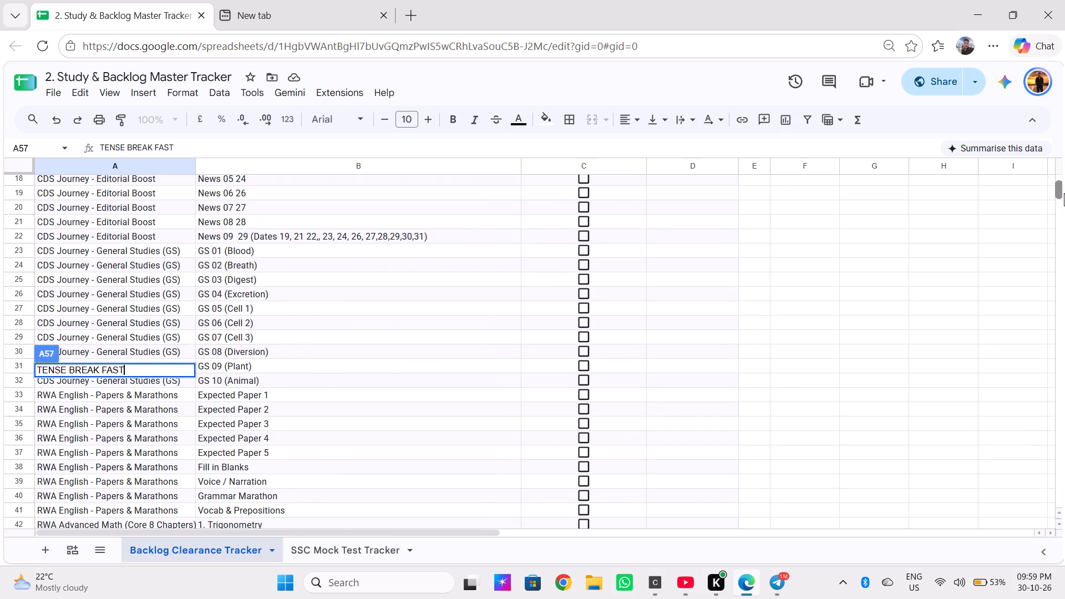
{"action": "left_click_drag", "start_coordinate": [1064, 193], "coordinate": [1064, 192]}
{"action": "left_click", "coordinate": [867, 342]}
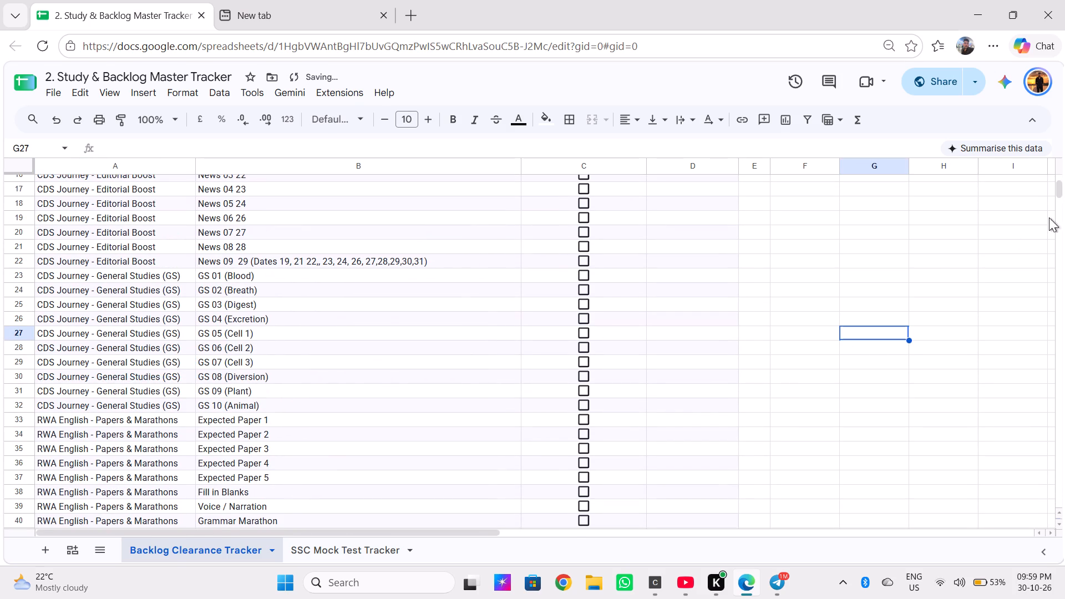
Shorten the parts of speech entry in A53 to read PARTS OF SPEACH 1.
{"action": "left_click_drag", "start_coordinate": [1062, 195], "coordinate": [1063, 191]}
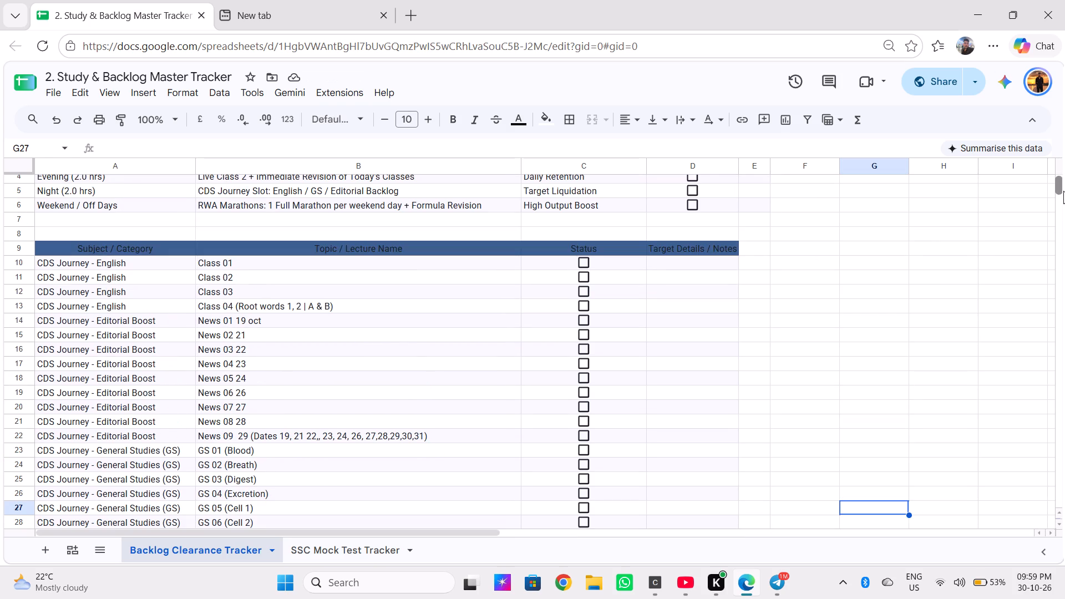
{"action": "left_click_drag", "start_coordinate": [1063, 191], "coordinate": [1063, 200]}
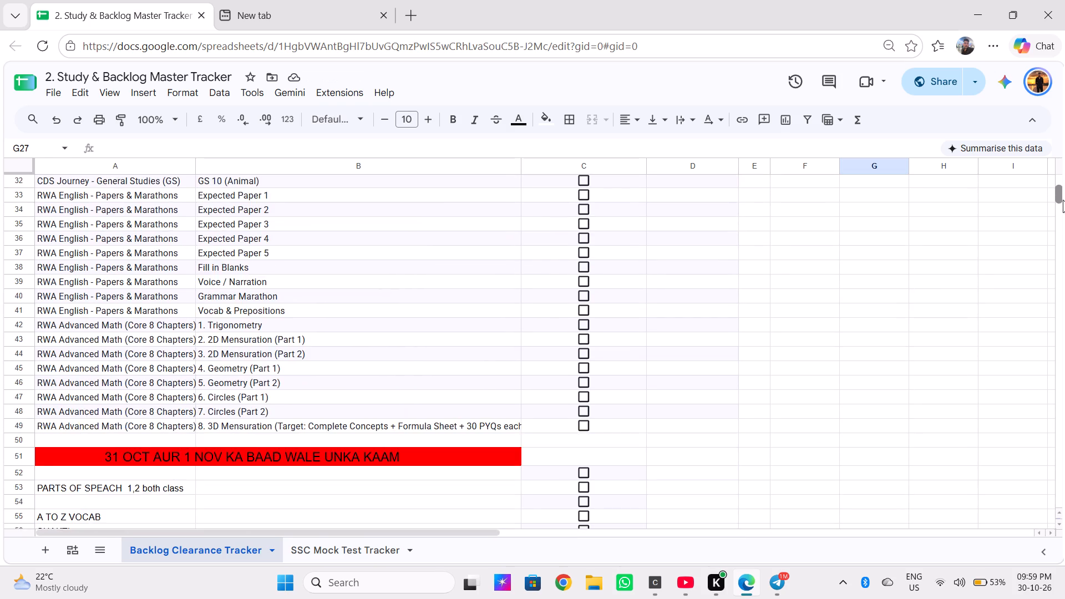
{"action": "left_click_drag", "start_coordinate": [1063, 200], "coordinate": [1064, 203]}
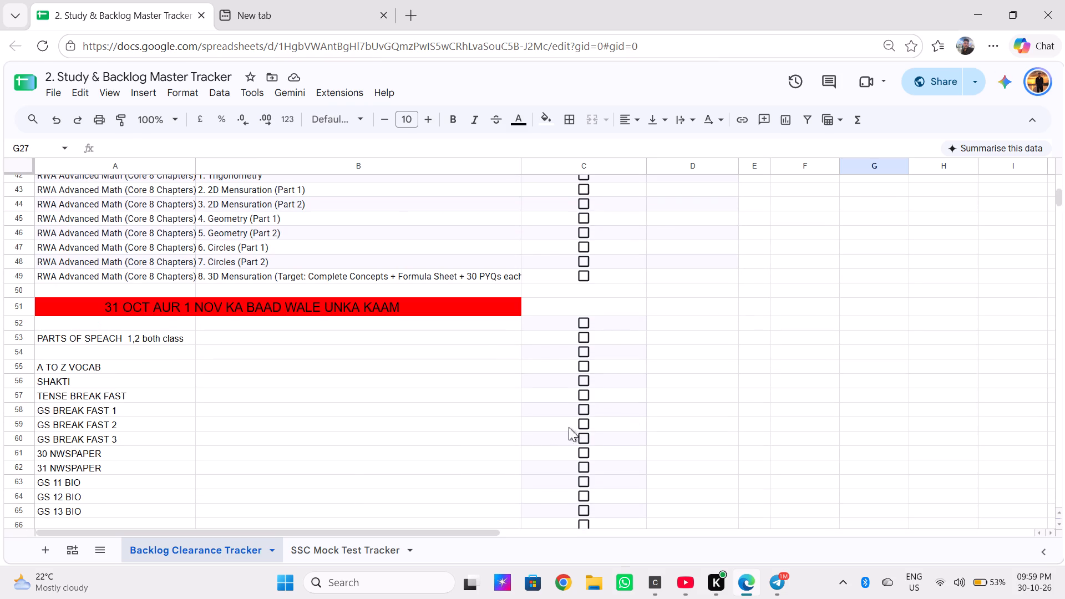
{"action": "left_click", "coordinate": [182, 339]}
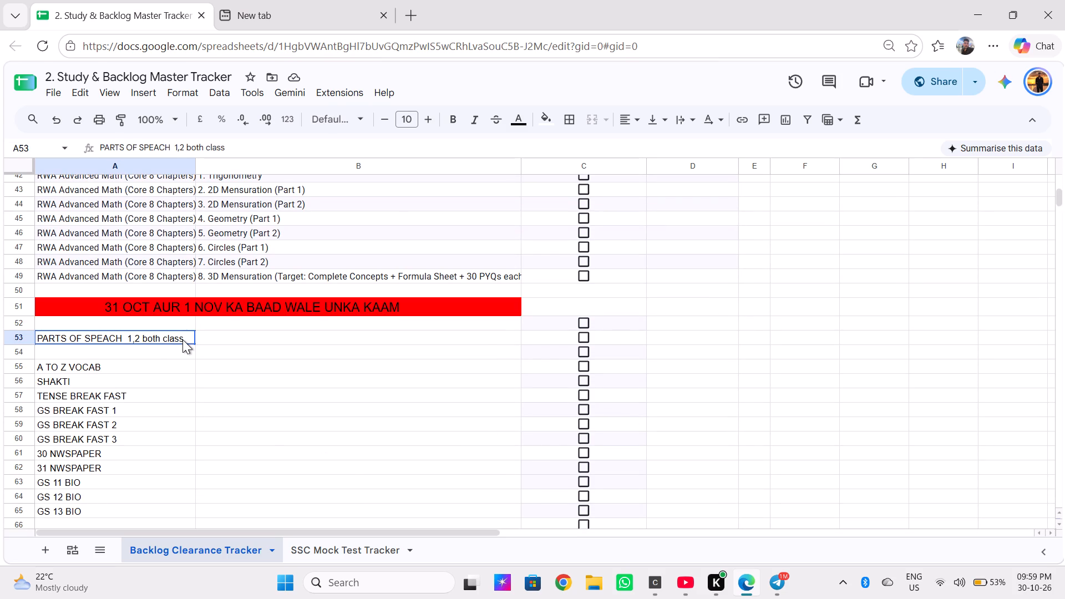
{"action": "left_click_drag", "start_coordinate": [182, 339], "coordinate": [168, 339]}
{"action": "left_click_drag", "start_coordinate": [180, 334], "coordinate": [177, 336]}
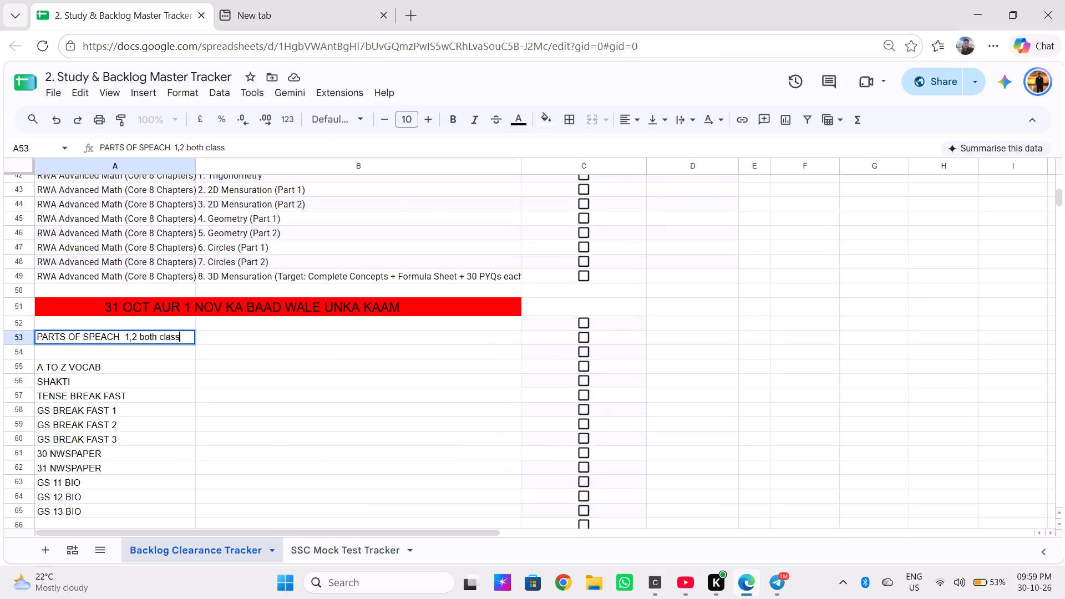
{"action": "left_click_drag", "start_coordinate": [177, 336], "coordinate": [130, 346]}
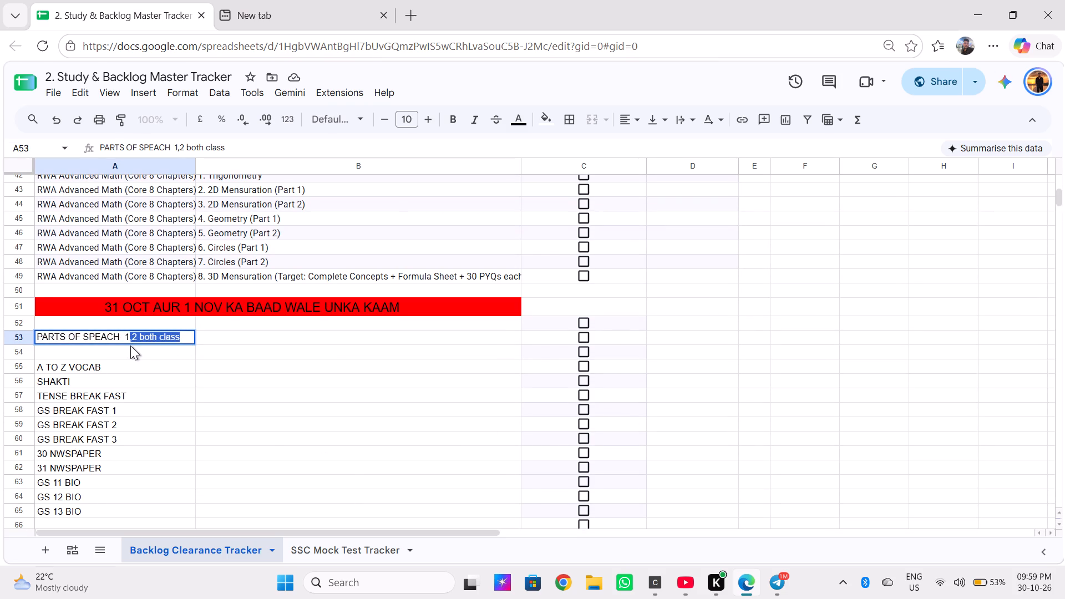
{"action": "key", "text": "BackSpace"}
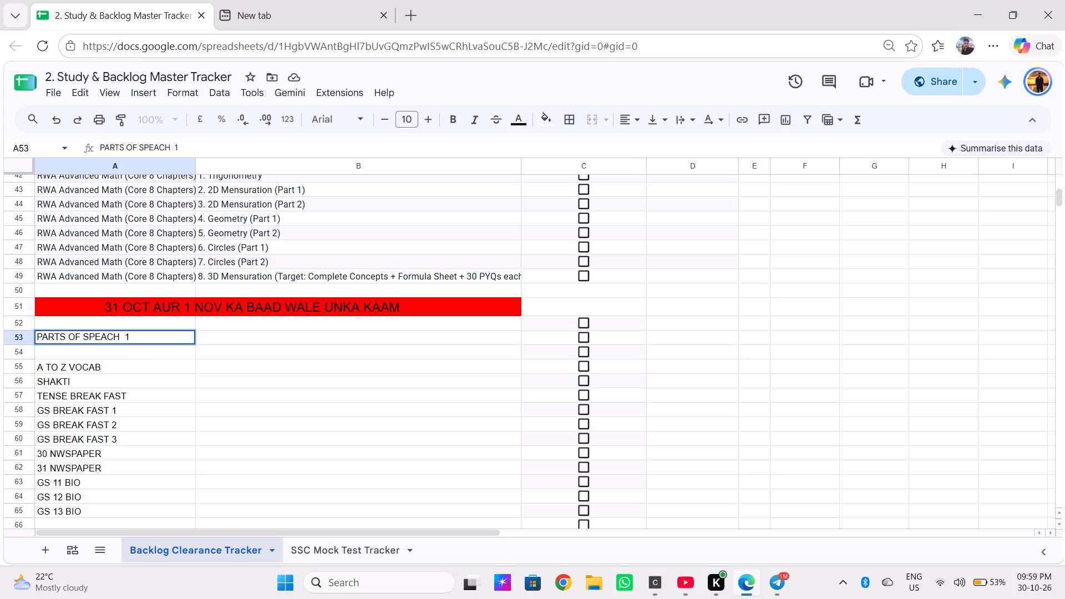
Copy the PARTS OF SPEACH 1 text from A53 into the empty cell A52, directly below the red heading.
{"action": "key", "text": "shift+Left"}
{"action": "key", "text": "shift+Left"}
{"action": "key", "text": "shift+Left"}
{"action": "key", "text": "shift+Left"}
{"action": "key", "text": "shift+Left"}
{"action": "key", "text": "shift+Left"}
{"action": "key", "text": "shift+Left"}
{"action": "key", "text": "shift+Left"}
{"action": "key", "text": "shift+Left"}
{"action": "key", "text": "shift+Left"}
{"action": "key", "text": "shift+Left"}
{"action": "key", "text": "shift+Left"}
{"action": "key", "text": "shift+Left"}
{"action": "key", "text": "shift+Left"}
{"action": "key", "text": "shift+Left"}
{"action": "key", "text": "shift+Left"}
{"action": "key", "text": "shift+Left"}
{"action": "key", "text": "shift+Left"}
{"action": "key", "text": "shift+Left"}
{"action": "key", "text": "shift+Left"}
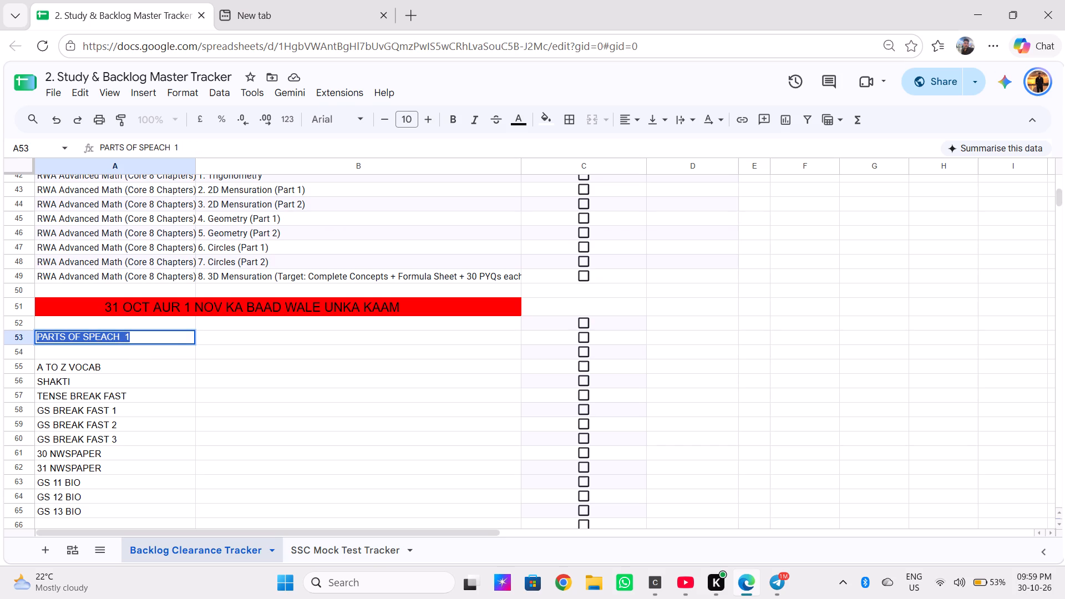
{"action": "key", "text": "ctrl+c"}
{"action": "double_click", "coordinate": [123, 322]}
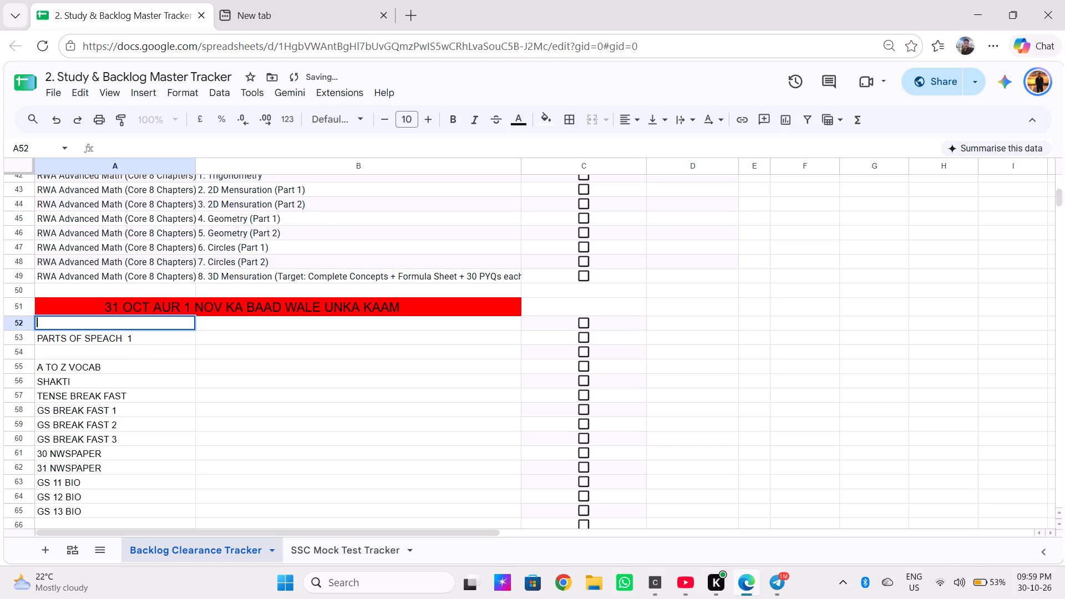
{"action": "key", "text": "ctrl+v"}
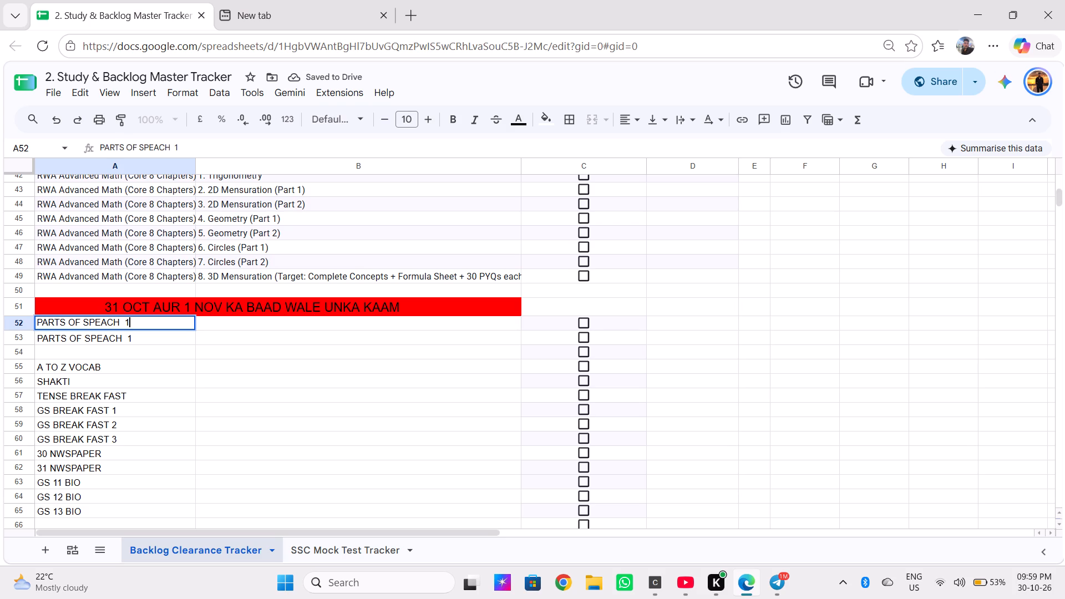
Clear A53 and fill the entry in A52 down to A54 as a series, giving PARTS OF SPEACH 2 and 3.
{"action": "left_click_drag", "start_coordinate": [147, 333], "coordinate": [88, 341]}
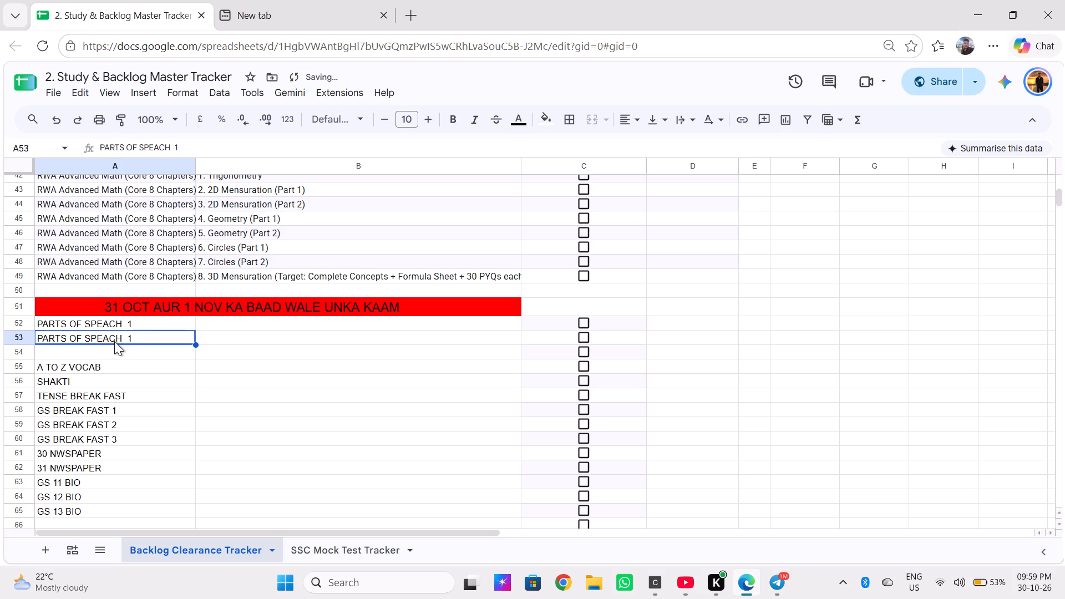
{"action": "double_click", "coordinate": [139, 338]}
{"action": "left_click_drag", "start_coordinate": [140, 338], "coordinate": [100, 338]}
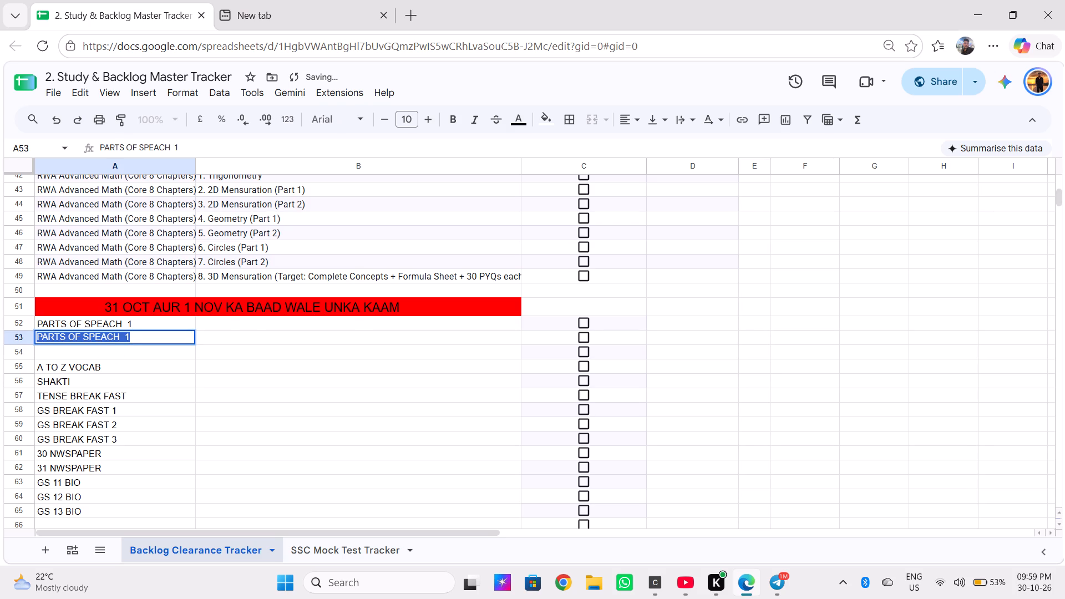
{"action": "key", "text": "BackSpace"}
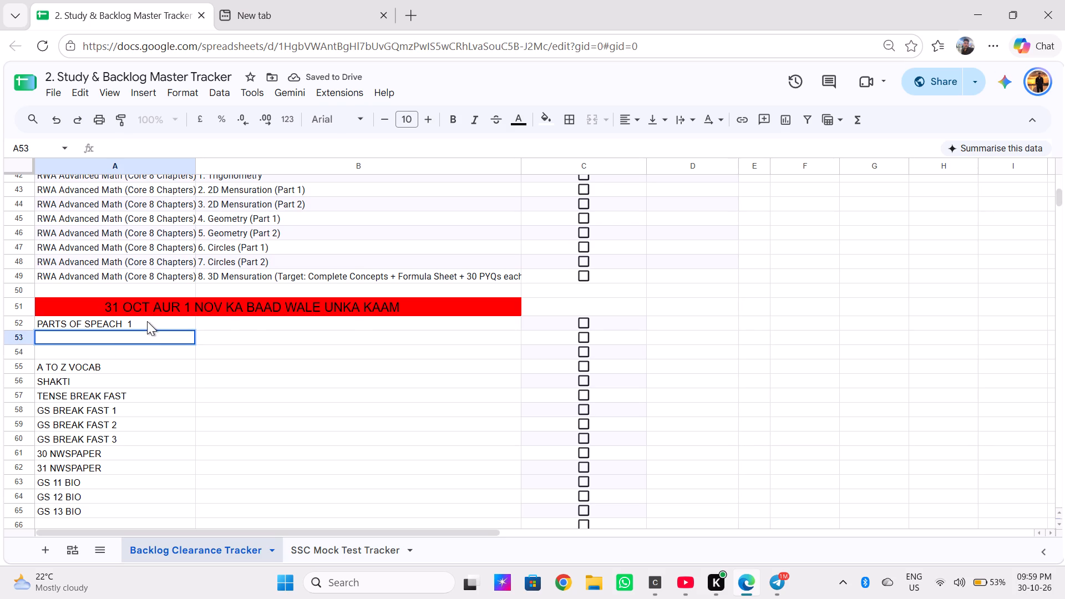
{"action": "left_click", "coordinate": [147, 321]}
{"action": "left_click_drag", "start_coordinate": [197, 331], "coordinate": [197, 335]}
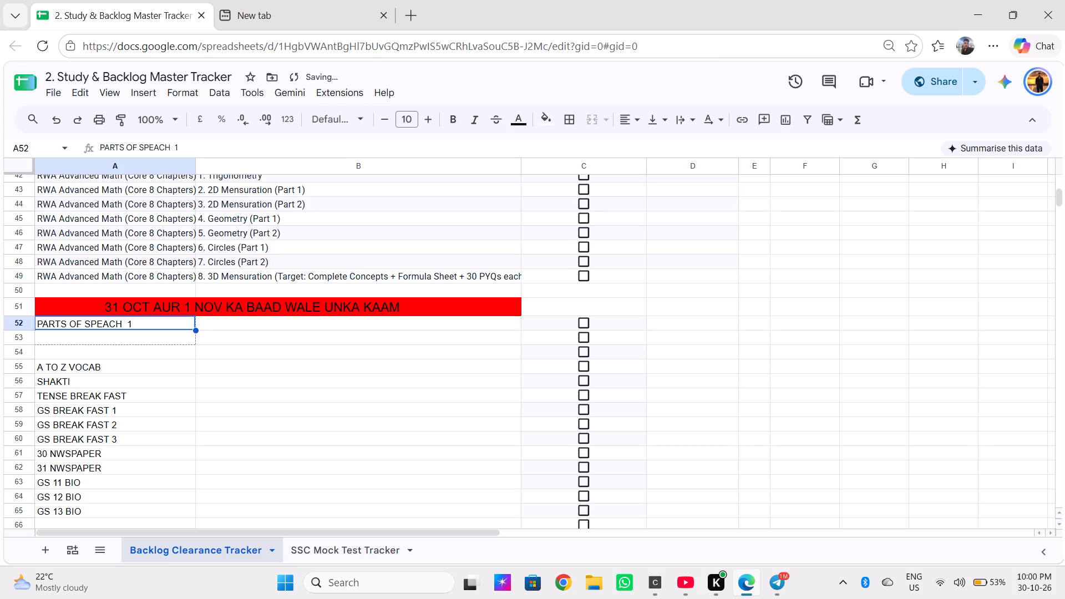
{"action": "left_click_drag", "start_coordinate": [197, 335], "coordinate": [194, 349]}
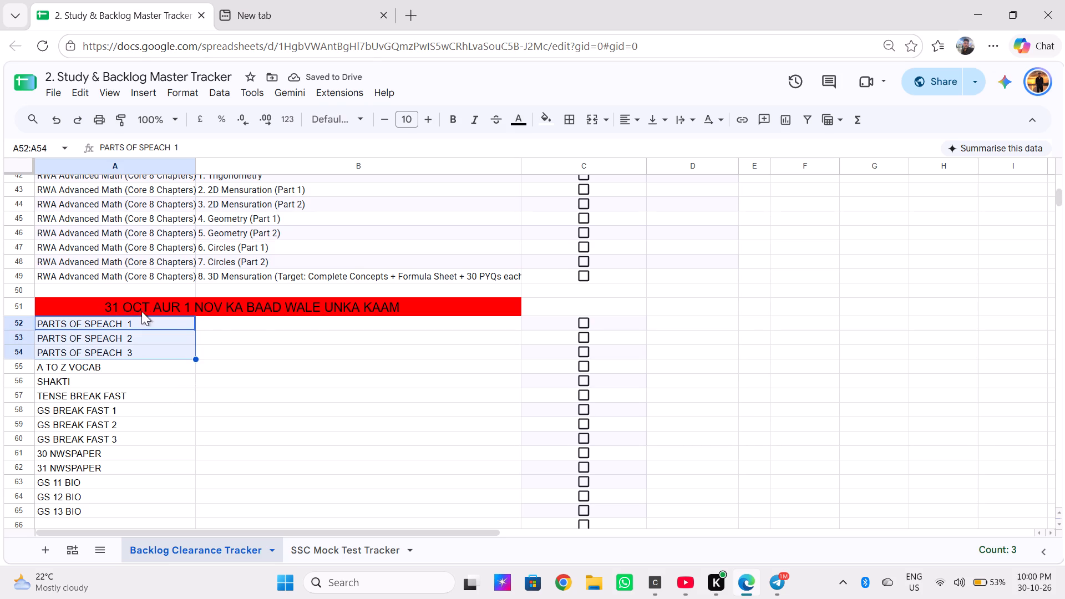
{"action": "left_click", "coordinate": [397, 377]}
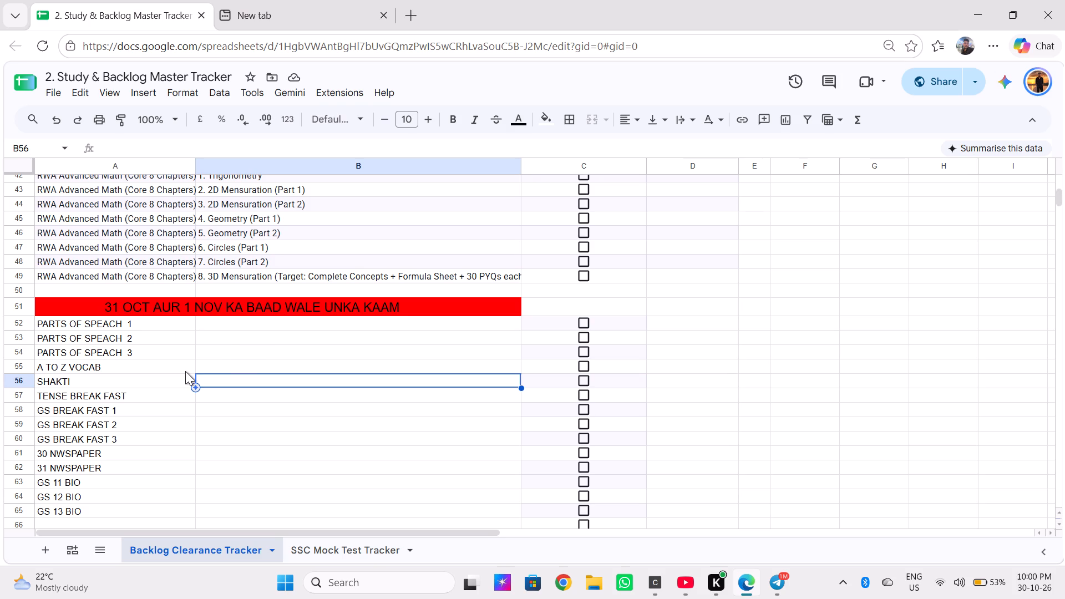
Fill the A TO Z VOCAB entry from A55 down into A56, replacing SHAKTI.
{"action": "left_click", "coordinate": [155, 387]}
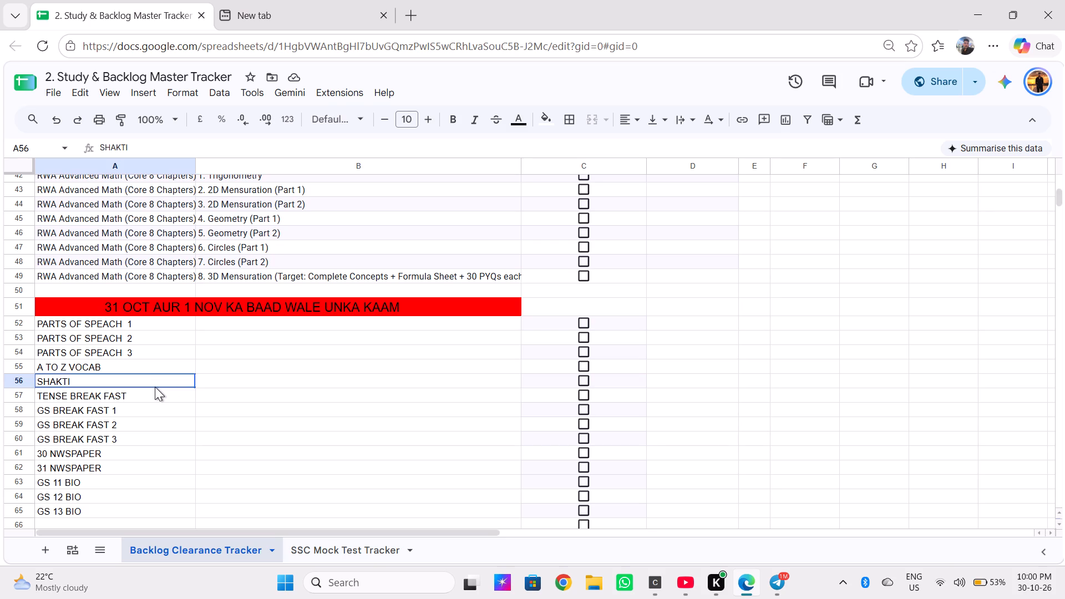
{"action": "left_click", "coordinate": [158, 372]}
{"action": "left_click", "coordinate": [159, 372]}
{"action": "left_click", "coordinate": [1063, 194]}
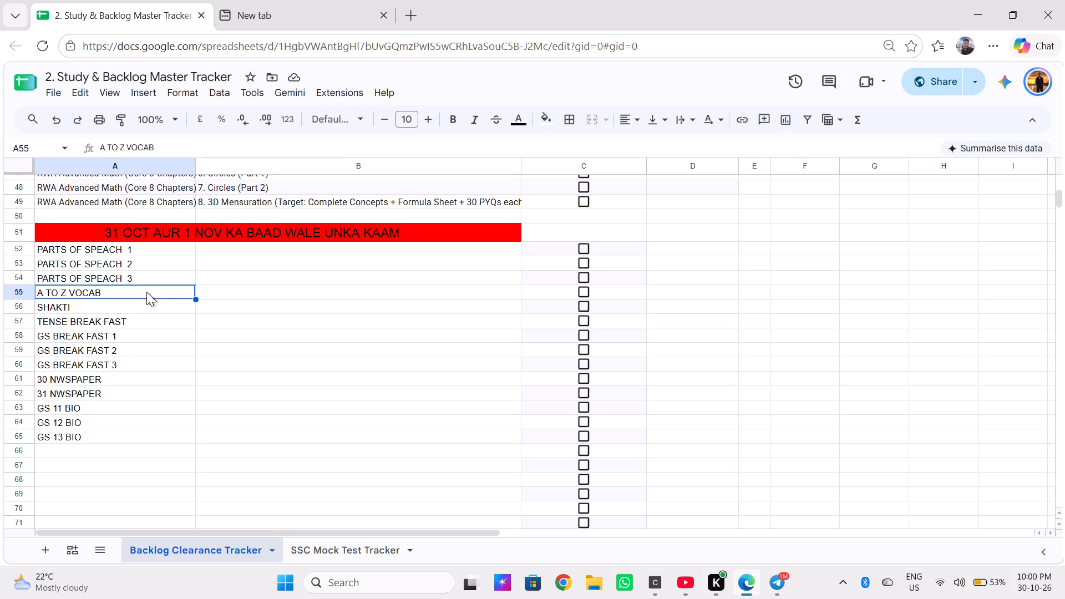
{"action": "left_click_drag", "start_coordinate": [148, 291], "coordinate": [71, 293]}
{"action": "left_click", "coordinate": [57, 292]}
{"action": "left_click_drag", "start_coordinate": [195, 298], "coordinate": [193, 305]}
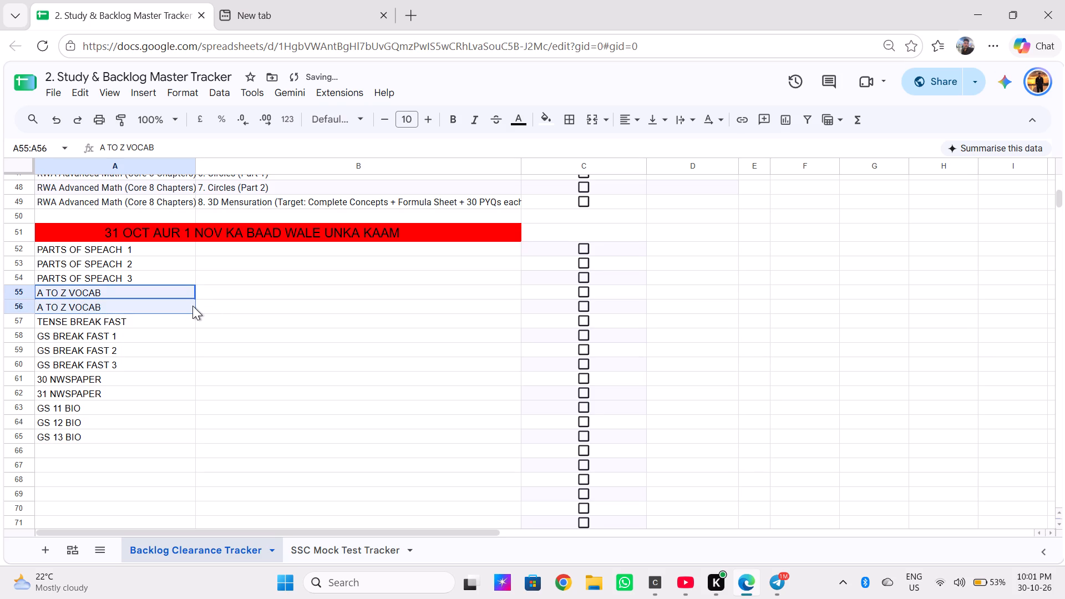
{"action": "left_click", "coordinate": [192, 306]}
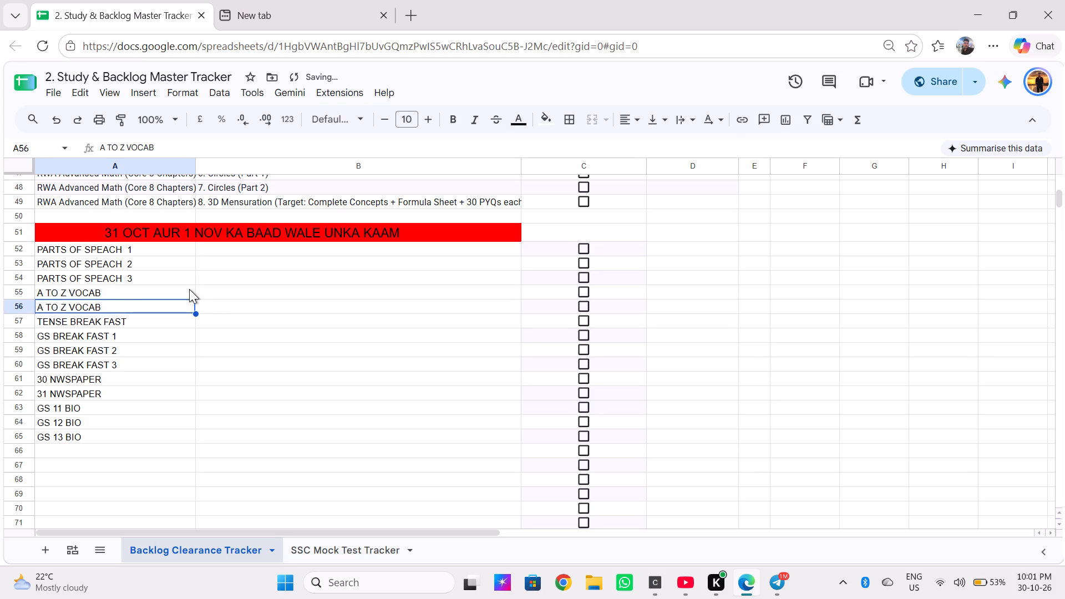
Clear the contents of cells A55 and A56, below PARTS OF SPEACH 3.
{"action": "double_click", "coordinate": [189, 289]}
{"action": "left_click_drag", "start_coordinate": [189, 293], "coordinate": [160, 303]}
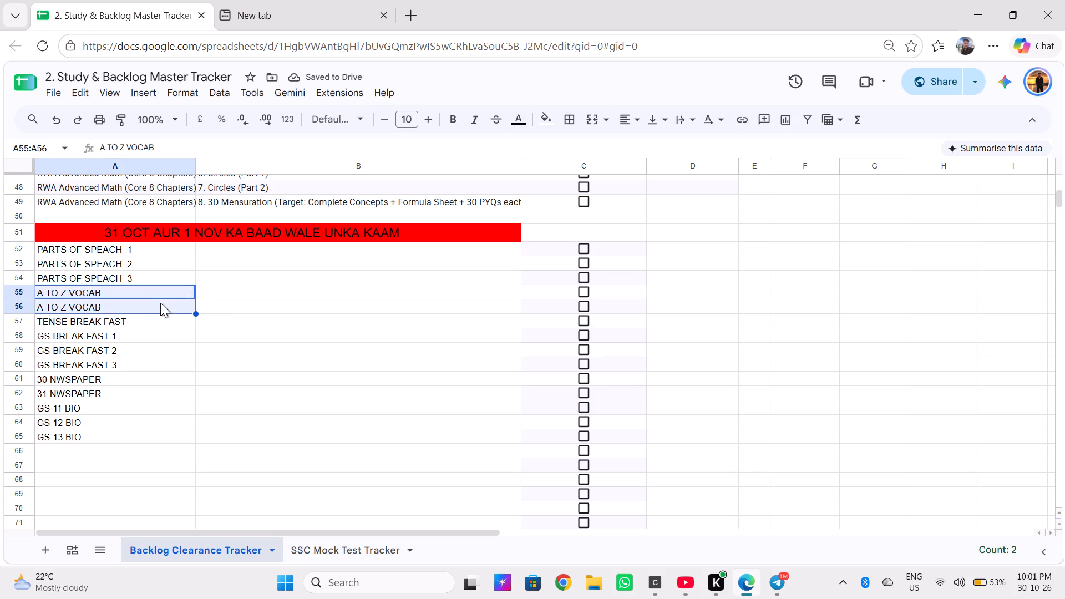
{"action": "key", "text": "BackSpace"}
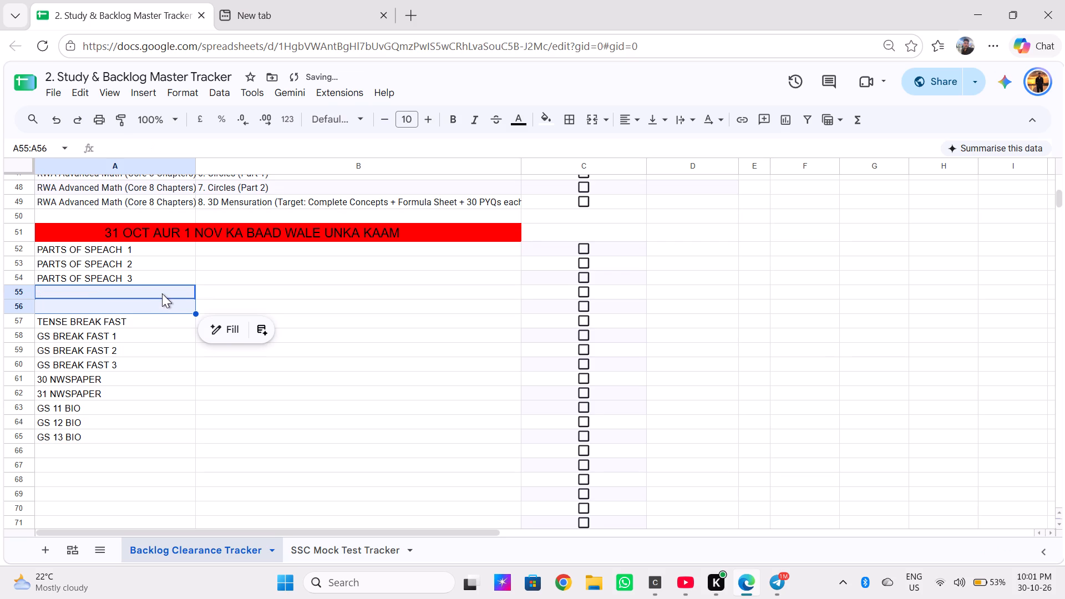
{"action": "left_click", "coordinate": [139, 306]}
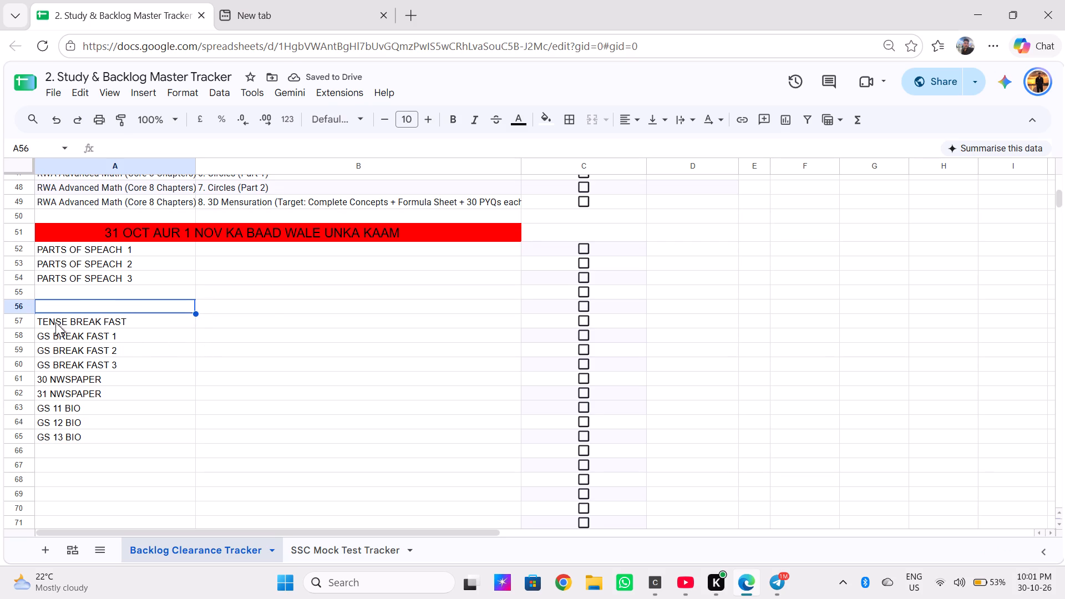
Move the entries in A57 to A65, from TENSE BREAK FAST to GS 13 BIO, up to start at A55.
{"action": "left_click", "coordinate": [39, 319]}
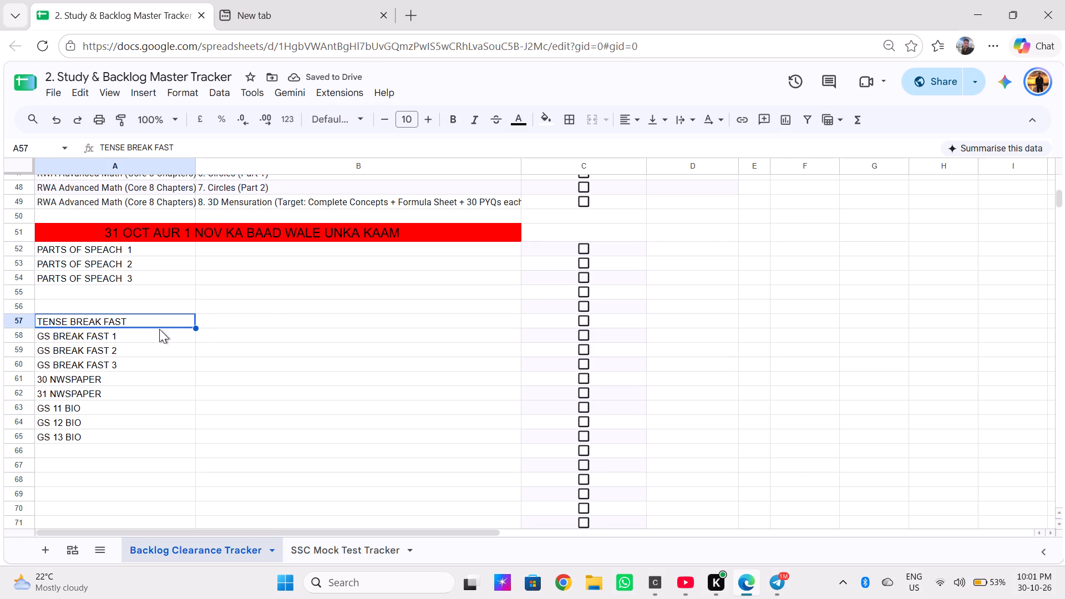
{"action": "left_click_drag", "start_coordinate": [42, 317], "coordinate": [139, 318]}
{"action": "left_click", "coordinate": [138, 318]}
{"action": "left_click_drag", "start_coordinate": [40, 318], "coordinate": [109, 380]}
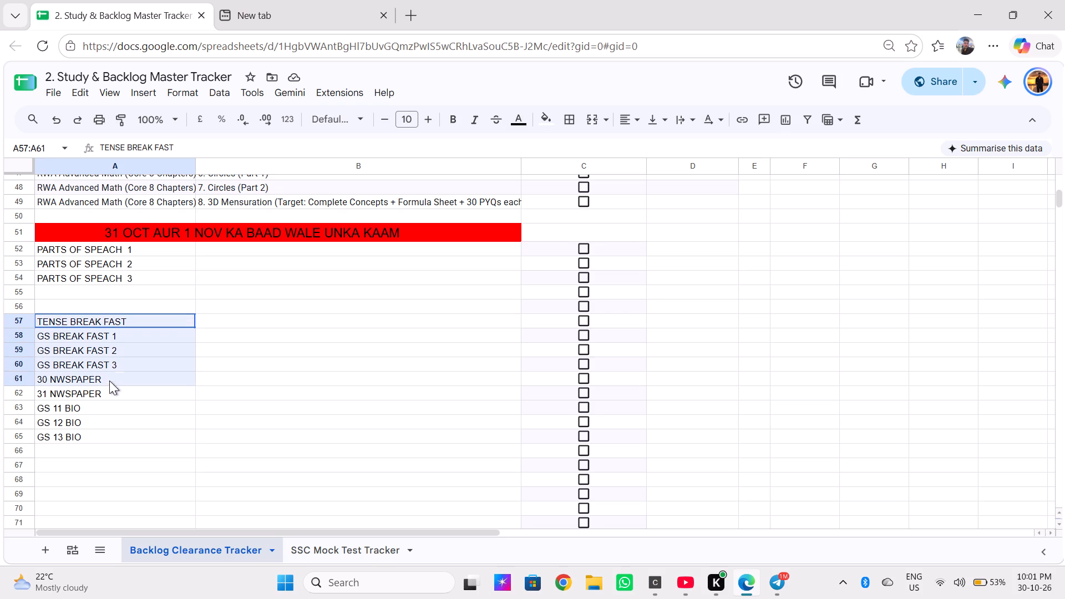
{"action": "left_click_drag", "start_coordinate": [109, 380], "coordinate": [119, 435]}
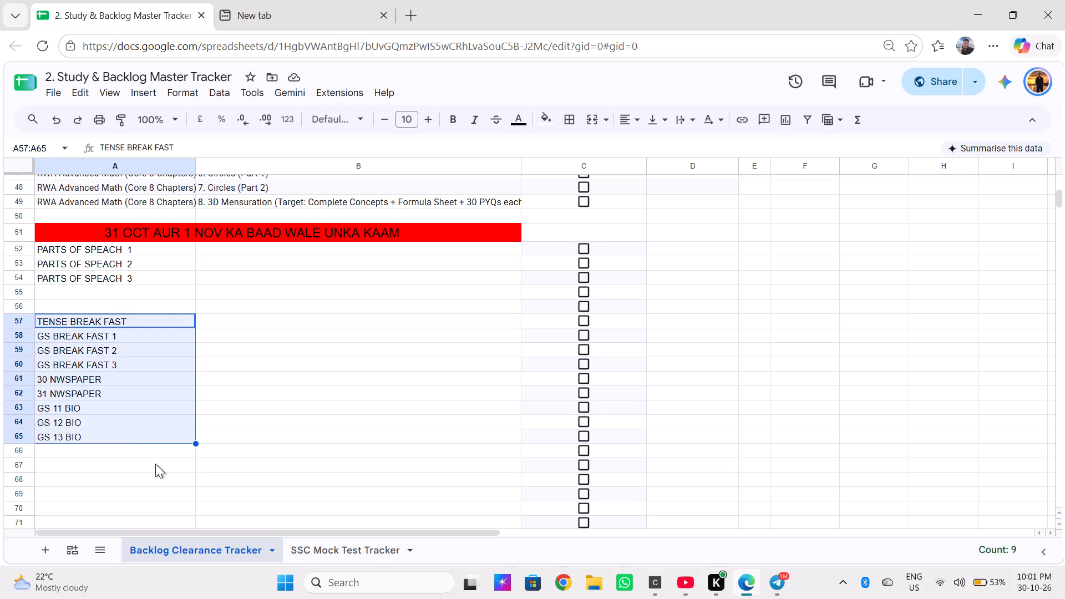
{"action": "key", "text": "ctrl+c"}
{"action": "key", "text": "BackSpace"}
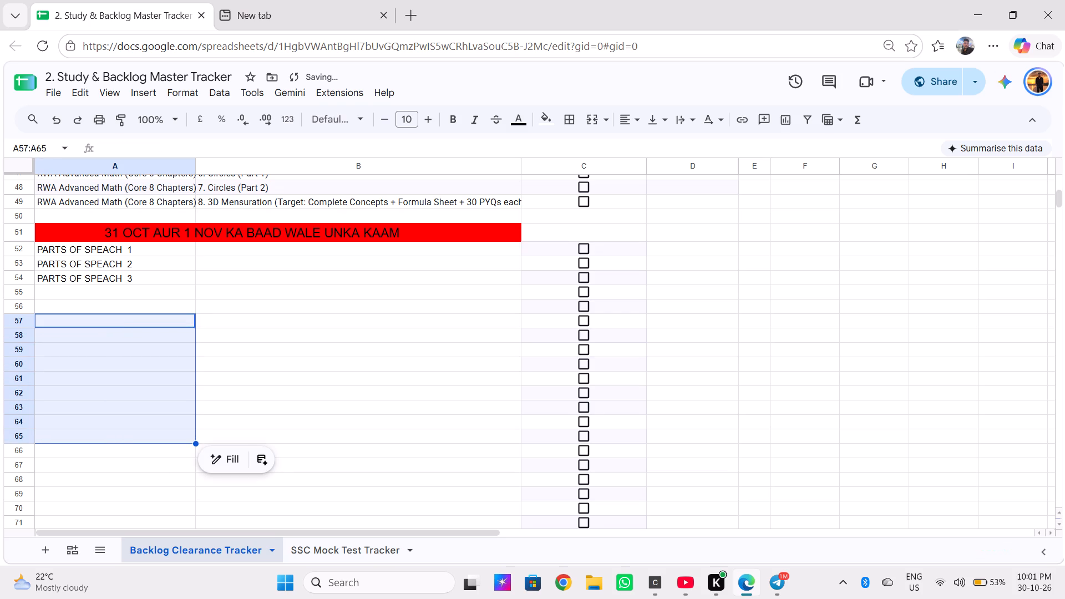
{"action": "left_click", "coordinate": [125, 285]}
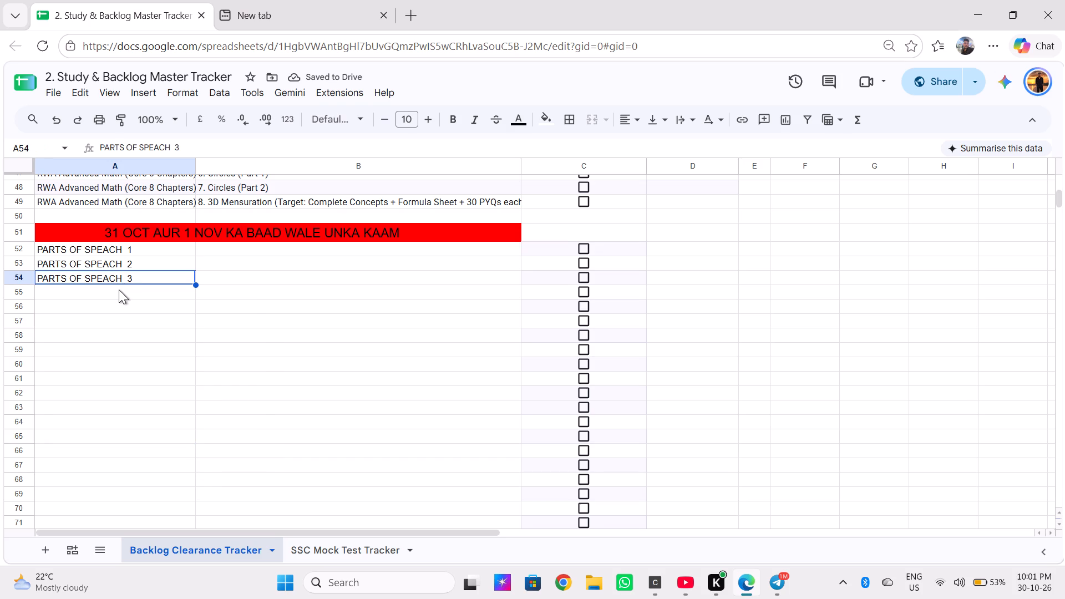
{"action": "left_click", "coordinate": [117, 294]}
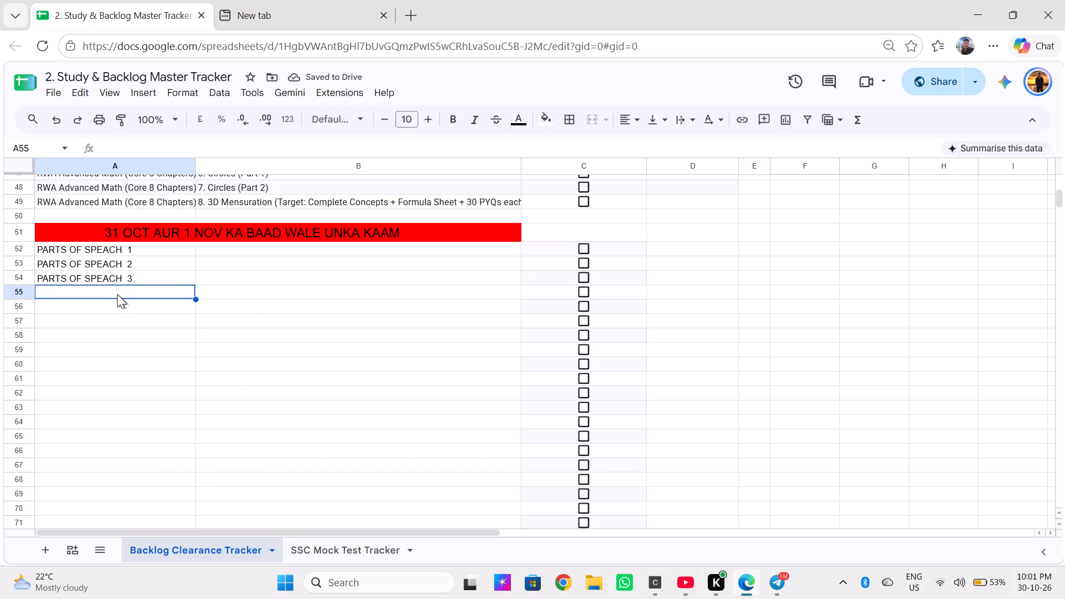
{"action": "key", "text": "ctrl+v"}
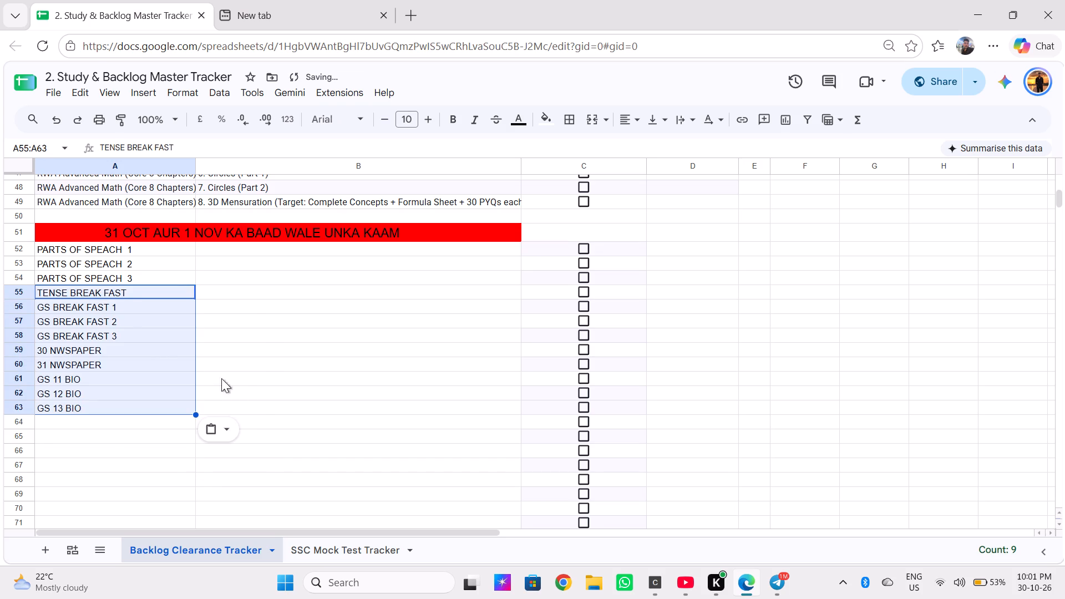
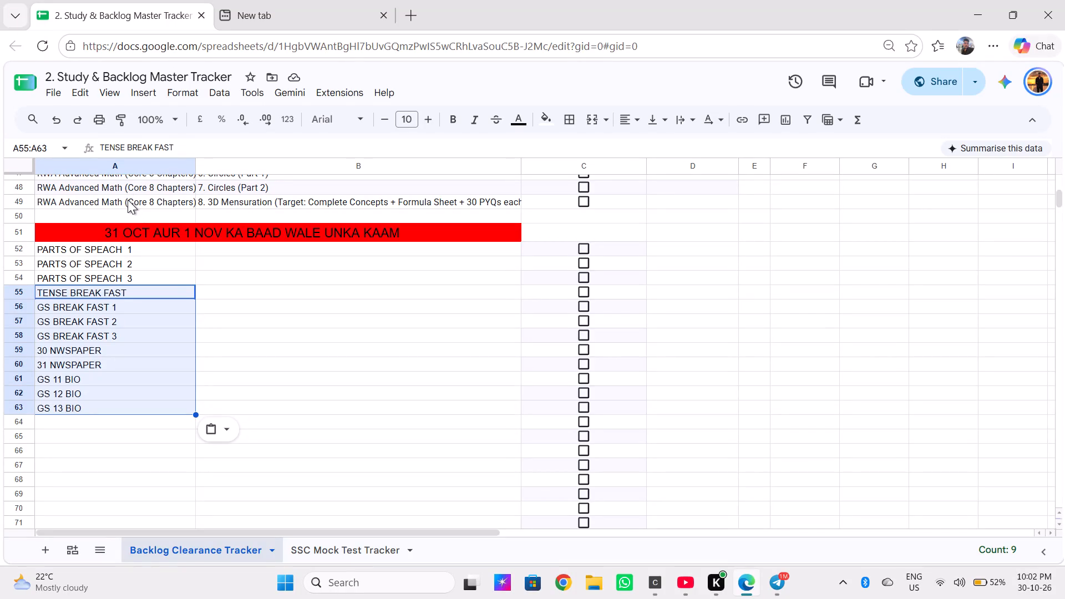
Enter A TO Z SHAKTI in cell A64, below GS 13 BIO.
{"action": "left_click", "coordinate": [60, 427]}
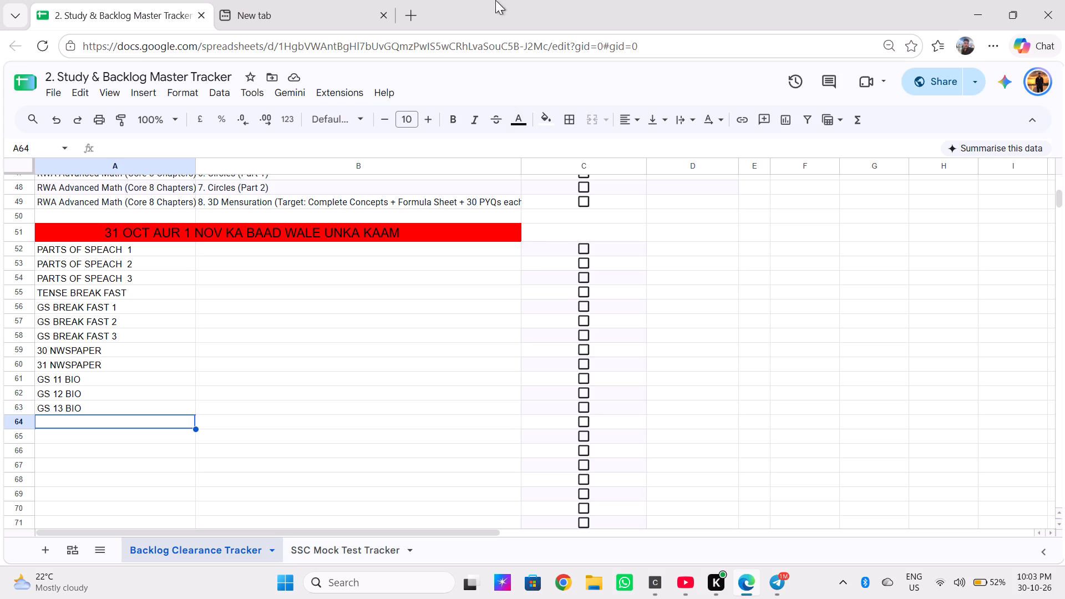
{"action": "left_click", "coordinate": [106, 419]}
{"action": "left_click", "coordinate": [106, 419]}
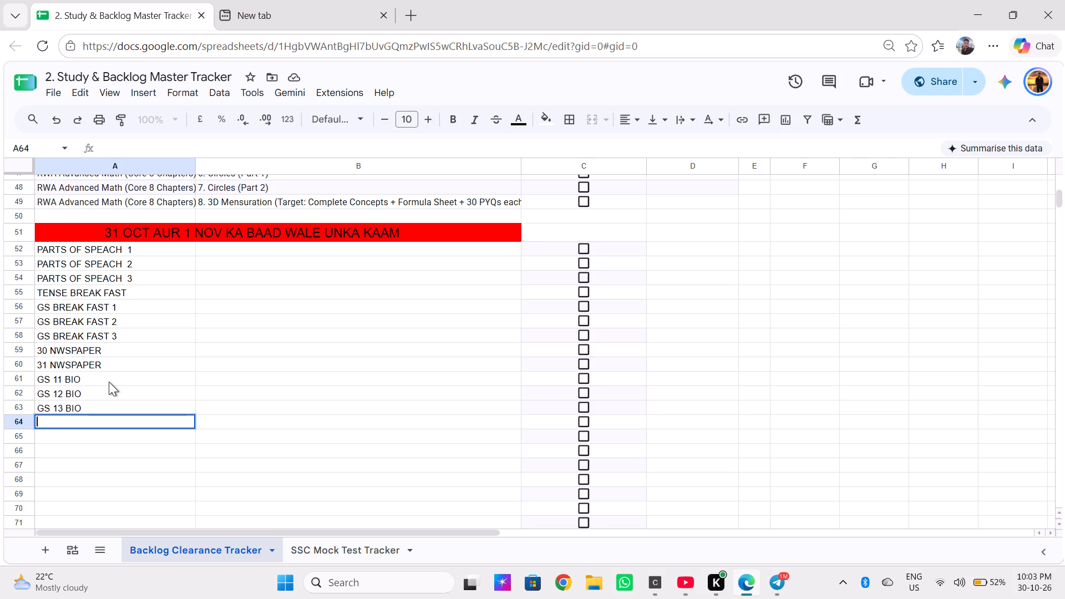
{"action": "type", "text": "A TO Z"}
{"action": "key", "text": "space"}
{"action": "type", "text": "SH"}
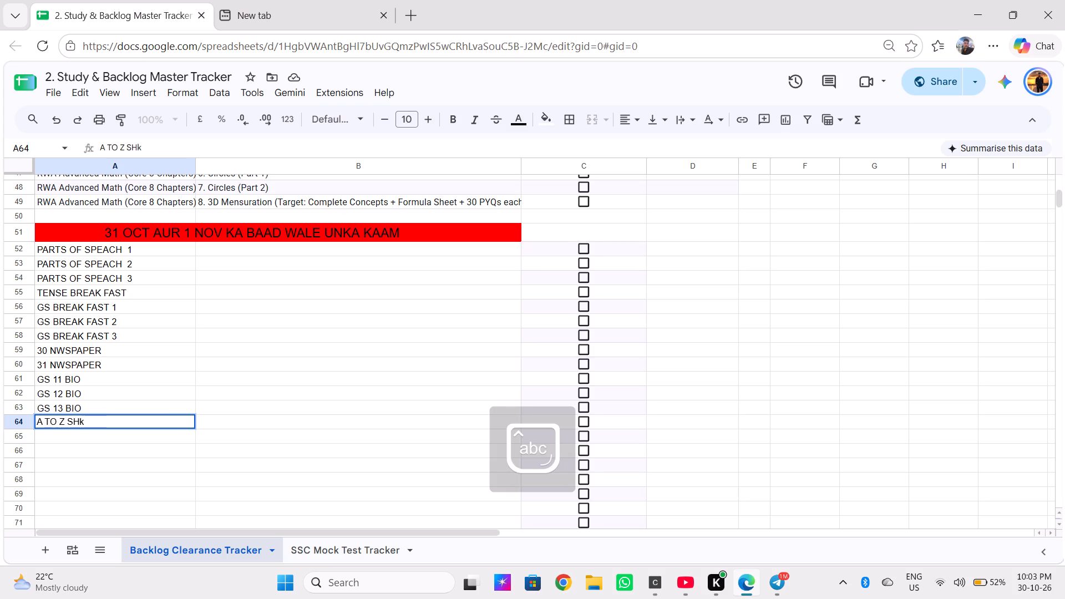
{"action": "key", "text": "BackSpace"}
{"action": "type", "text": "AKTI"}
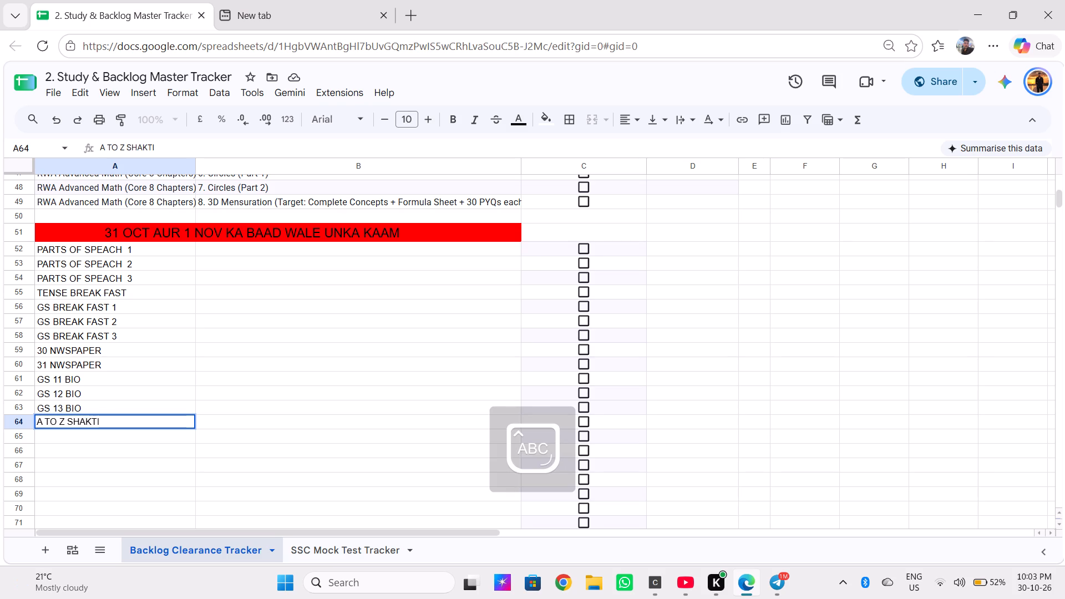
Enter SHAKTI as a separate task in cell A65.
{"action": "left_click", "coordinate": [74, 439]}
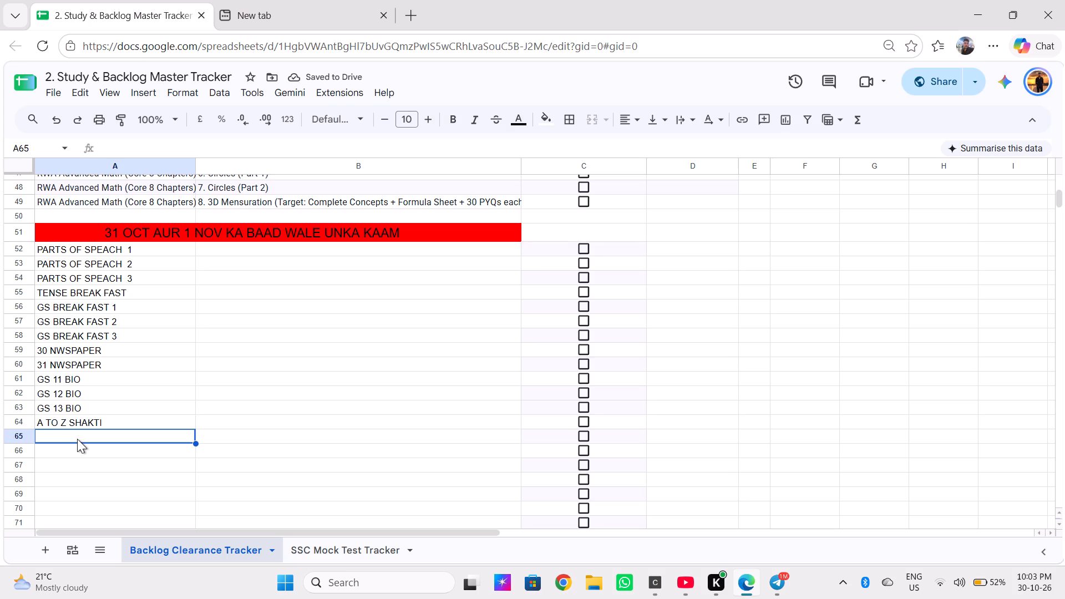
{"action": "type", "text": "SHAKTI"}
{"action": "key", "text": "space"}
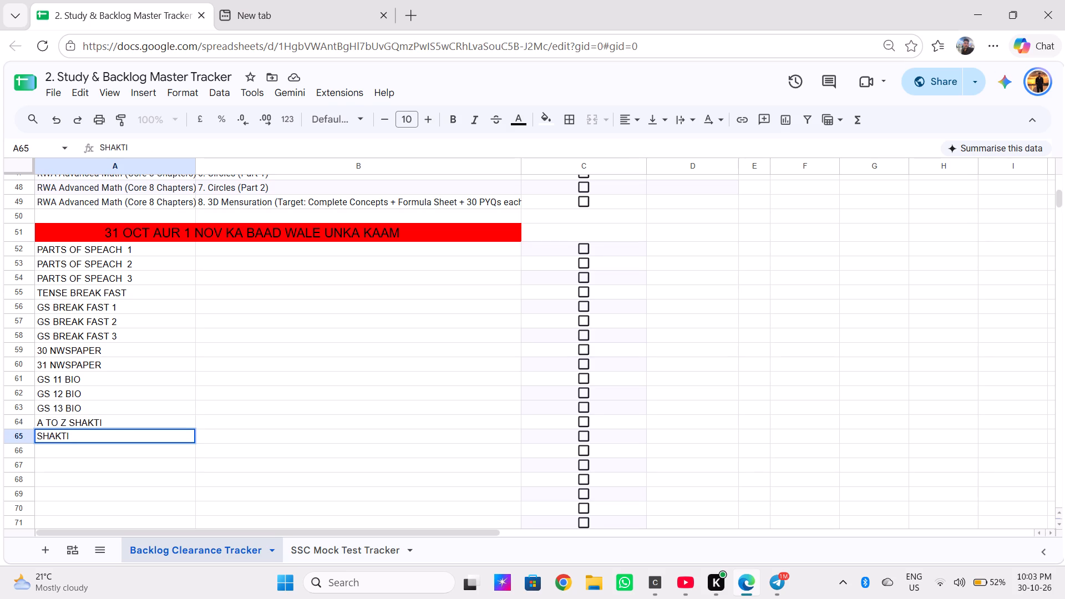
{"action": "left_click_drag", "start_coordinate": [118, 430], "coordinate": [104, 430]}
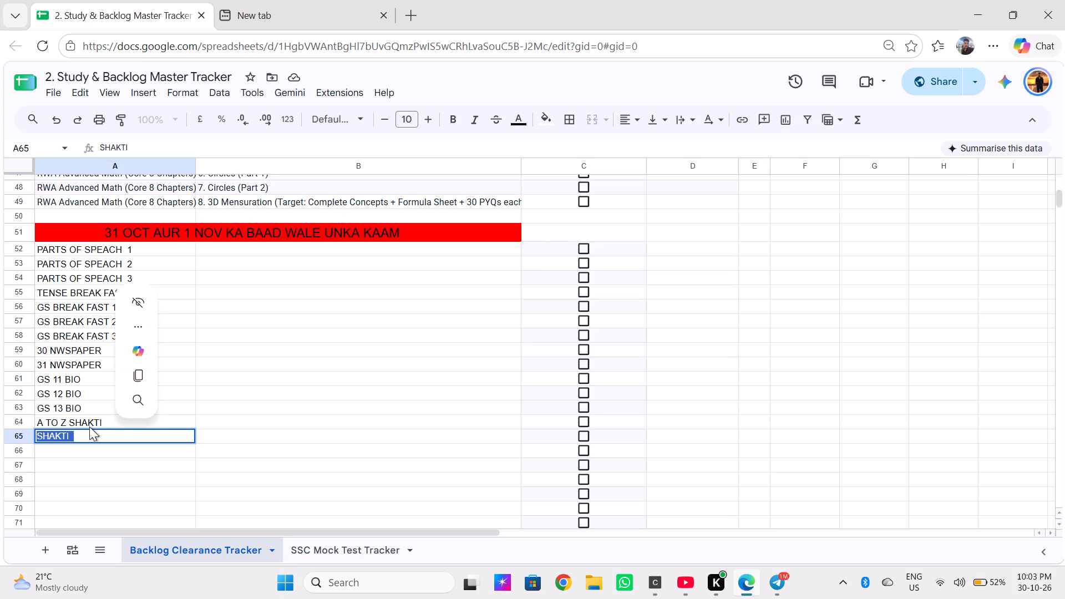
{"action": "left_click", "coordinate": [89, 435]}
Replace the word SHAKTI in cell A64 with VOCAB, making the entry A TO Z VOCAB.
{"action": "left_click", "coordinate": [113, 425]}
{"action": "double_click", "coordinate": [116, 421]}
{"action": "left_click_drag", "start_coordinate": [115, 421], "coordinate": [108, 422]}
{"action": "double_click", "coordinate": [108, 422]}
{"action": "left_click_drag", "start_coordinate": [108, 422], "coordinate": [102, 423]}
{"action": "left_click", "coordinate": [102, 423]}
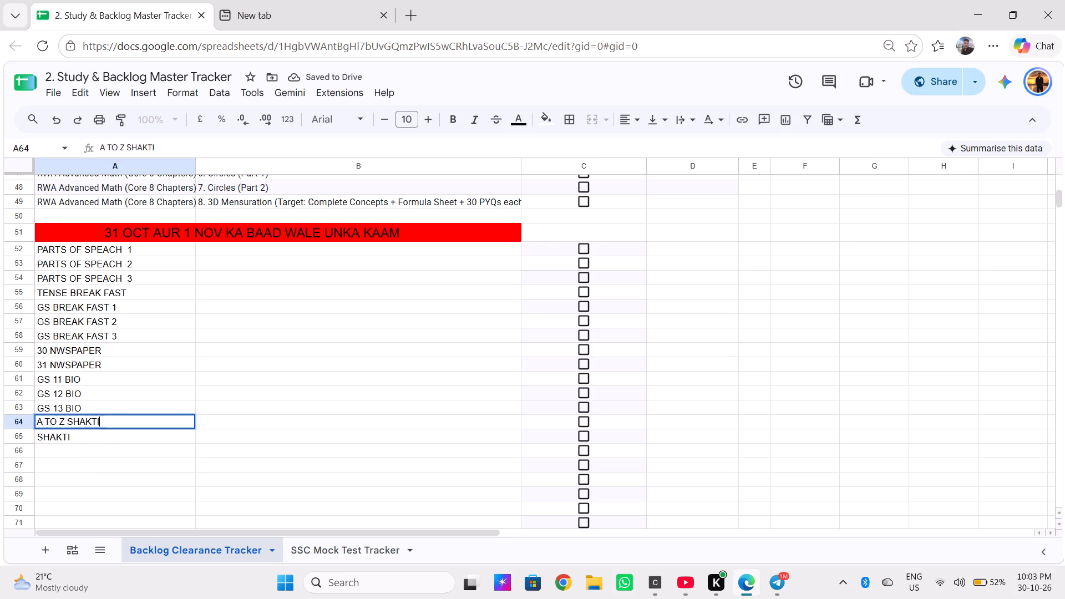
{"action": "left_click_drag", "start_coordinate": [102, 423], "coordinate": [69, 427]}
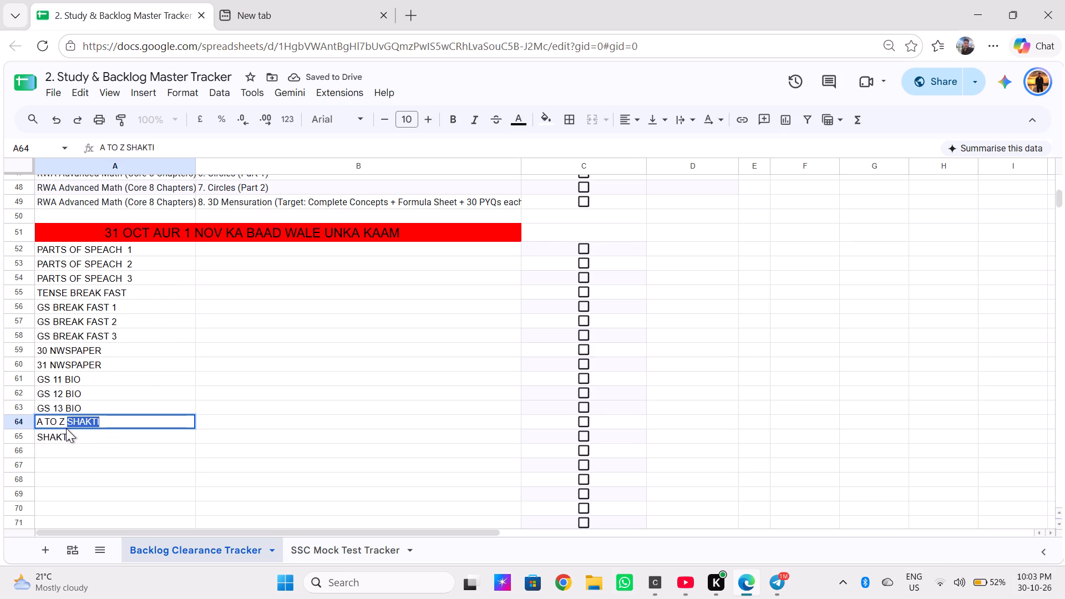
{"action": "key", "text": "BackSpace"}
{"action": "type", "text": "VOCAB"}
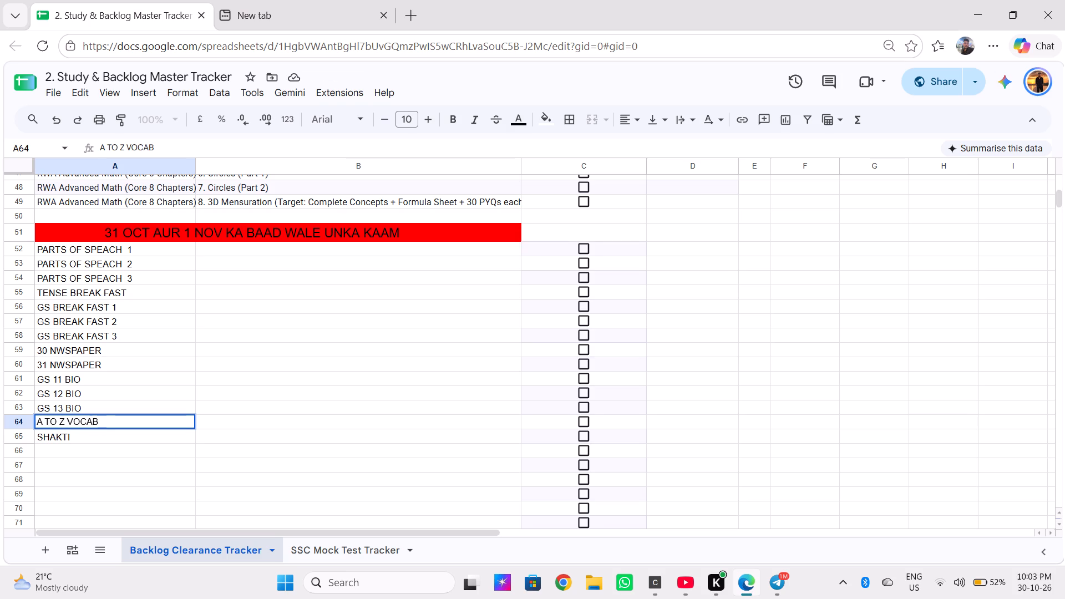
{"action": "left_click", "coordinate": [74, 452]}
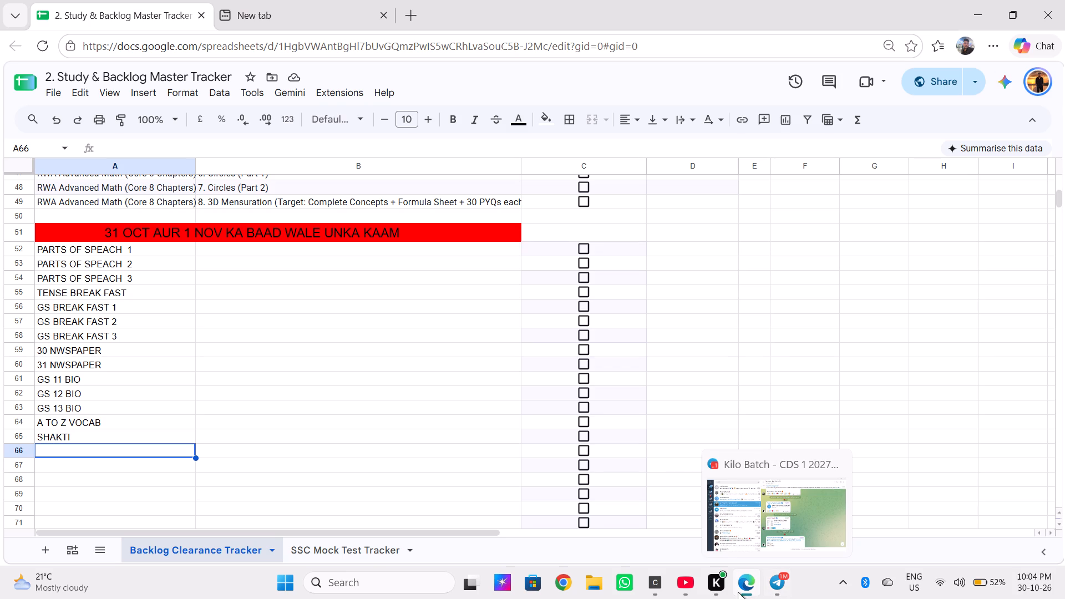
Check the subjects on the cds.journey dashboard against the task rows listed in the Backlog Clearance Tracker.
{"action": "left_click", "coordinate": [655, 586]}
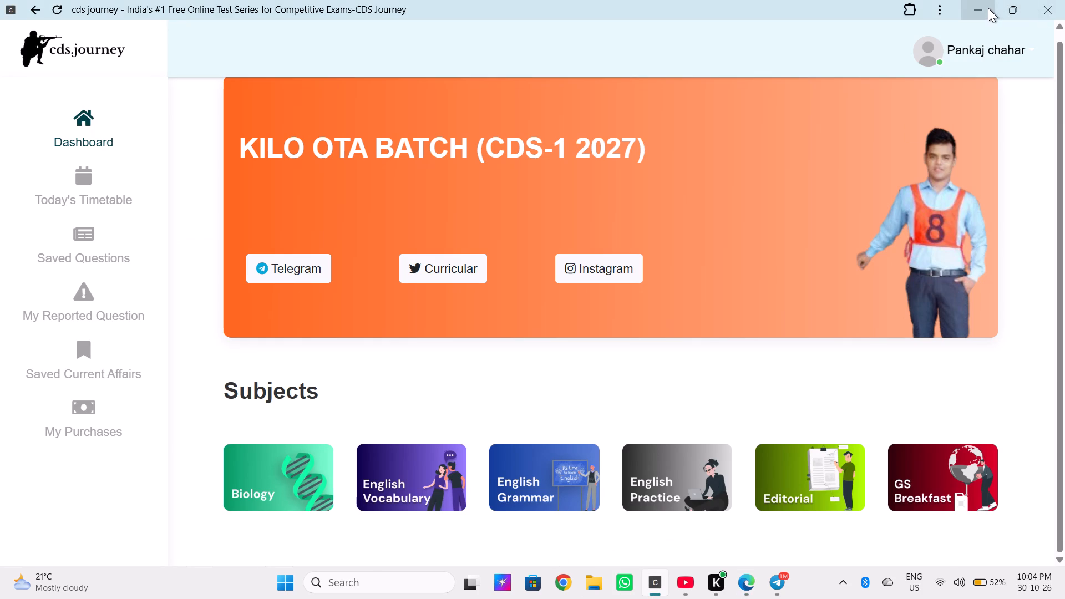
{"action": "left_click", "coordinate": [743, 588]}
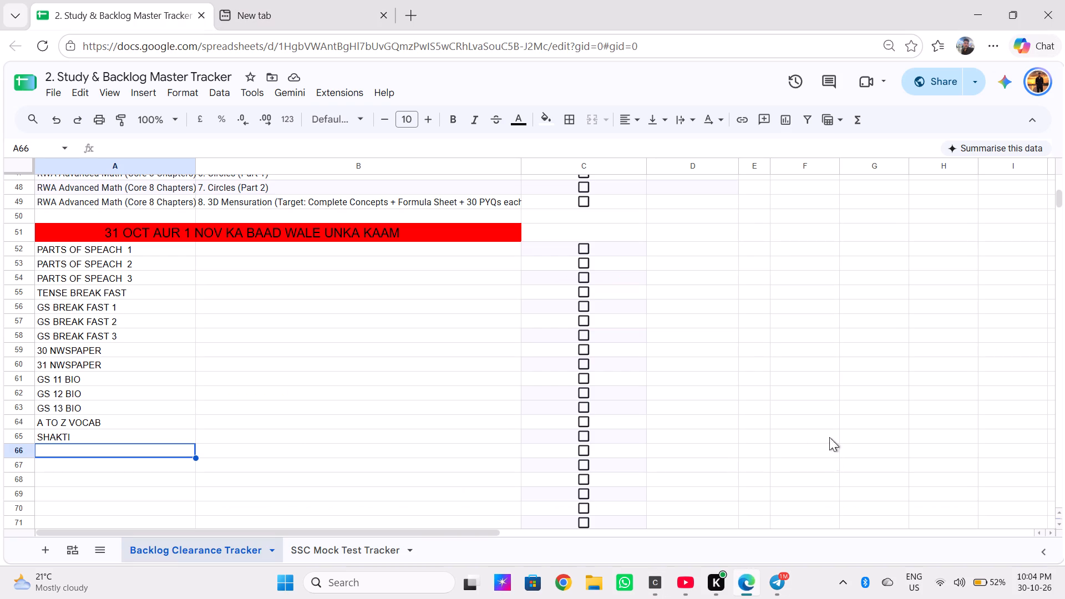
{"action": "left_click", "coordinate": [1054, 199]}
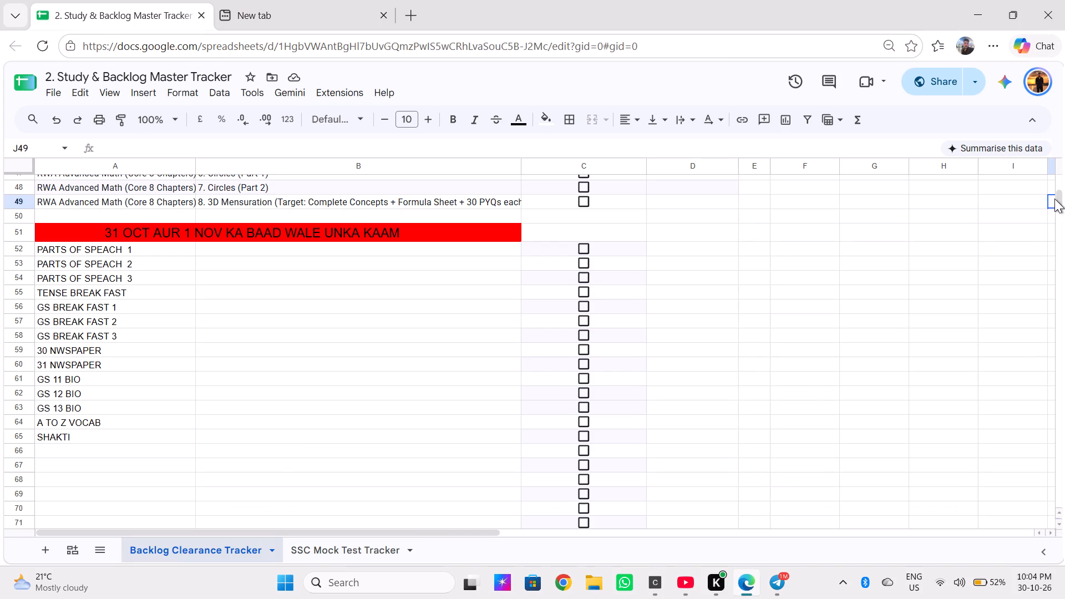
{"action": "left_click_drag", "start_coordinate": [1059, 197], "coordinate": [1061, 190]}
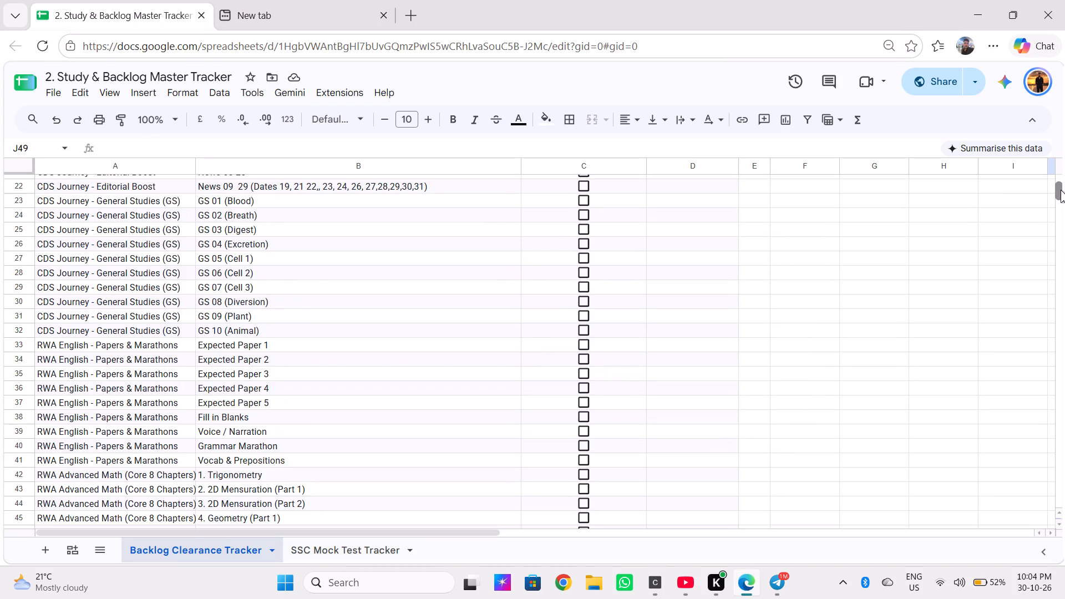
{"action": "left_click_drag", "start_coordinate": [1061, 190], "coordinate": [1062, 190]}
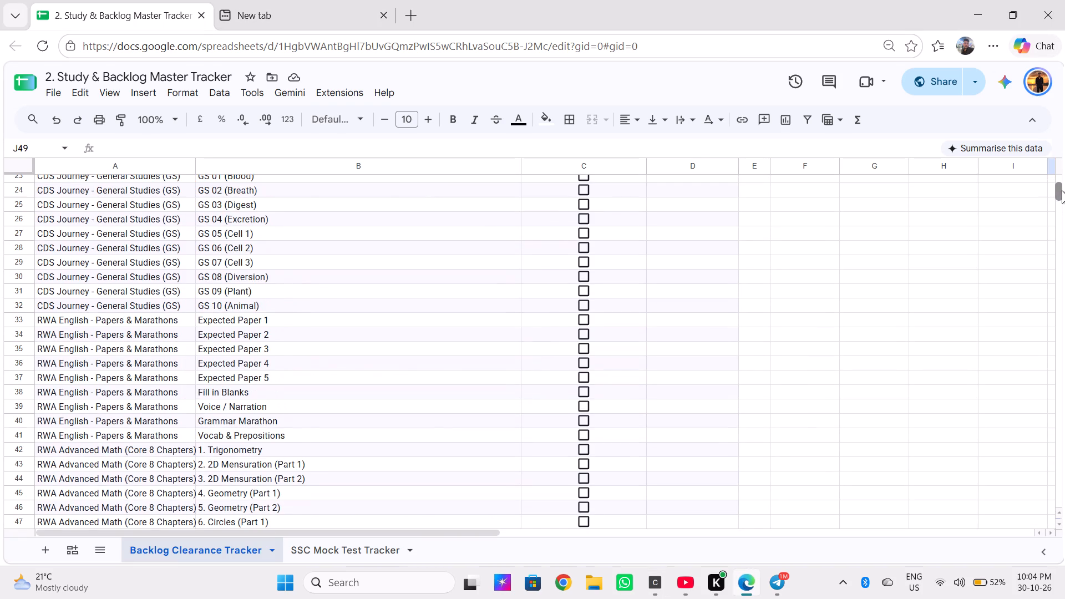
{"action": "left_click_drag", "start_coordinate": [1062, 190], "coordinate": [1062, 190]}
{"action": "left_click_drag", "start_coordinate": [1062, 190], "coordinate": [1064, 193]}
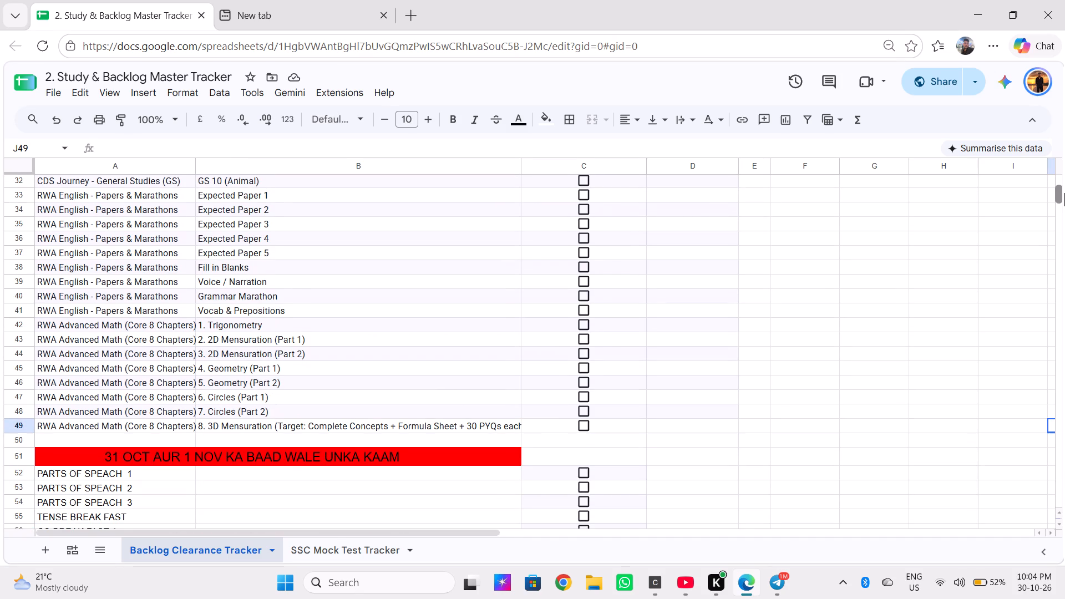
{"action": "left_click_drag", "start_coordinate": [1064, 193], "coordinate": [1064, 199]}
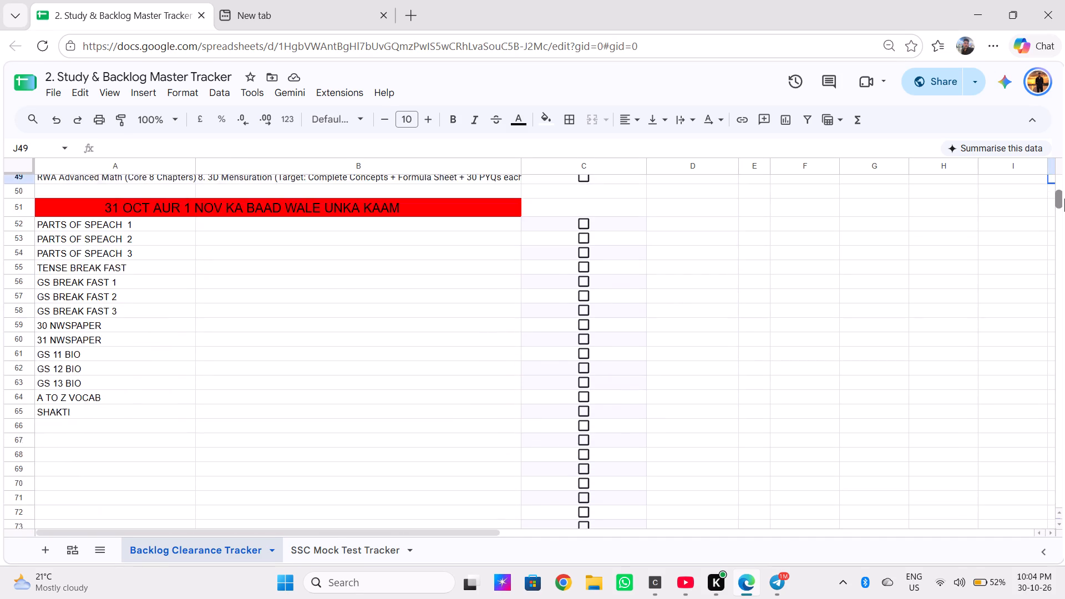
{"action": "left_click_drag", "start_coordinate": [1064, 199], "coordinate": [1064, 201]}
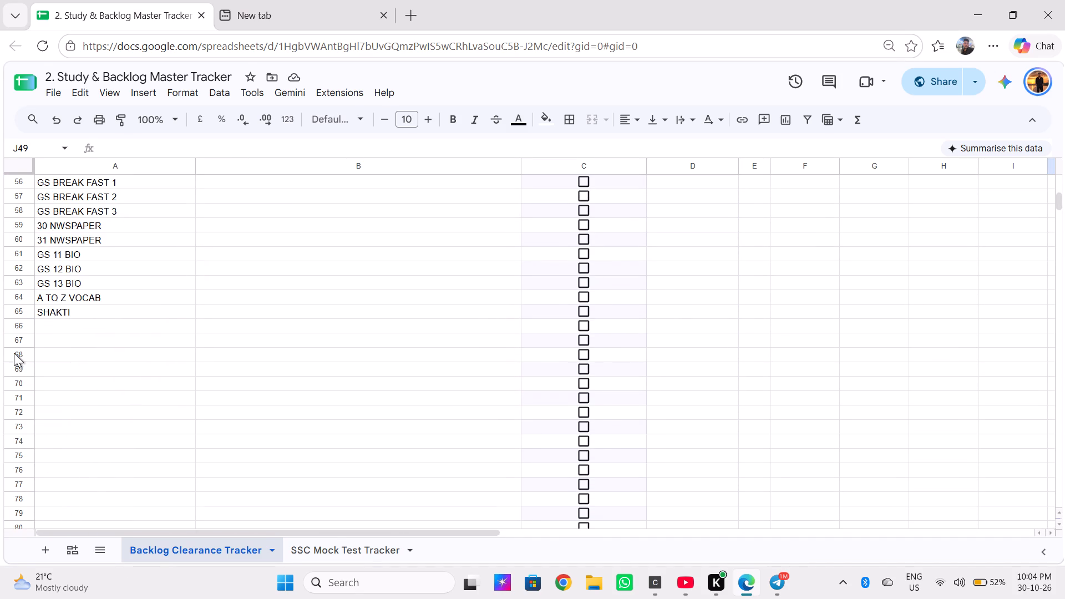
{"action": "left_click", "coordinate": [47, 328]}
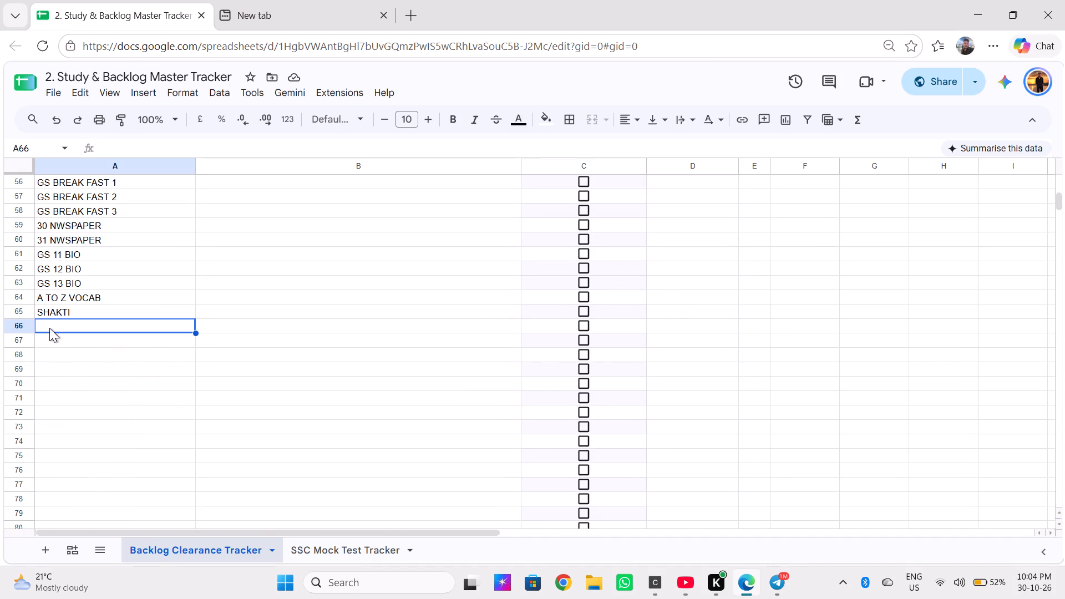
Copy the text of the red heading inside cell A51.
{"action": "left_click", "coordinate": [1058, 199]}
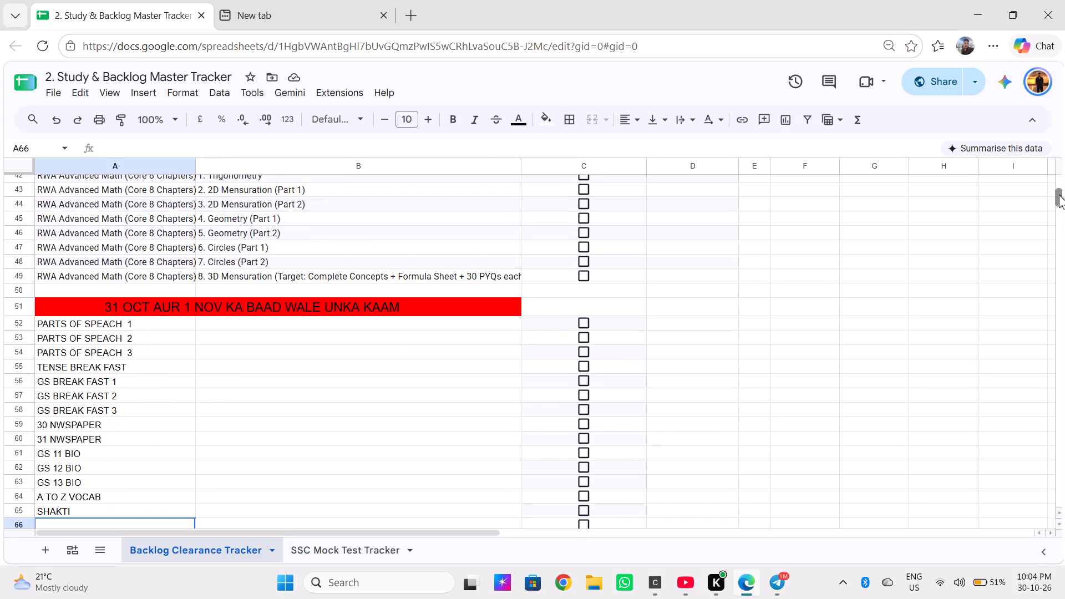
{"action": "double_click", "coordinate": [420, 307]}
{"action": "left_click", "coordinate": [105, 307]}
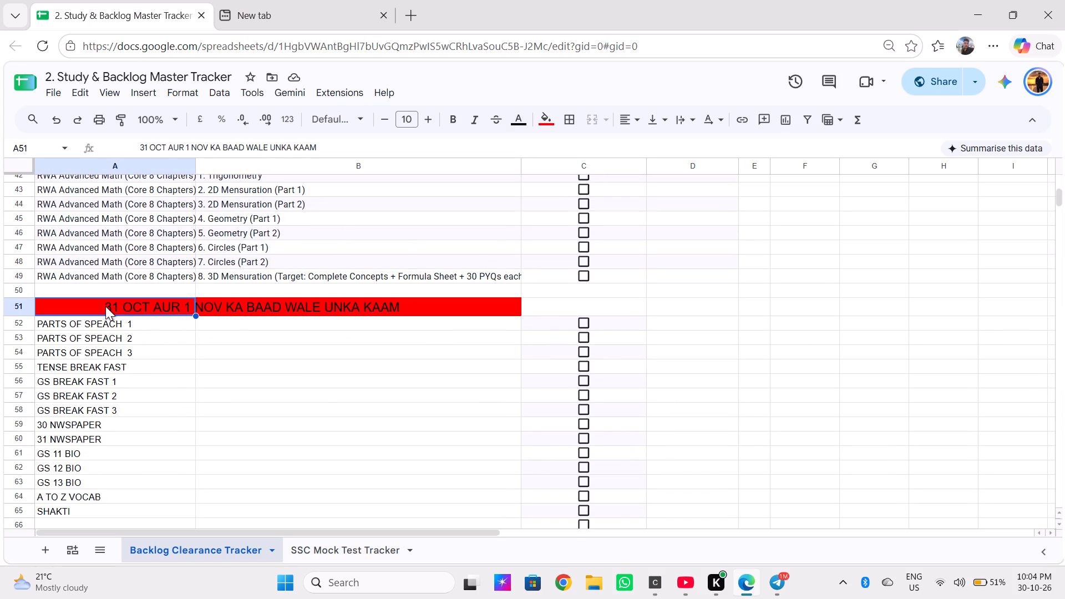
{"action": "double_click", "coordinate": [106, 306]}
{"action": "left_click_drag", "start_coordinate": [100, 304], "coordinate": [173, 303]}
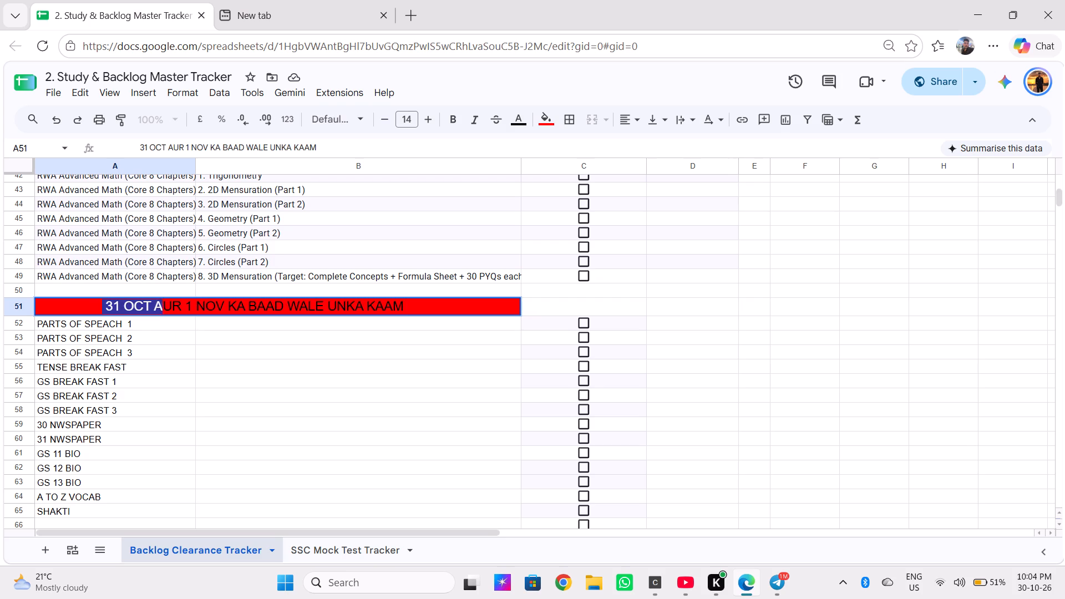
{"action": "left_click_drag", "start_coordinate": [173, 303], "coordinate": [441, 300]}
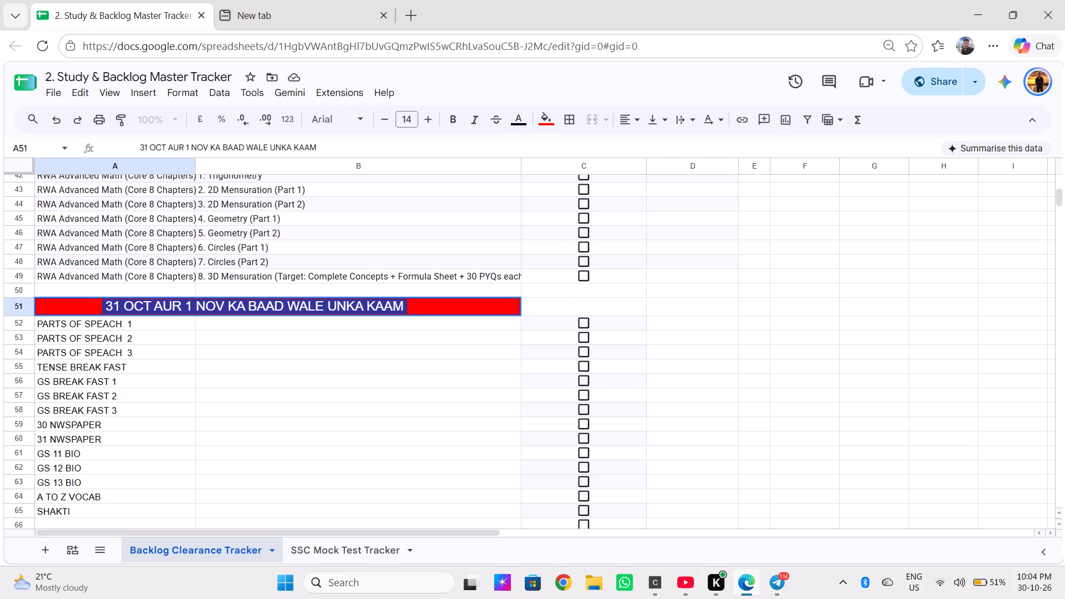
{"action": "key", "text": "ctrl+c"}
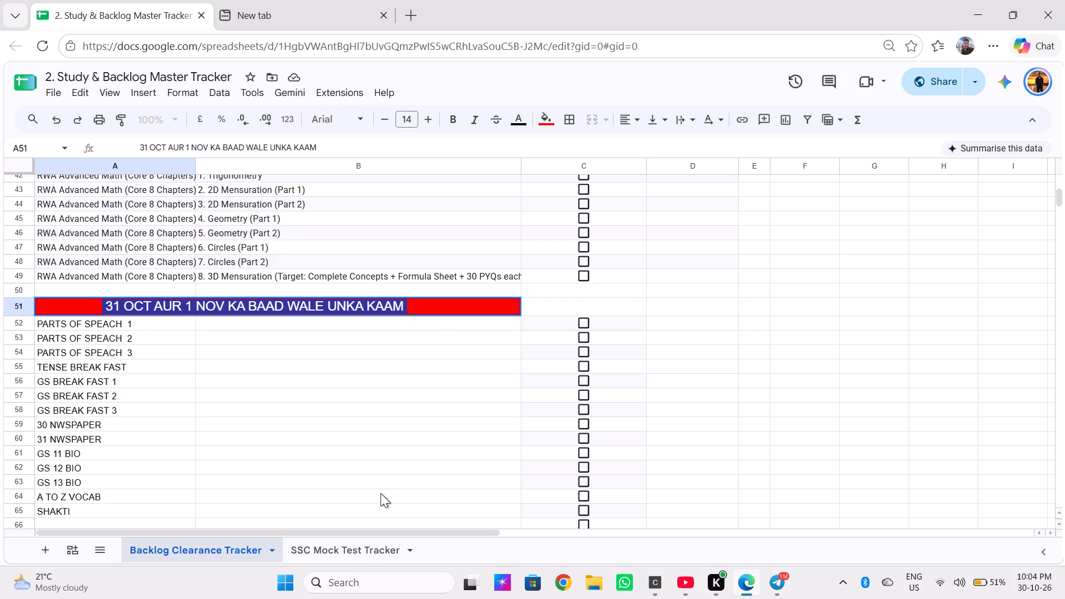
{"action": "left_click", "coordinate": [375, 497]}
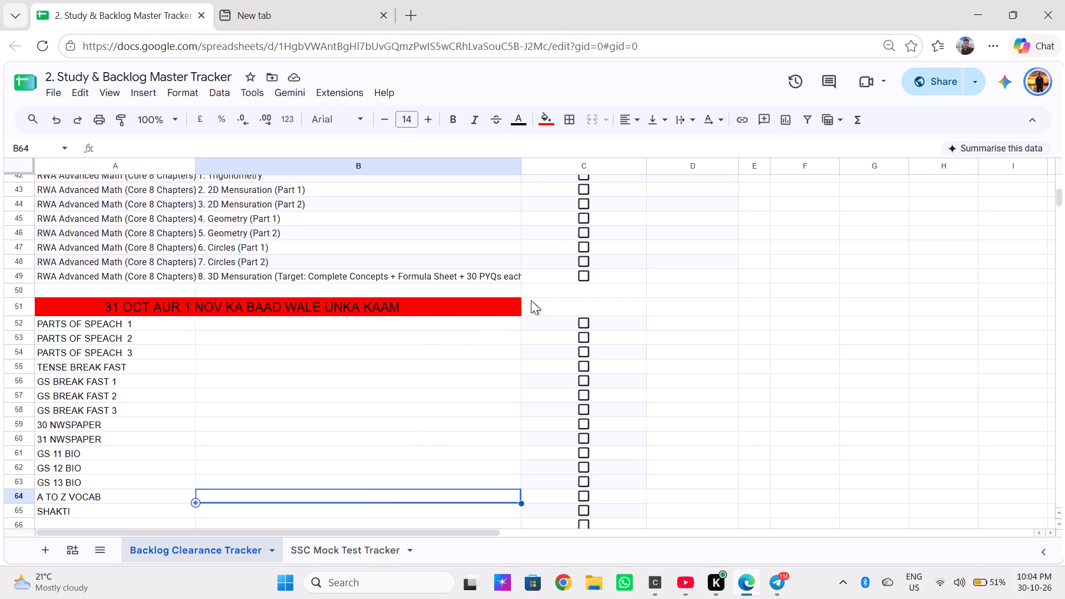
Copy the red heading range A51:C51 and paste it at A68, below the task list.
{"action": "left_click_drag", "start_coordinate": [531, 300], "coordinate": [146, 304]}
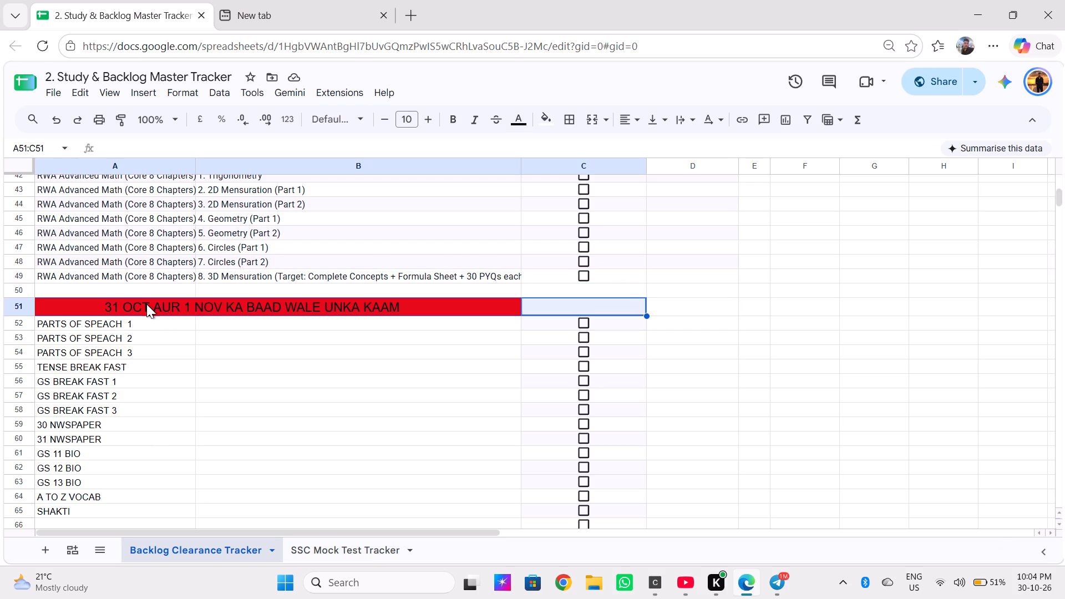
{"action": "key", "text": "ctrl+c"}
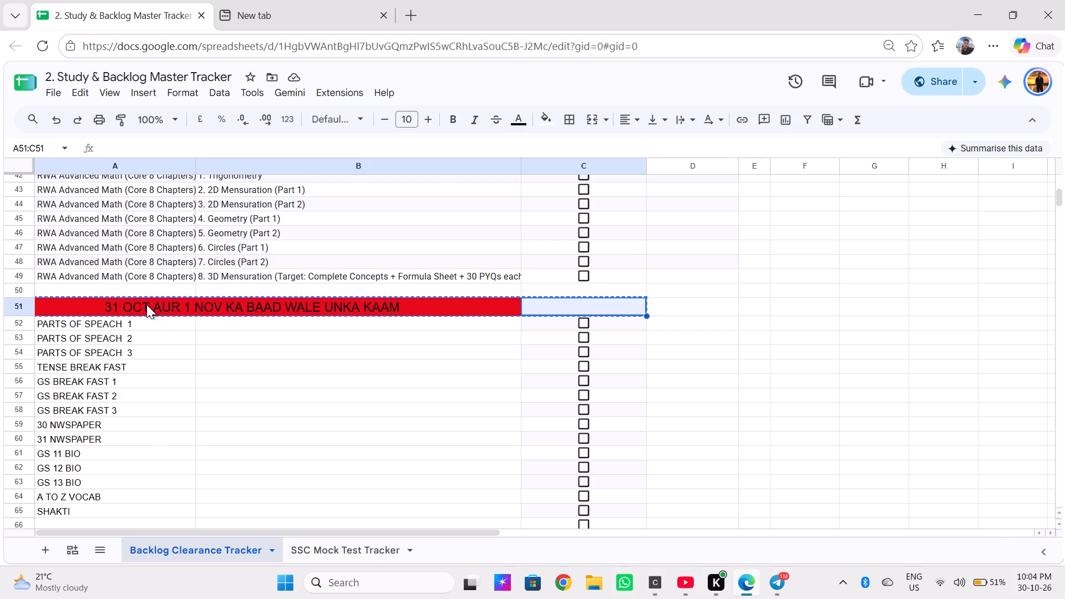
{"action": "left_click", "coordinate": [1059, 194]}
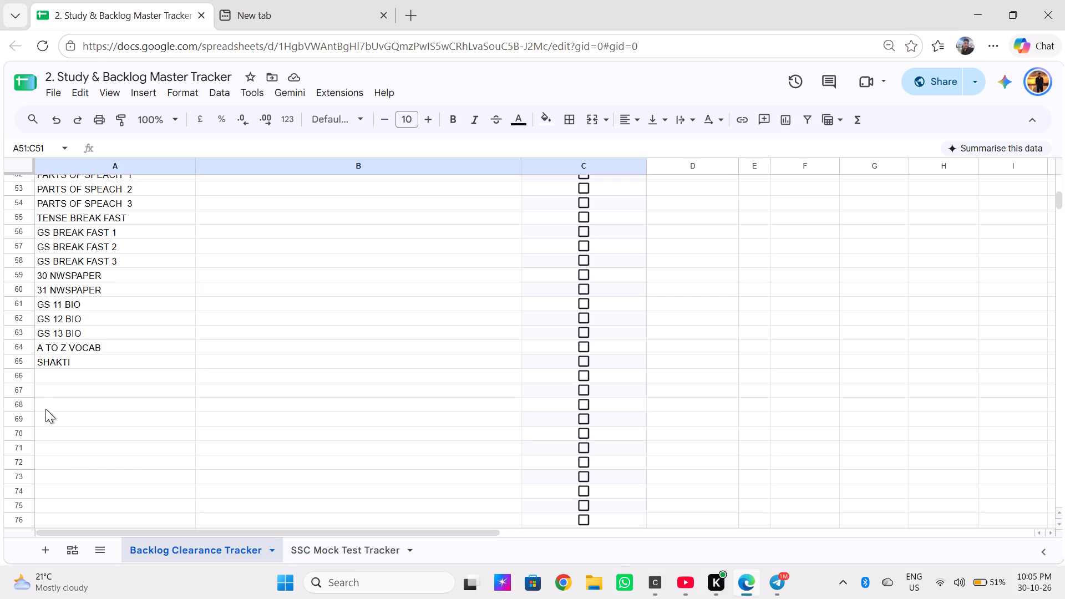
{"action": "left_click", "coordinate": [38, 402]}
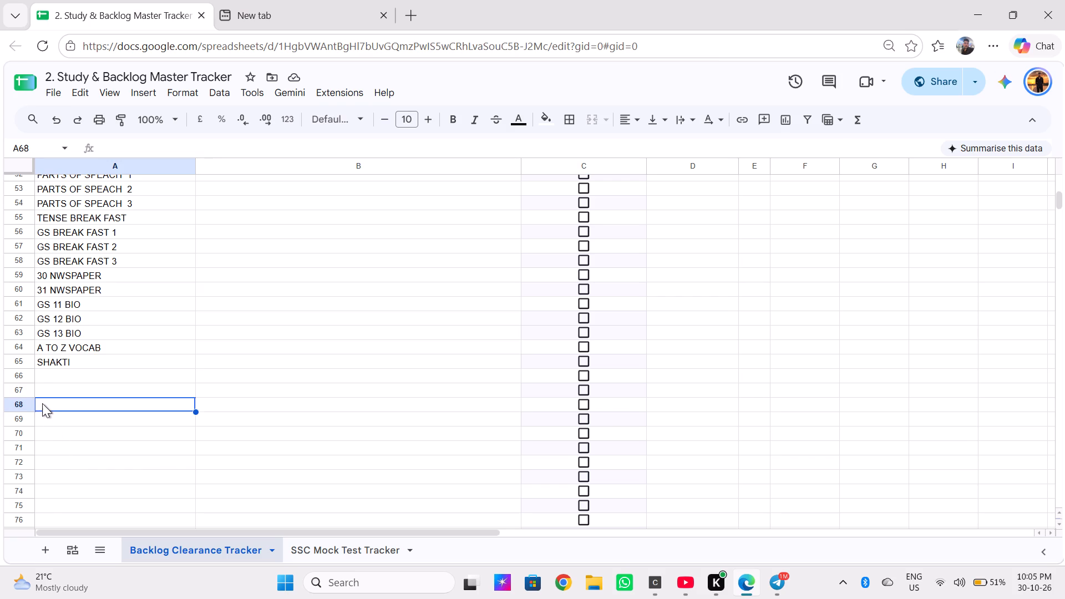
{"action": "key", "text": "ctrl+v"}
{"action": "left_click", "coordinate": [823, 435]}
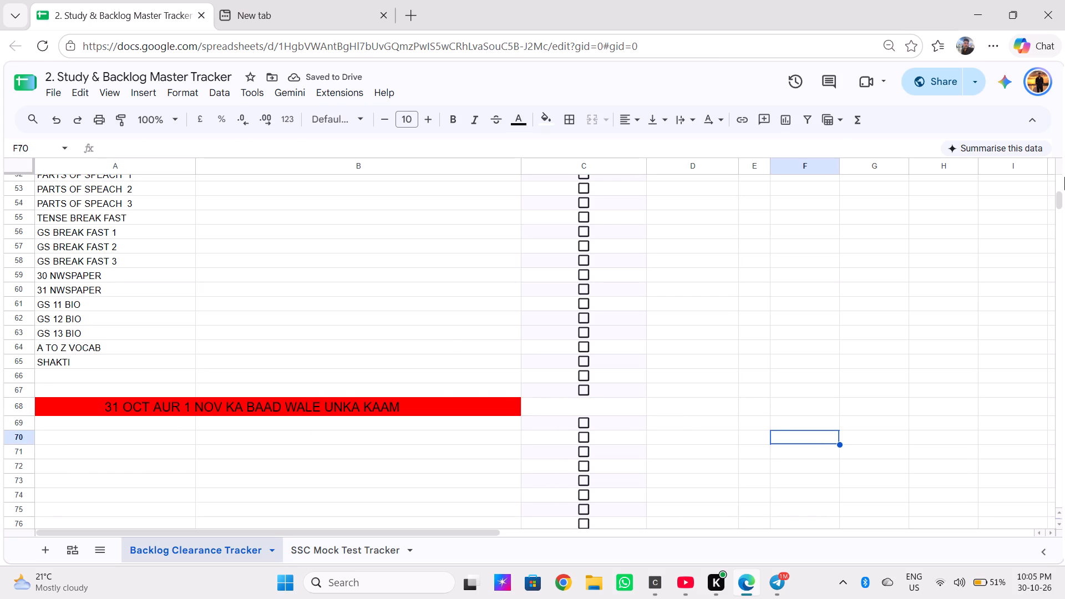
Clear the red heading's text from row 51, above the PARTS OF SPEACH rows.
{"action": "left_click", "coordinate": [1061, 202]}
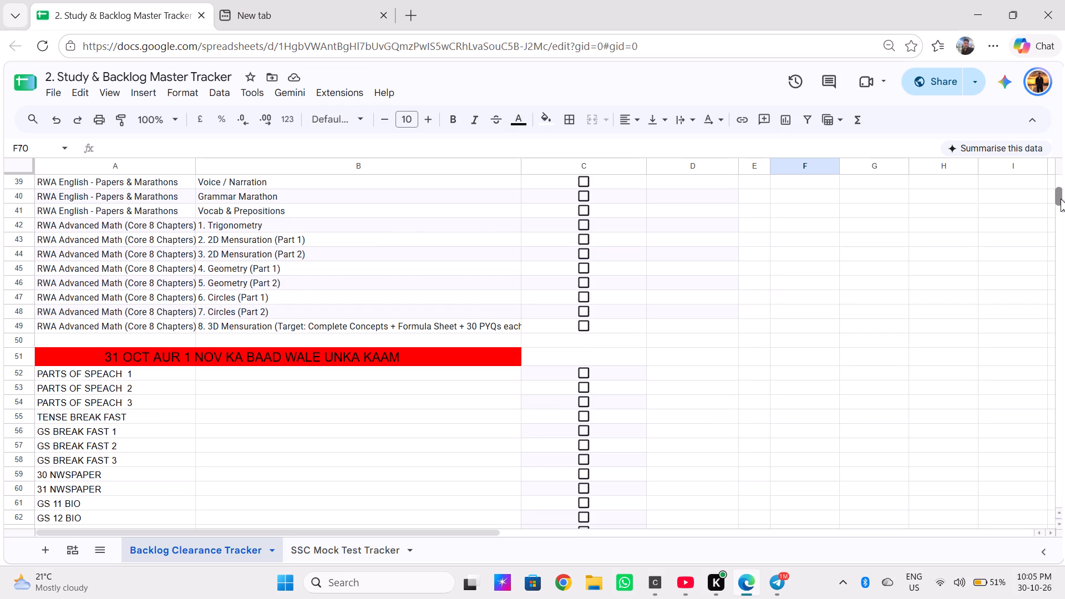
{"action": "left_click", "coordinate": [574, 353]}
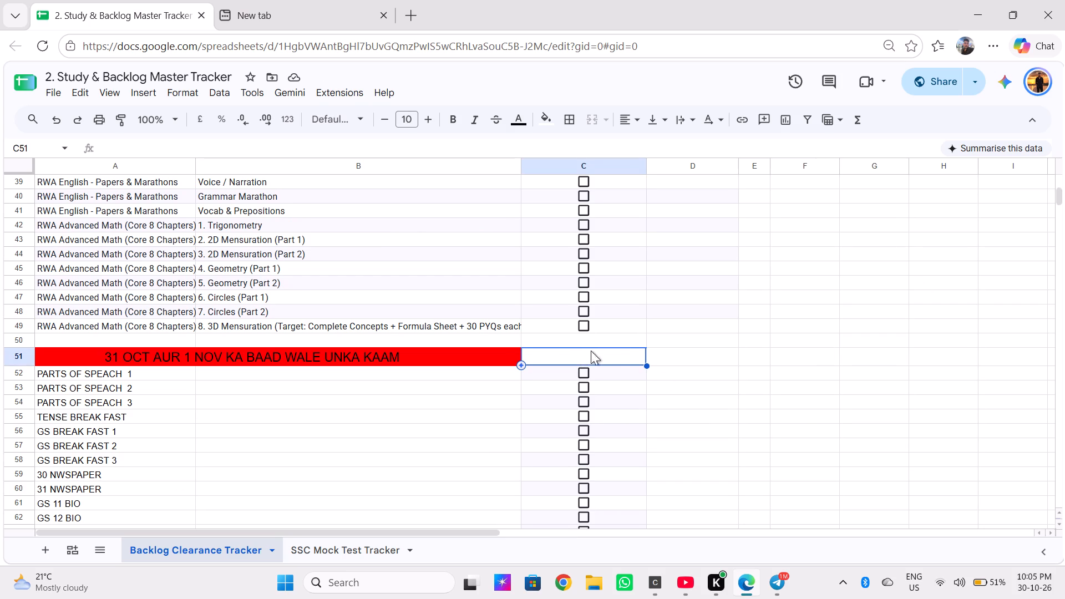
{"action": "double_click", "coordinate": [500, 352]}
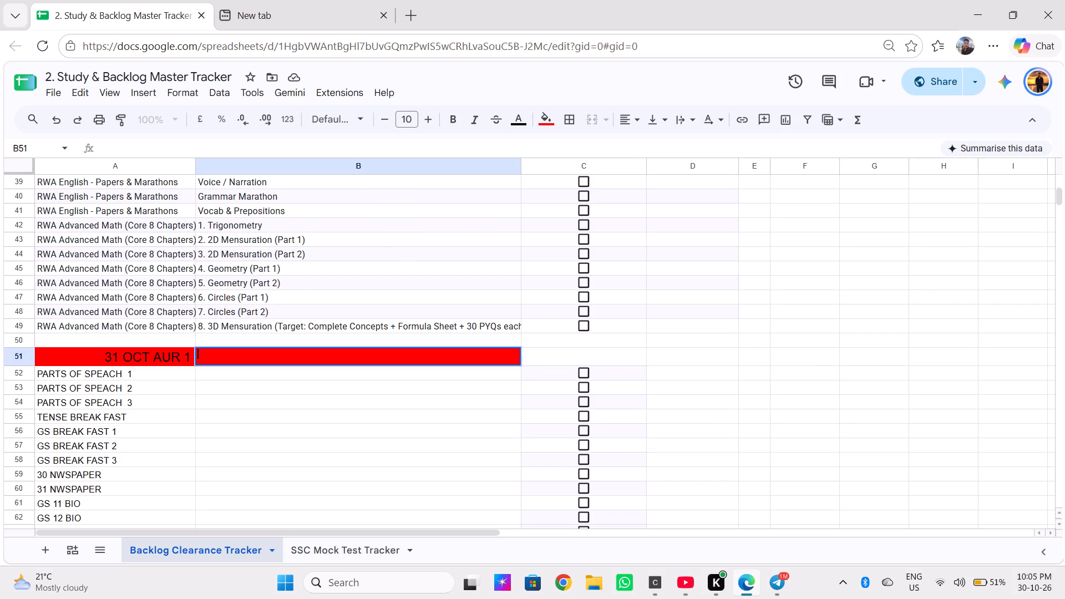
{"action": "left_click", "coordinate": [500, 352]}
{"action": "left_click", "coordinate": [141, 357]}
{"action": "left_click_drag", "start_coordinate": [82, 349], "coordinate": [528, 351]}
{"action": "left_click_drag", "start_coordinate": [319, 363], "coordinate": [460, 341]}
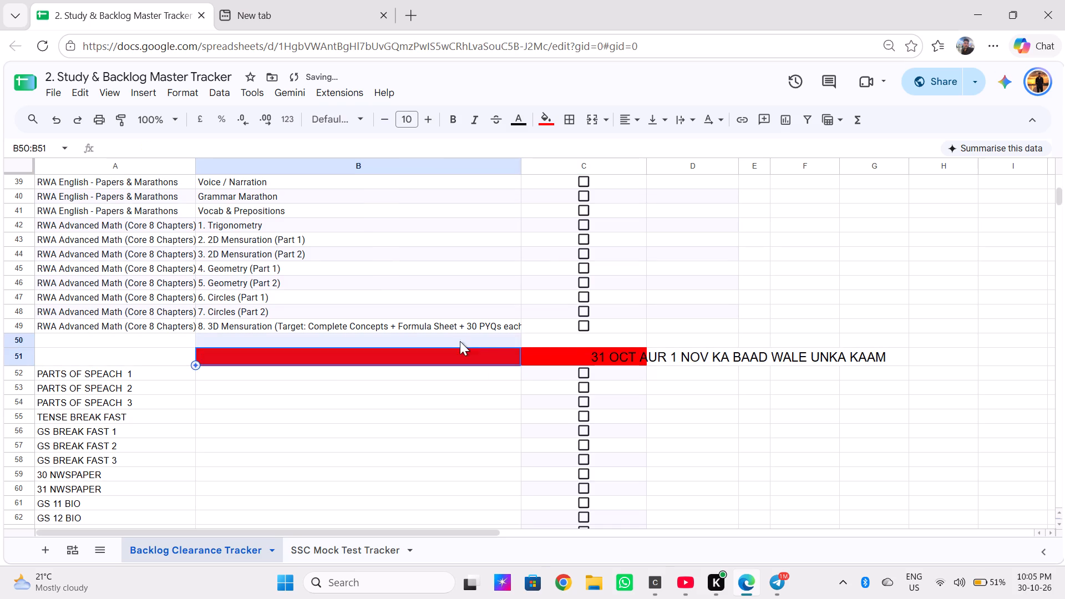
{"action": "left_click_drag", "start_coordinate": [460, 341], "coordinate": [853, 355]}
{"action": "key", "text": "BackSpace"}
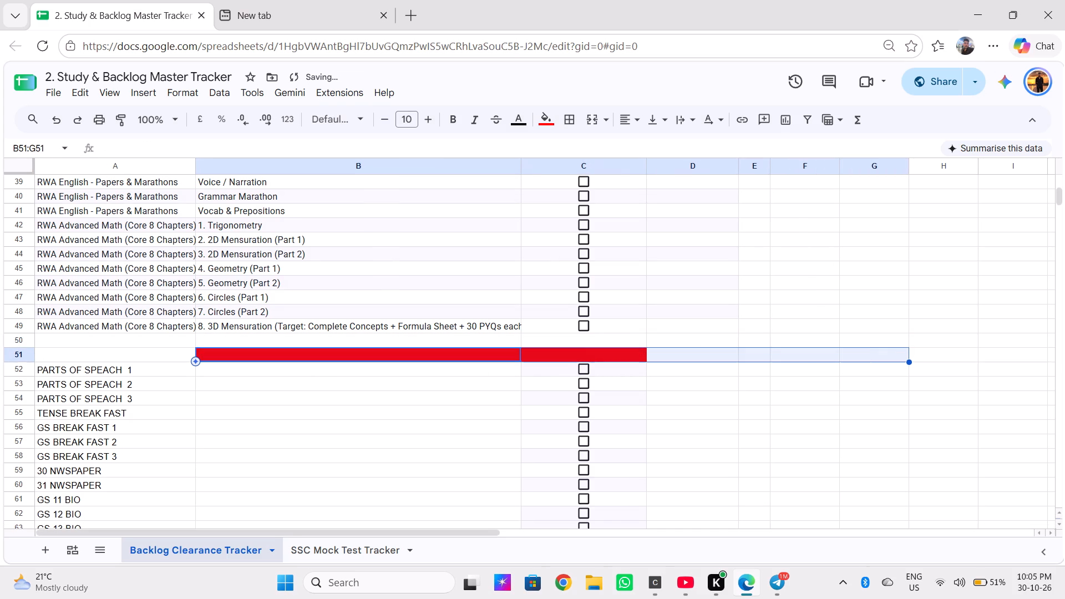
{"action": "left_click", "coordinate": [561, 348]}
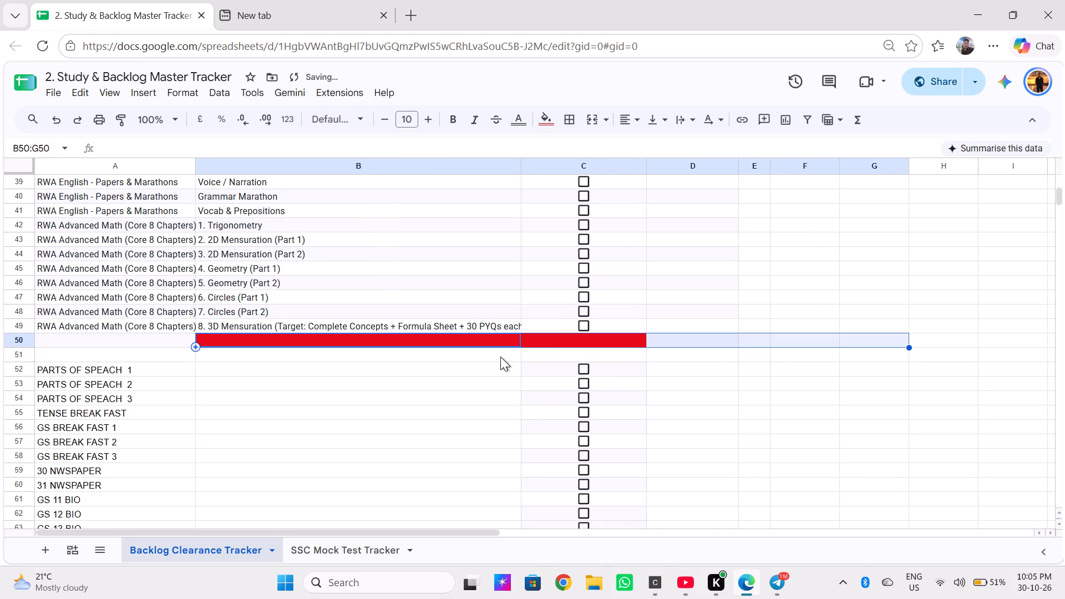
Set the fill of B51 and the leftover heading cells B50, C50 and D50 to white.
{"action": "left_click", "coordinate": [325, 364]}
{"action": "left_click", "coordinate": [327, 359]}
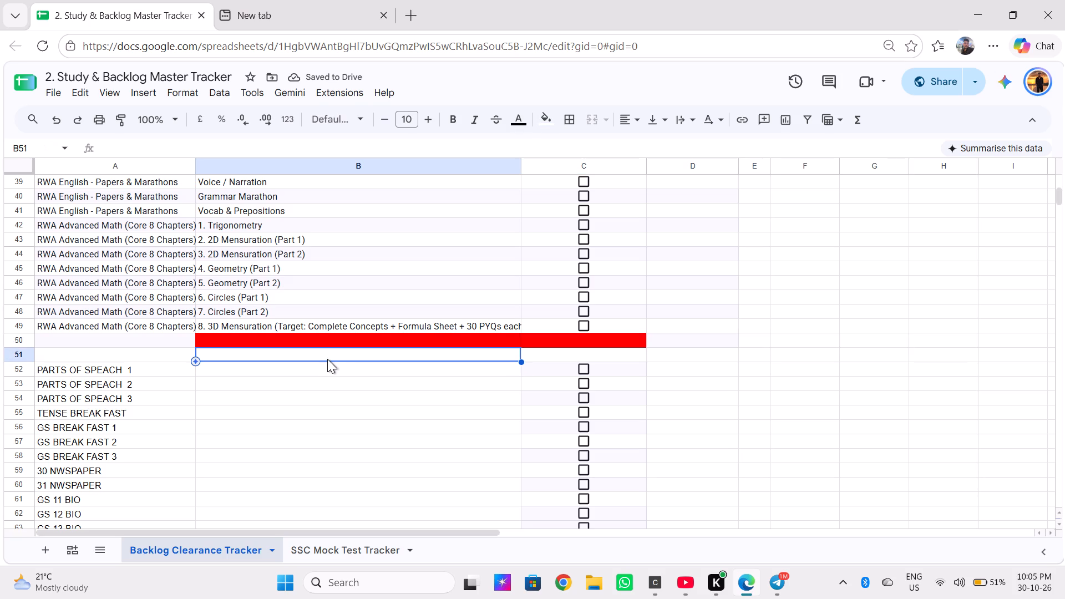
{"action": "left_click", "coordinate": [542, 114]}
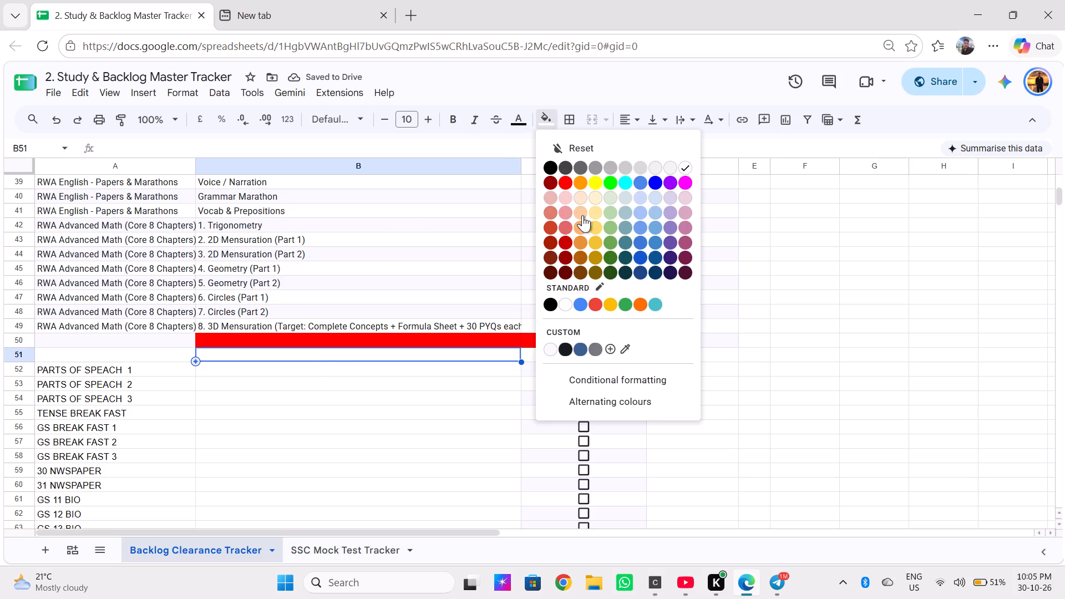
{"action": "left_click", "coordinate": [683, 169]}
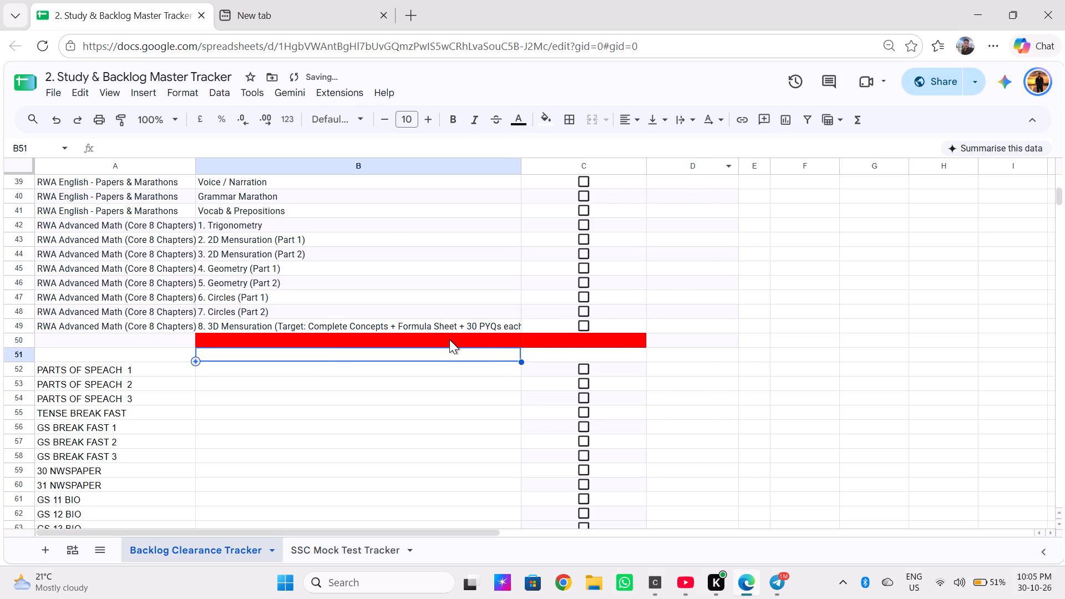
{"action": "left_click", "coordinate": [449, 339]}
{"action": "left_click", "coordinate": [545, 125]}
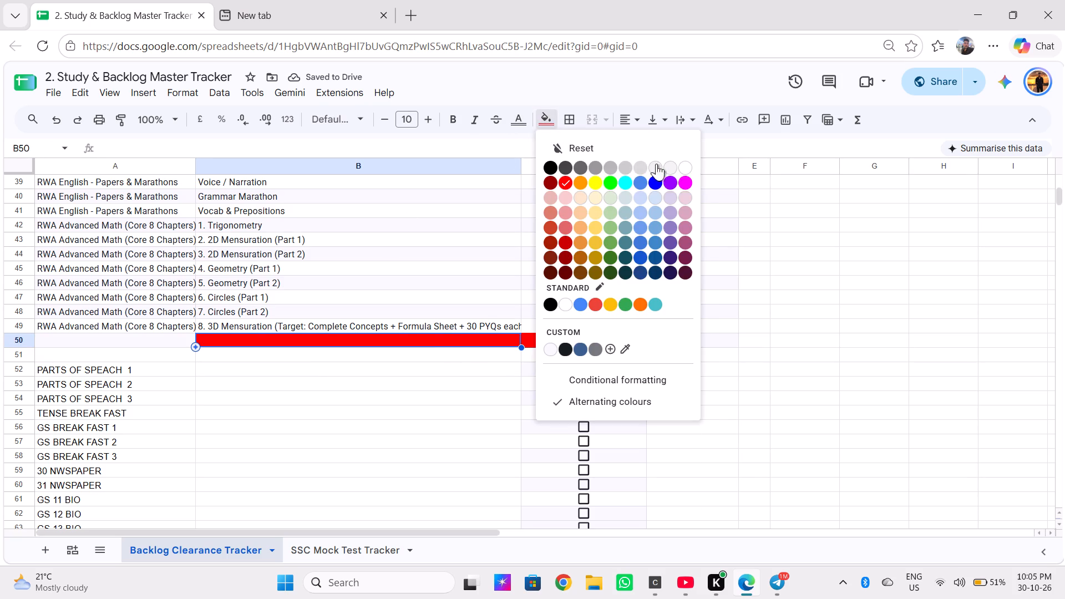
{"action": "left_click", "coordinate": [685, 163]}
{"action": "left_click", "coordinate": [582, 335]}
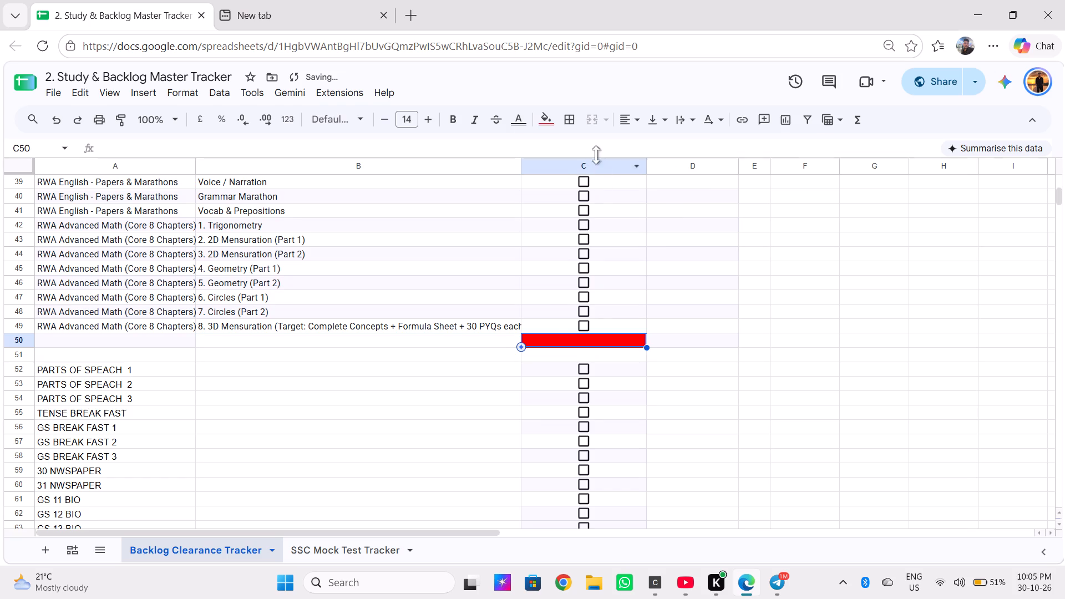
{"action": "left_click", "coordinate": [554, 122]}
{"action": "left_click", "coordinate": [686, 168]}
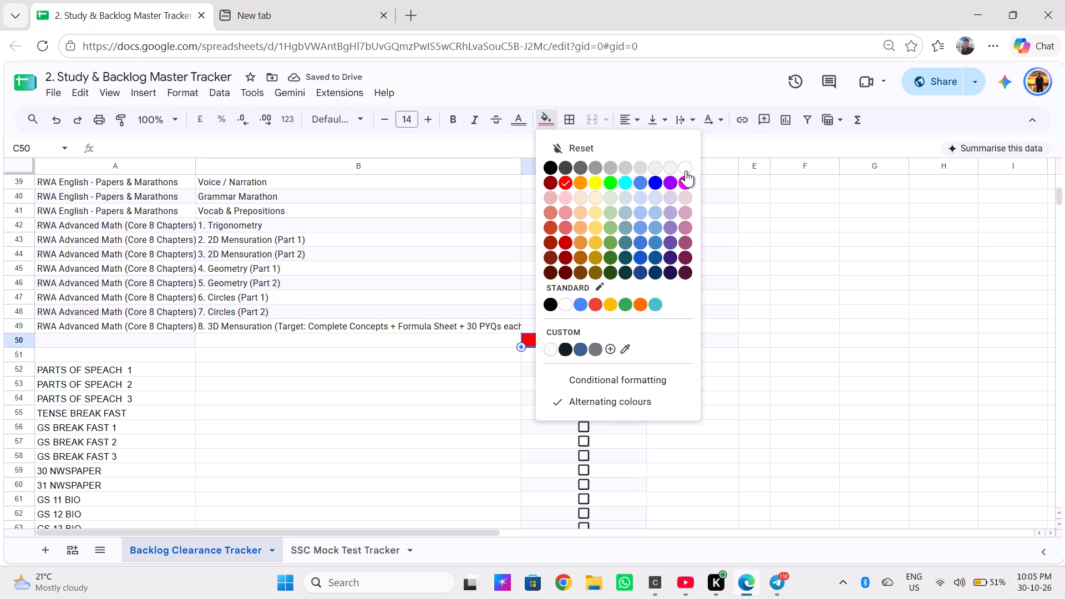
{"action": "left_click", "coordinate": [687, 337]}
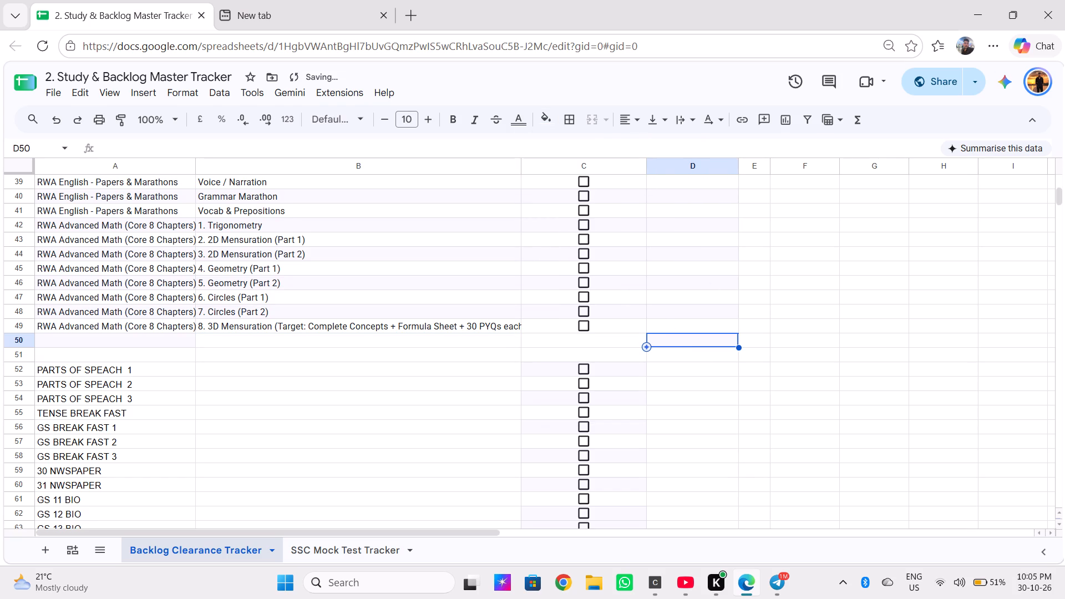
{"action": "left_click", "coordinate": [547, 120]}
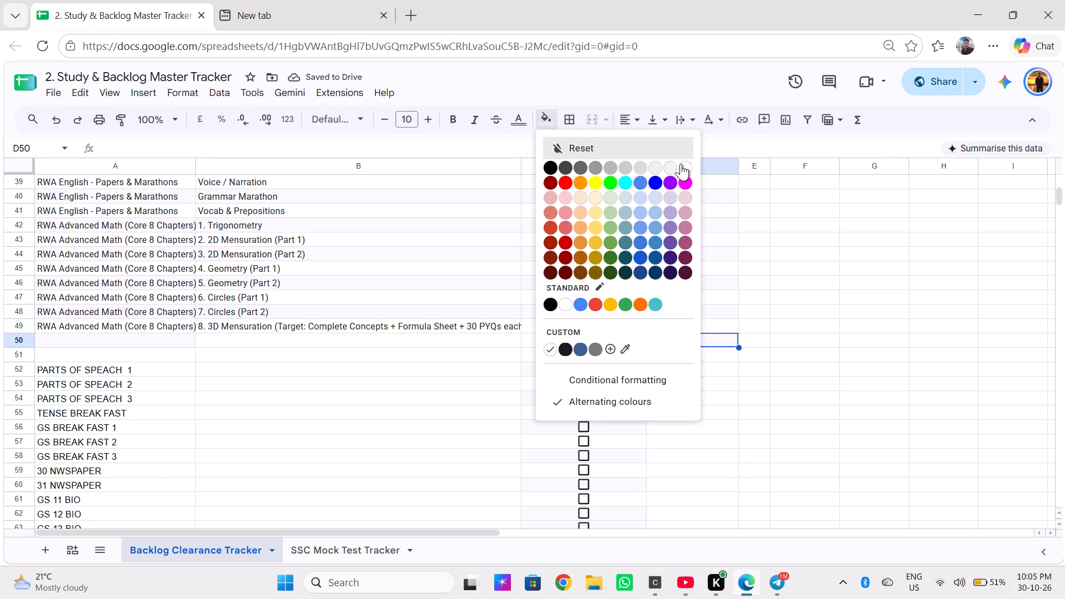
{"action": "left_click", "coordinate": [681, 164]}
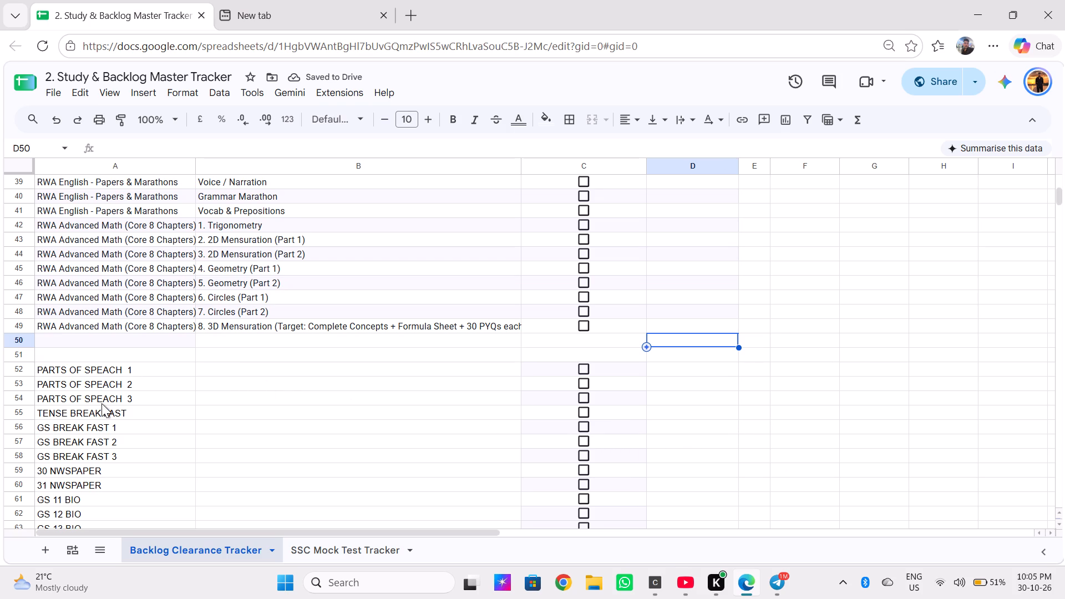
Copy the PARTS OF SPEACH 1 to 3 entries in A52:A54 and paste them starting at A50.
{"action": "left_click", "coordinate": [238, 387]}
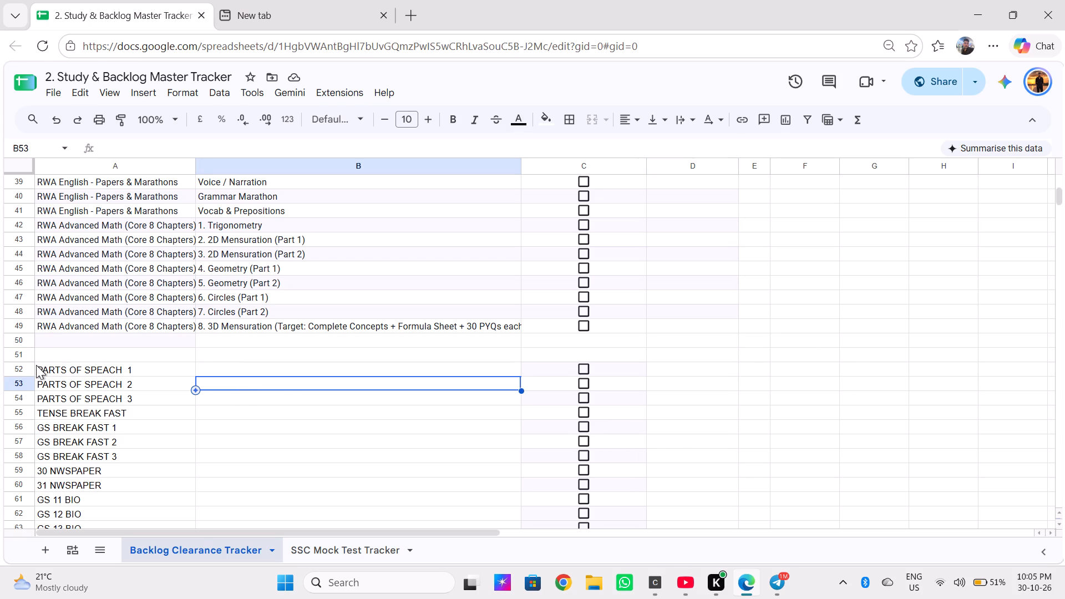
{"action": "left_click_drag", "start_coordinate": [36, 366], "coordinate": [149, 405]}
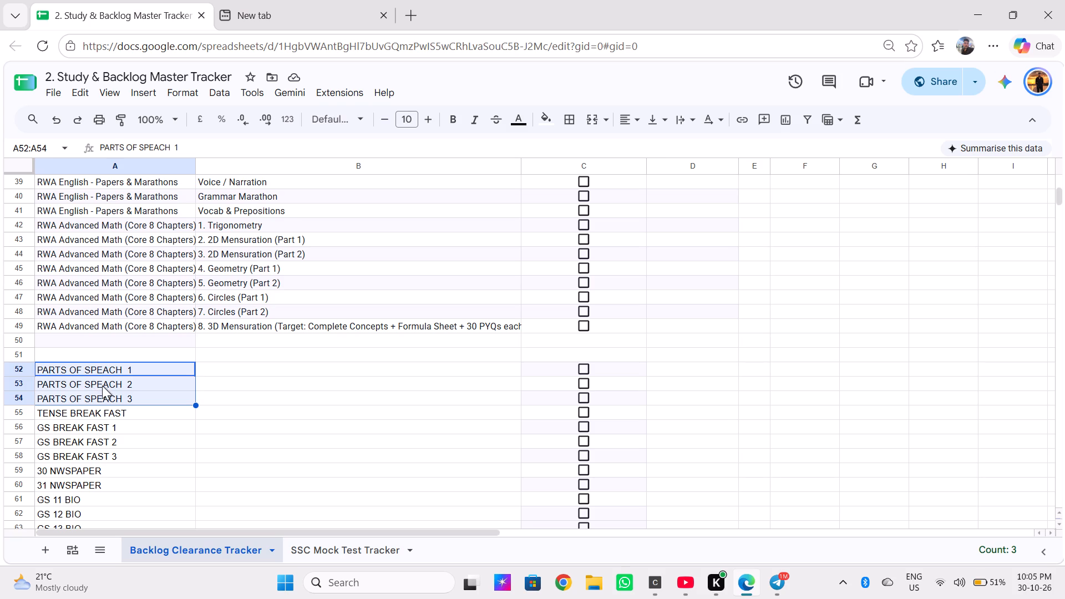
{"action": "left_click_drag", "start_coordinate": [102, 385], "coordinate": [109, 369]}
{"action": "left_click", "coordinate": [105, 365]}
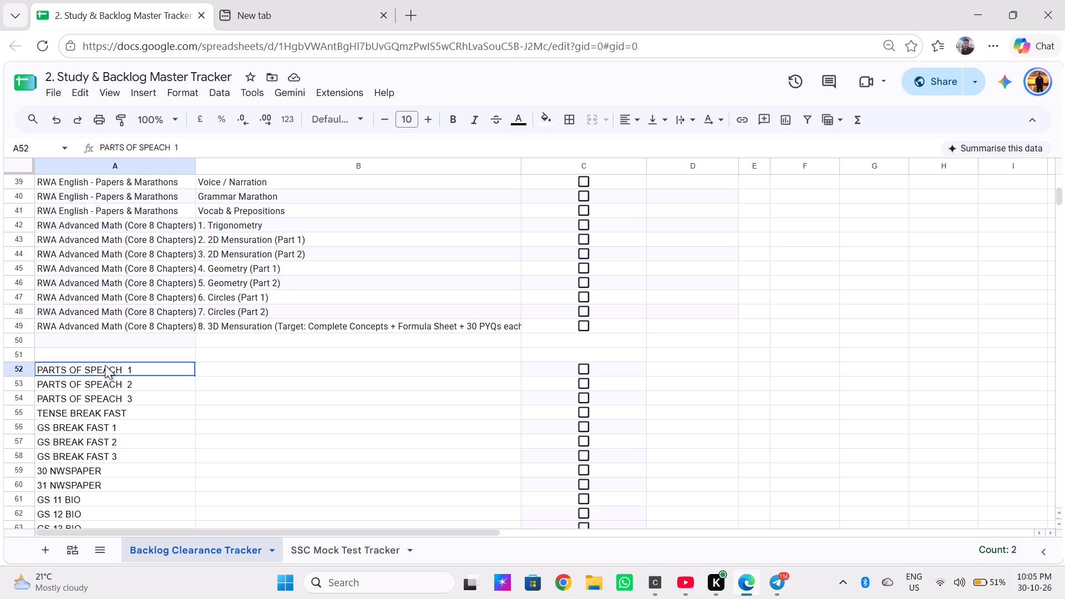
{"action": "left_click_drag", "start_coordinate": [39, 365], "coordinate": [115, 375]}
{"action": "left_click", "coordinate": [69, 377]}
{"action": "left_click", "coordinate": [43, 364]}
{"action": "left_click", "coordinate": [215, 419]}
{"action": "left_click", "coordinate": [68, 363]}
{"action": "left_click", "coordinate": [63, 365]}
{"action": "left_click_drag", "start_coordinate": [53, 365], "coordinate": [134, 402]}
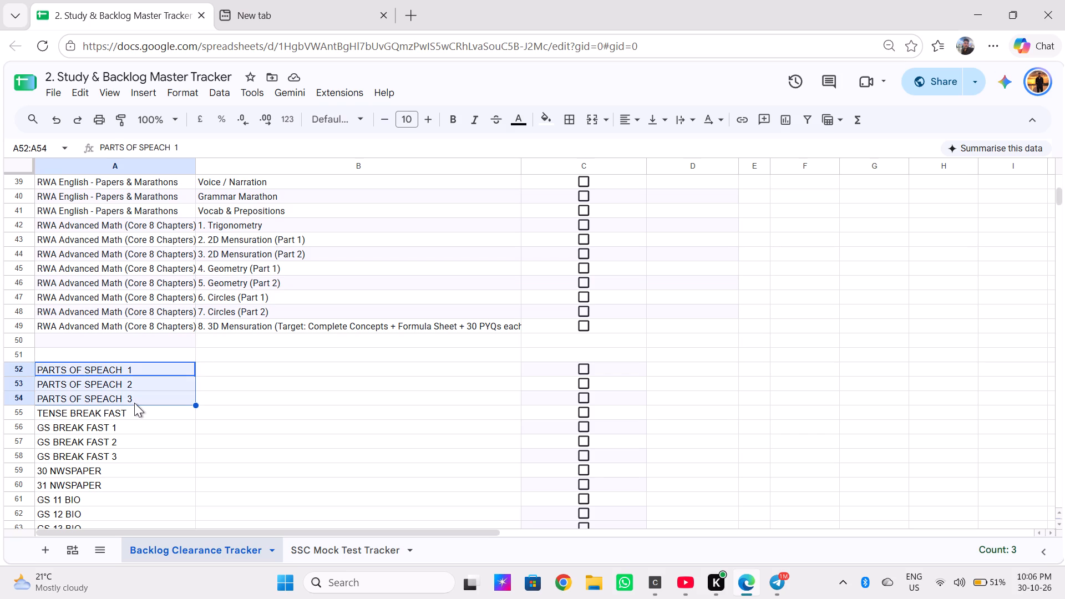
{"action": "key", "text": "ctrl+c"}
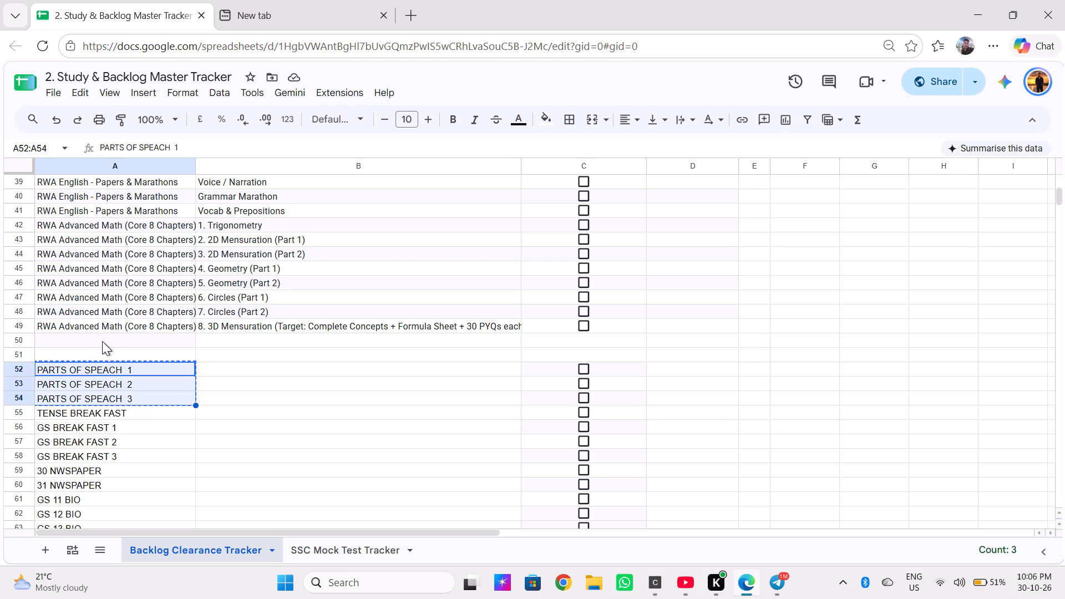
{"action": "left_click", "coordinate": [103, 341]}
{"action": "key", "text": "ctrl+v"}
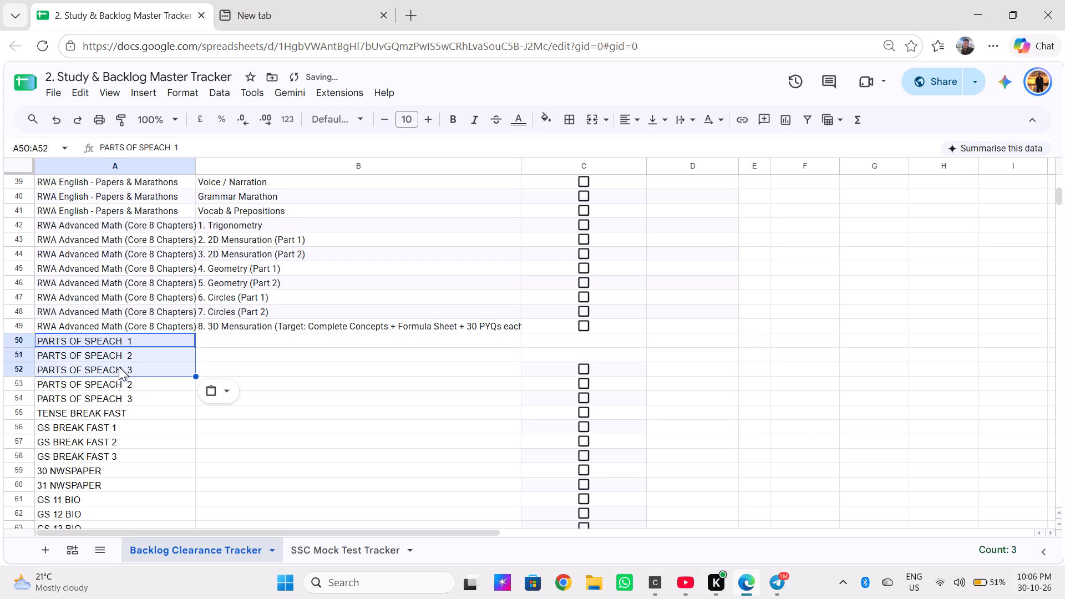
Delete the duplicate PARTS OF SPEACH 2 and 3 entries from A53:A54.
{"action": "left_click_drag", "start_coordinate": [155, 380], "coordinate": [155, 389]}
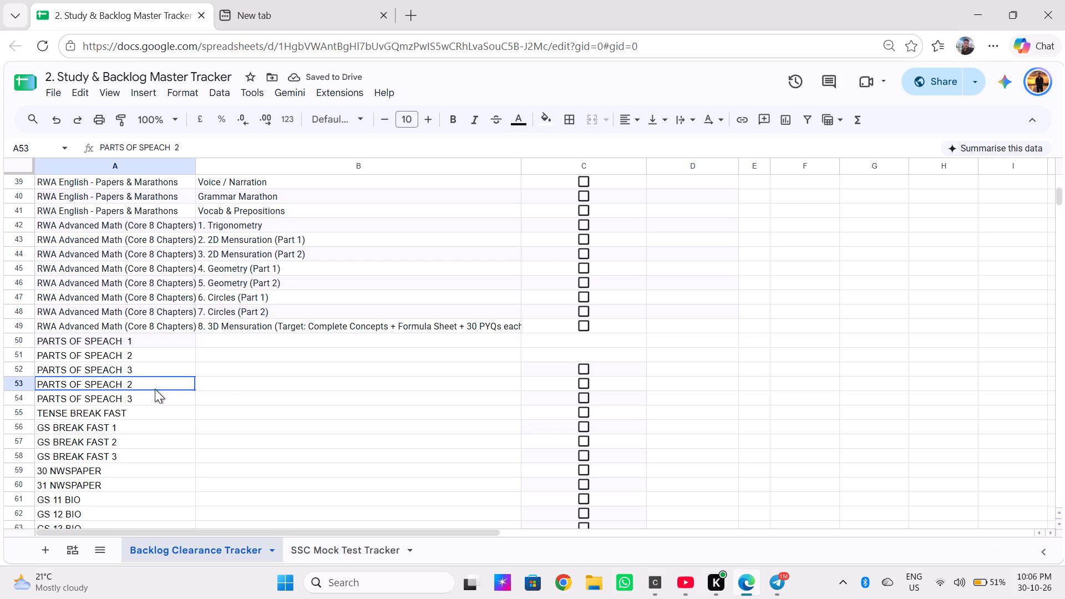
{"action": "left_click_drag", "start_coordinate": [155, 389], "coordinate": [155, 400]}
{"action": "key", "text": "BackSpace"}
Extend the PARTS OF SPEACH series from A52 into A53 and edit the new entry to read PARTS OF SPEACH 4 YAA PRACTICE.
{"action": "left_click", "coordinate": [57, 371]}
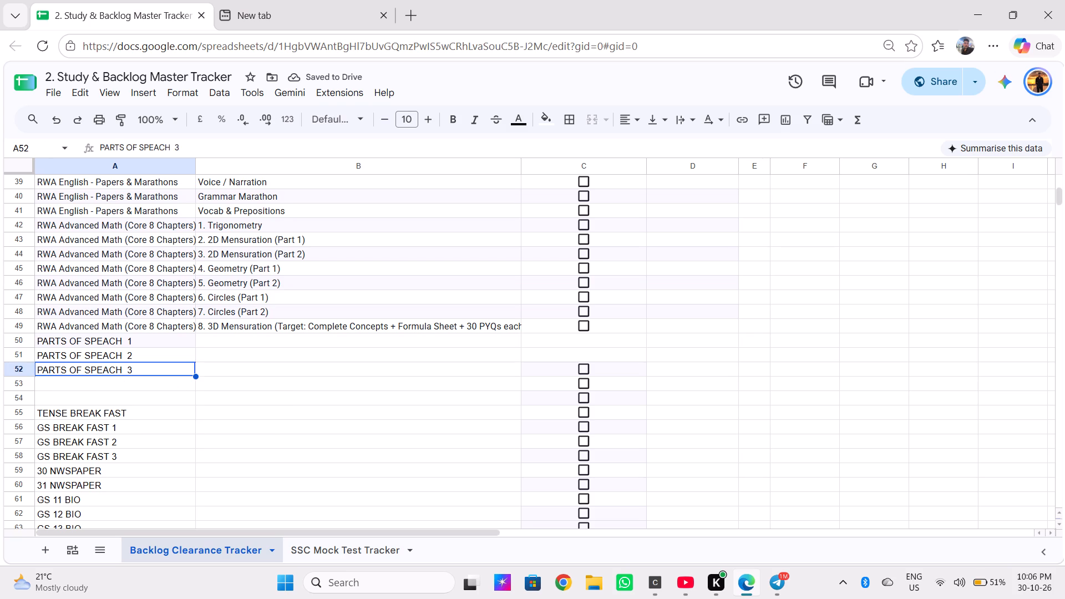
{"action": "left_click_drag", "start_coordinate": [194, 377], "coordinate": [194, 380]}
{"action": "left_click_drag", "start_coordinate": [194, 380], "coordinate": [194, 386]}
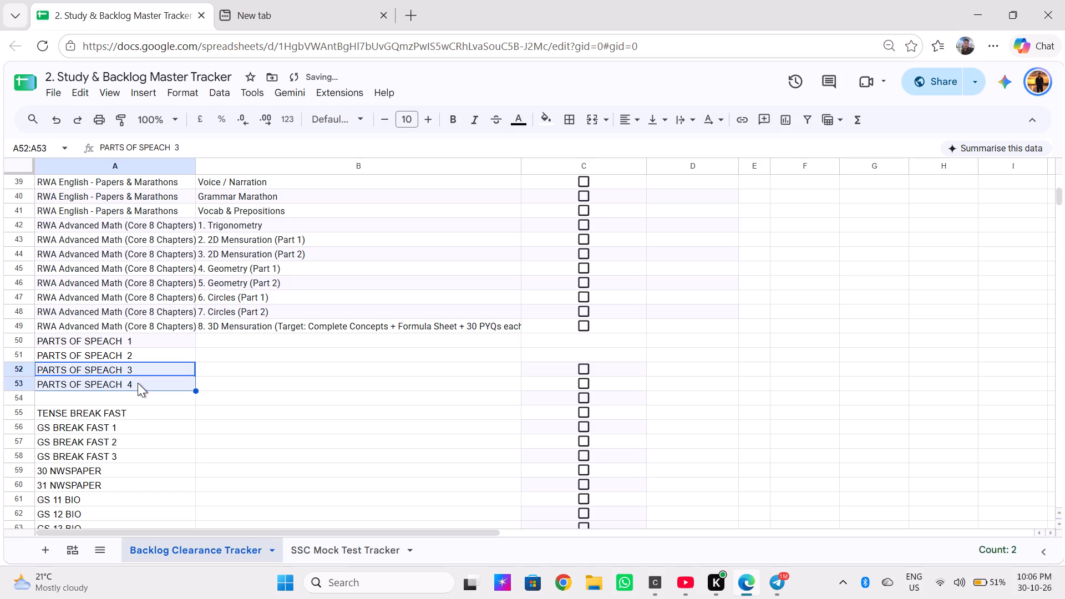
{"action": "left_click", "coordinate": [138, 383]}
{"action": "double_click", "coordinate": [138, 383]}
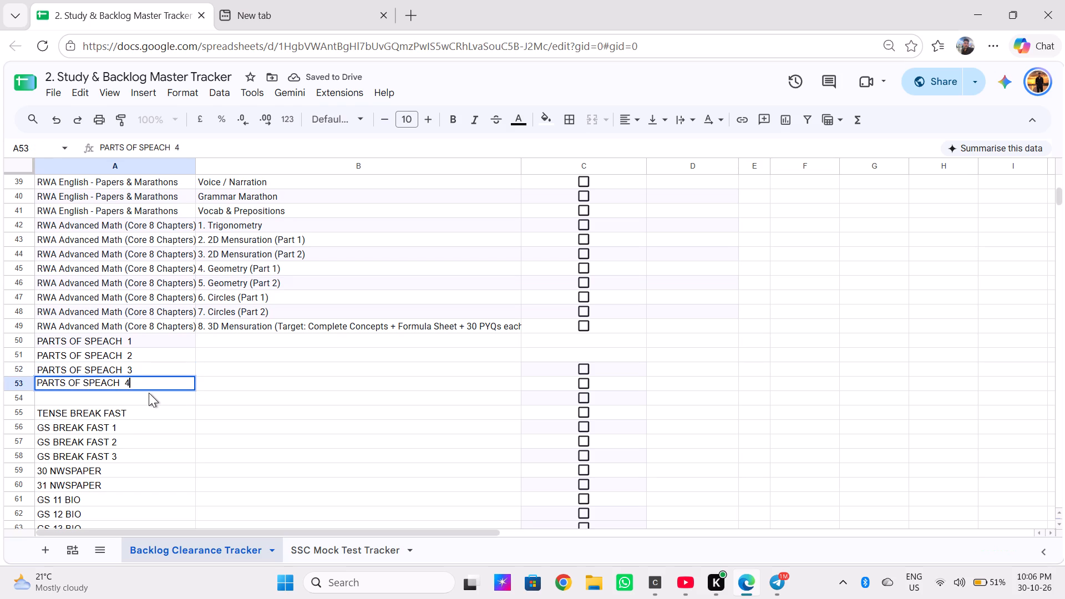
{"action": "key", "text": "space"}
{"action": "type", "text": "YAA"}
{"action": "key", "text": "space"}
{"action": "type", "text": "PRA"}
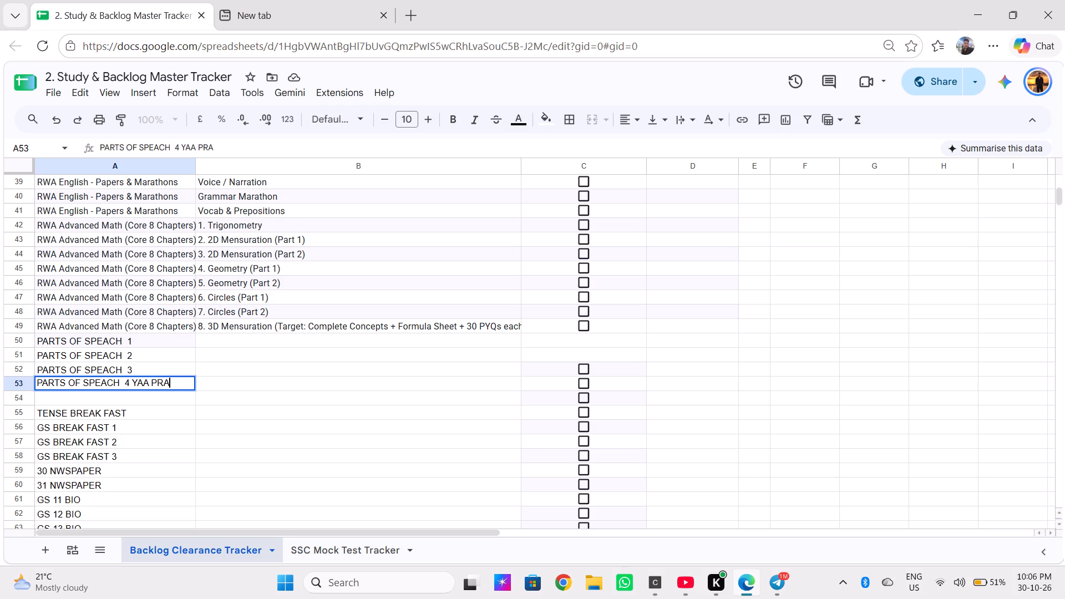
{"action": "type", "text": "CTICE"}
{"action": "key", "text": "space"}
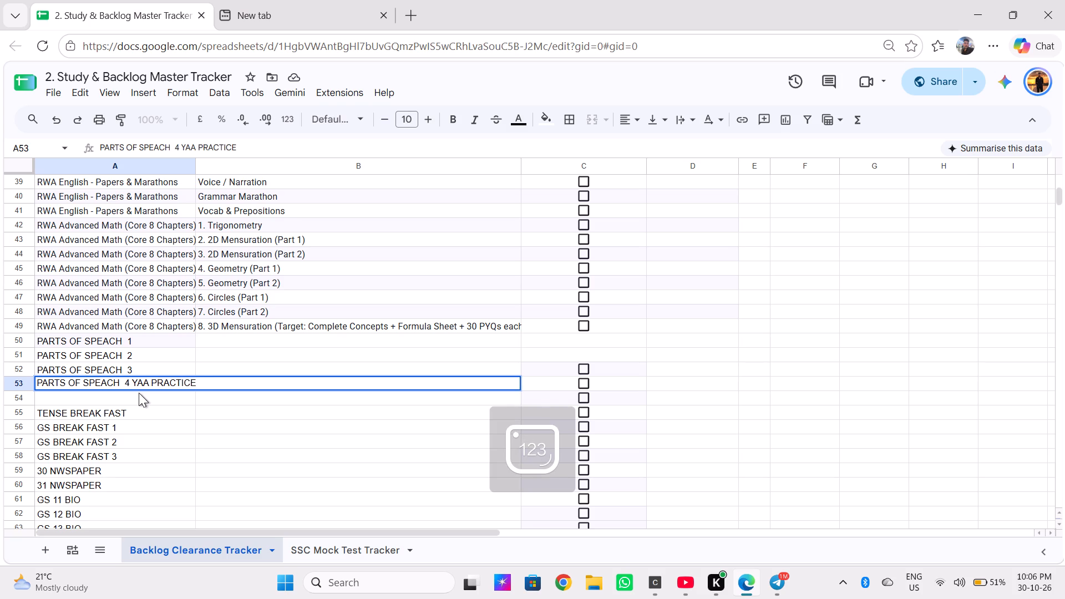
{"action": "left_click", "coordinate": [139, 393]}
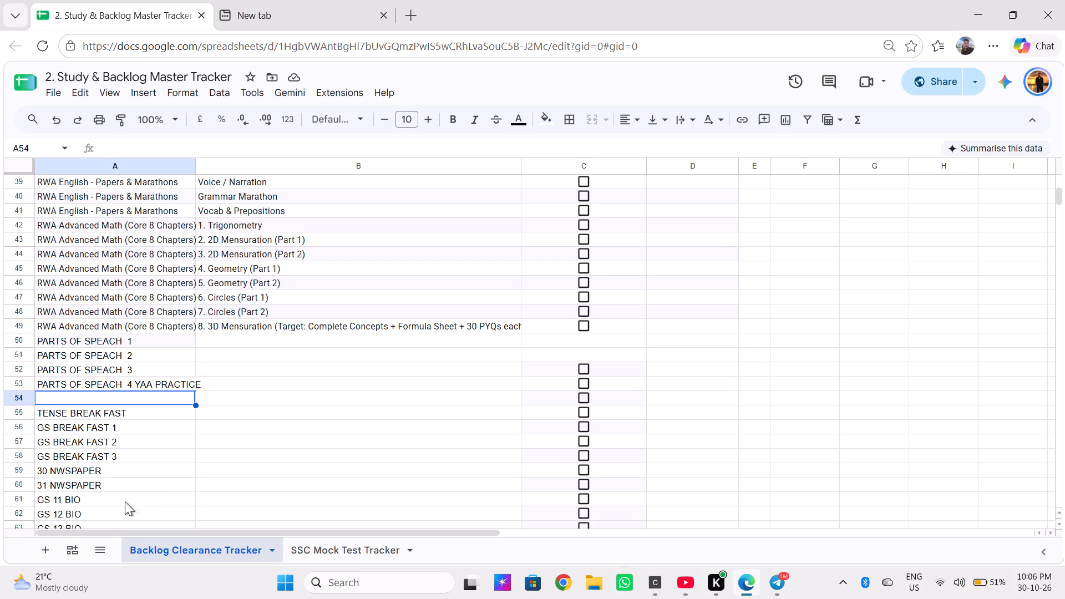
{"action": "left_click", "coordinate": [284, 432]}
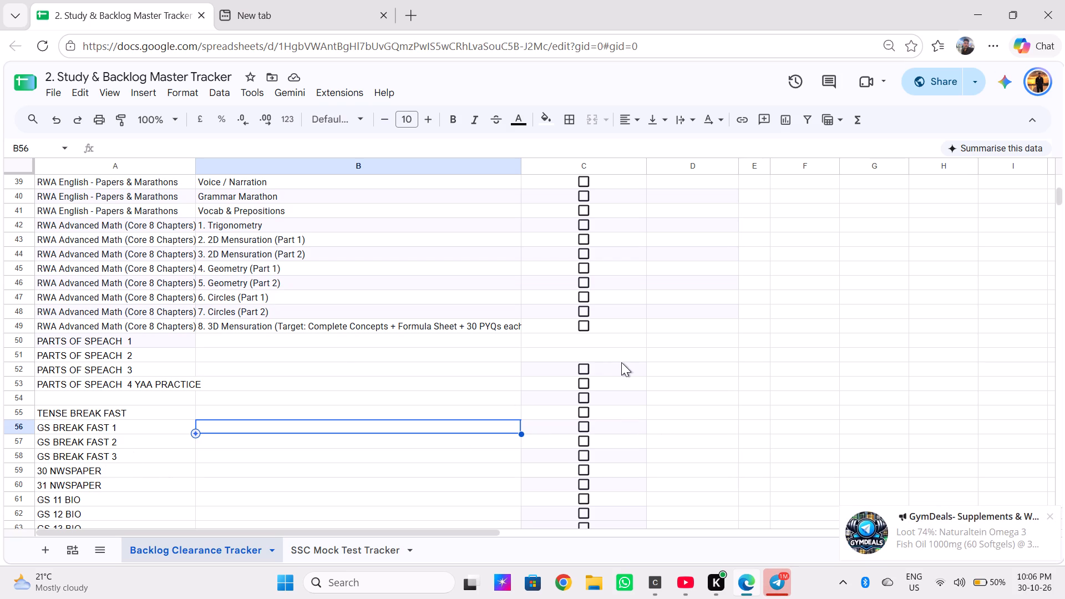
Copy the checkboxes in C46:C49 and paste them starting at C50, beside the PARTS OF SPEACH entries.
{"action": "left_click", "coordinate": [537, 283]}
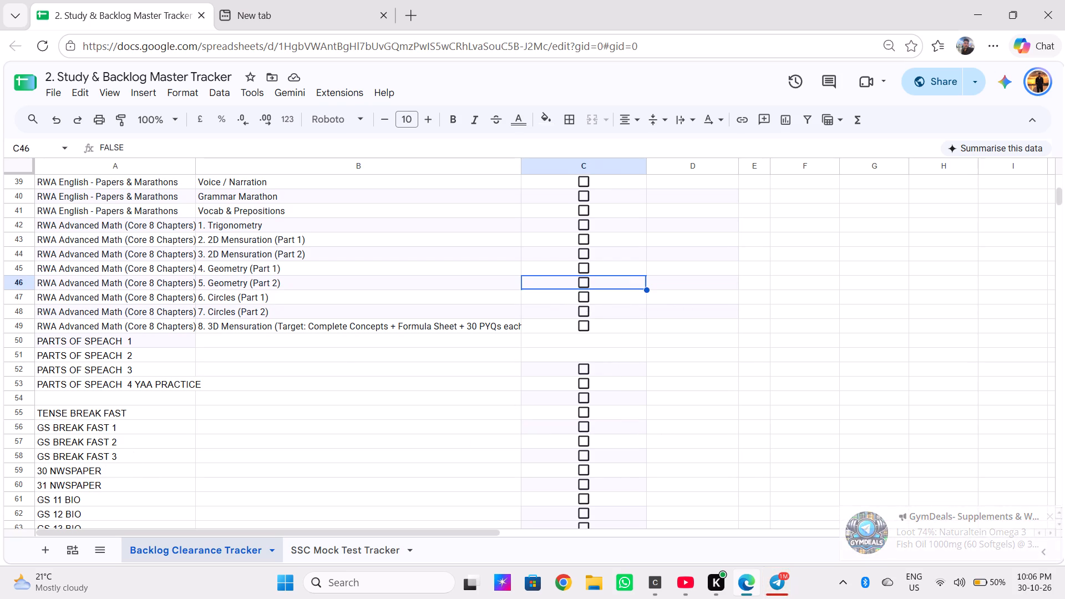
{"action": "left_click_drag", "start_coordinate": [649, 289], "coordinate": [650, 317]}
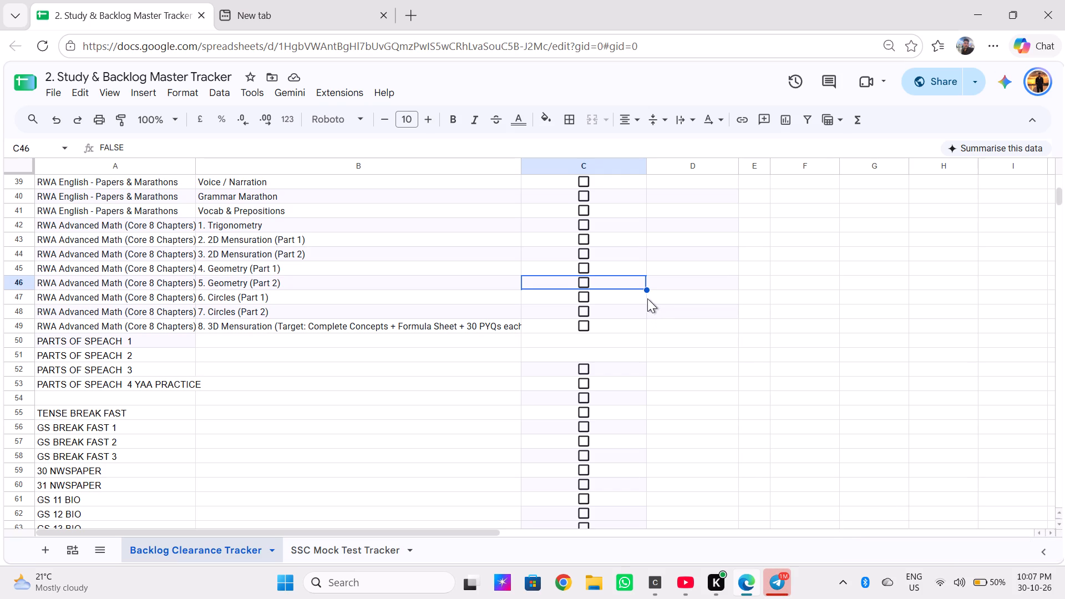
{"action": "left_click", "coordinate": [646, 293]}
{"action": "left_click_drag", "start_coordinate": [646, 288], "coordinate": [647, 308]}
{"action": "left_click_drag", "start_coordinate": [647, 308], "coordinate": [648, 322]}
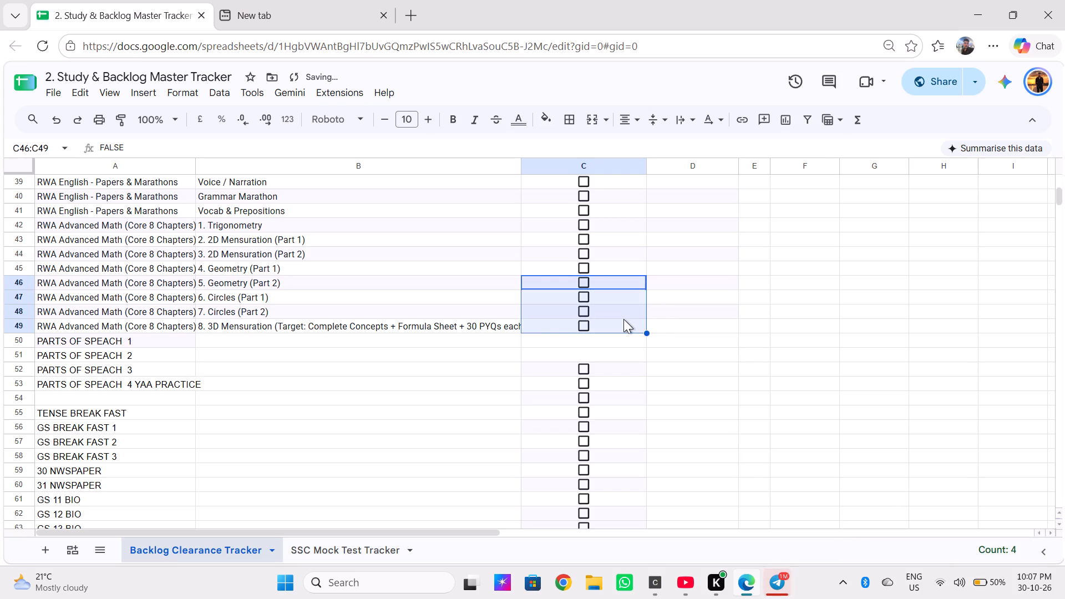
{"action": "key", "text": "ctrl+c"}
{"action": "left_click", "coordinate": [595, 346]}
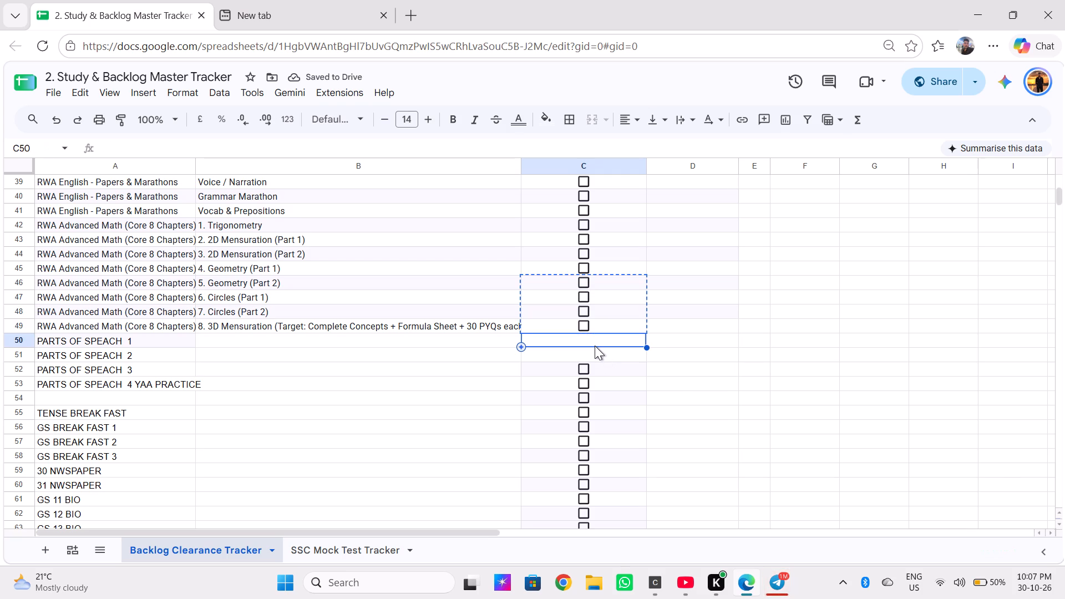
{"action": "key", "text": "ctrl+v"}
{"action": "left_click", "coordinate": [741, 393]}
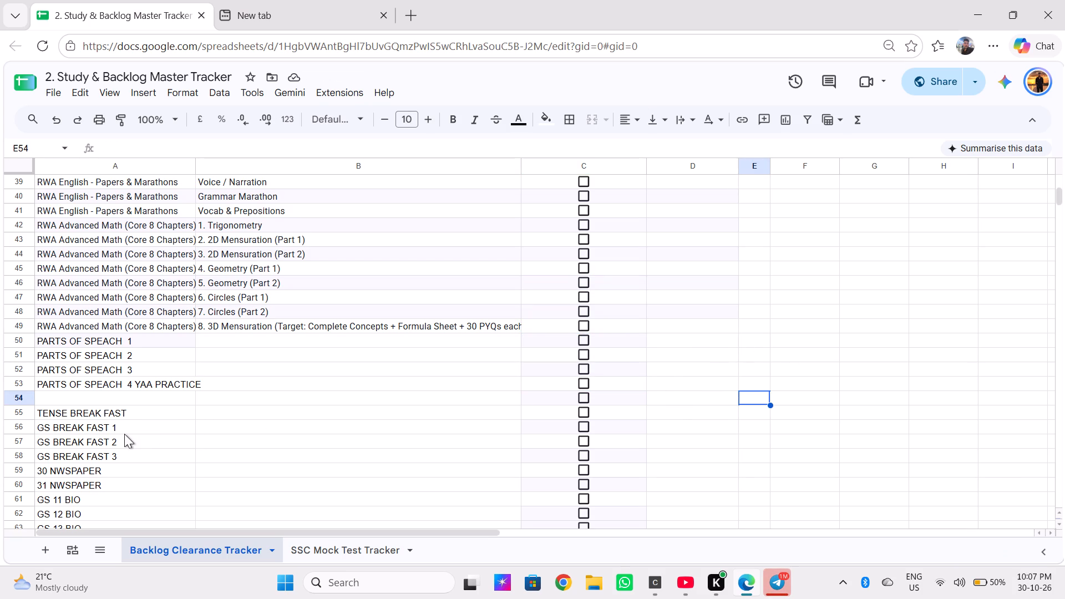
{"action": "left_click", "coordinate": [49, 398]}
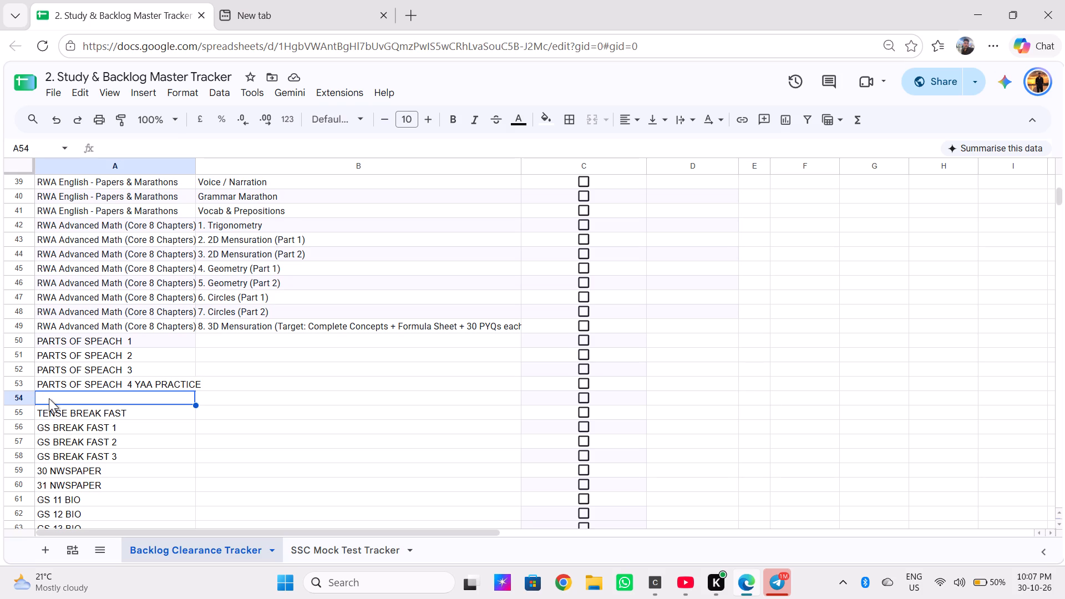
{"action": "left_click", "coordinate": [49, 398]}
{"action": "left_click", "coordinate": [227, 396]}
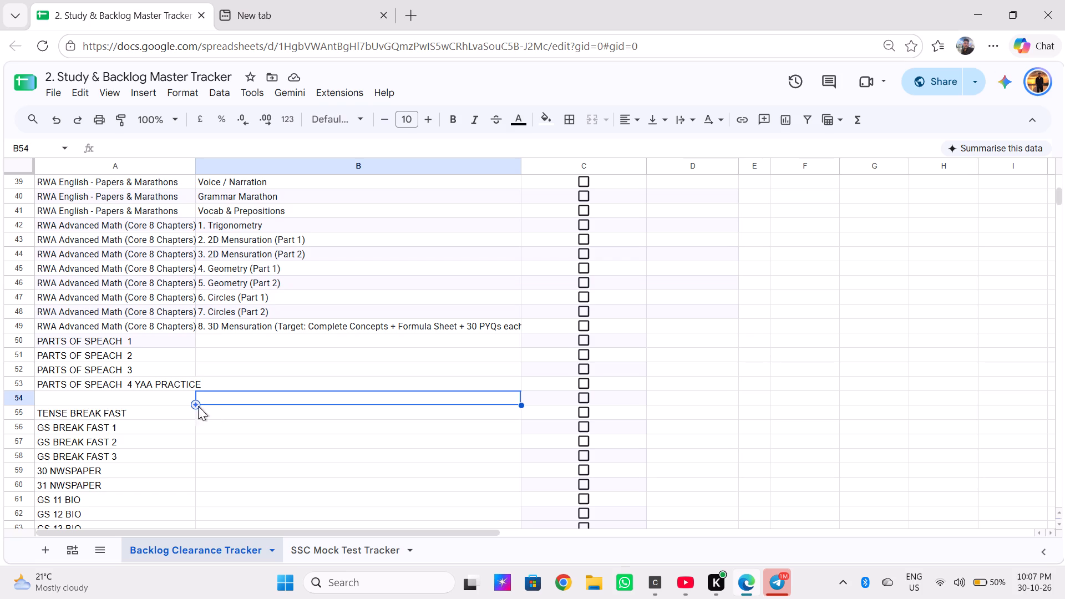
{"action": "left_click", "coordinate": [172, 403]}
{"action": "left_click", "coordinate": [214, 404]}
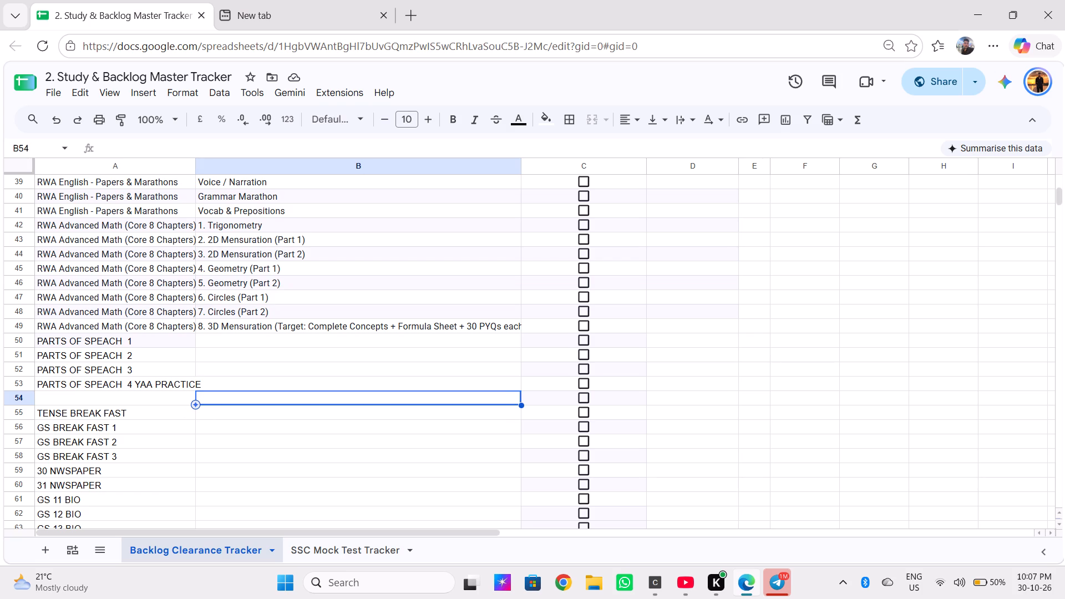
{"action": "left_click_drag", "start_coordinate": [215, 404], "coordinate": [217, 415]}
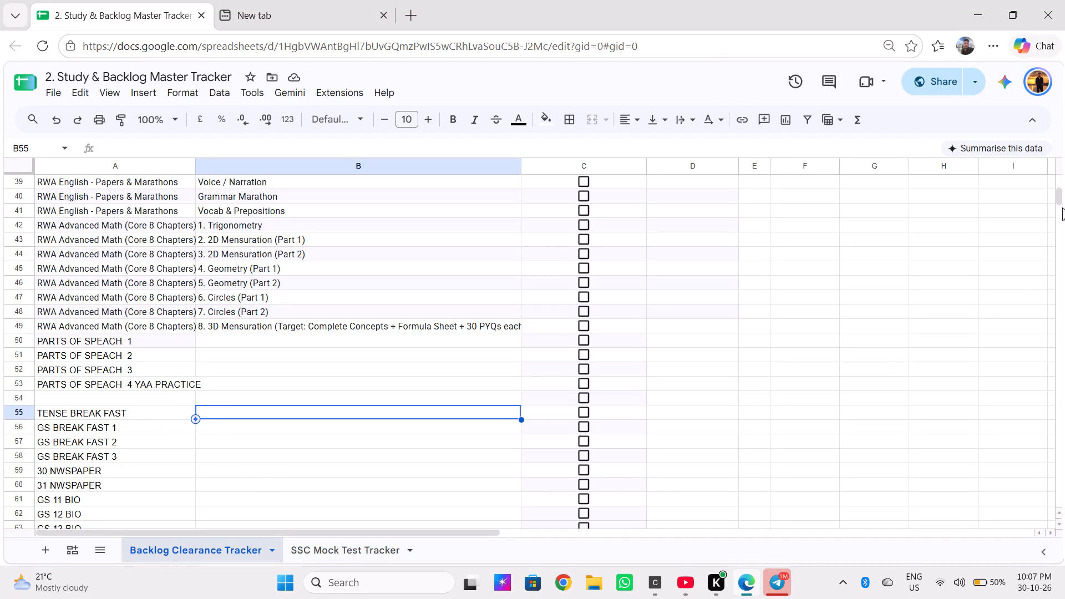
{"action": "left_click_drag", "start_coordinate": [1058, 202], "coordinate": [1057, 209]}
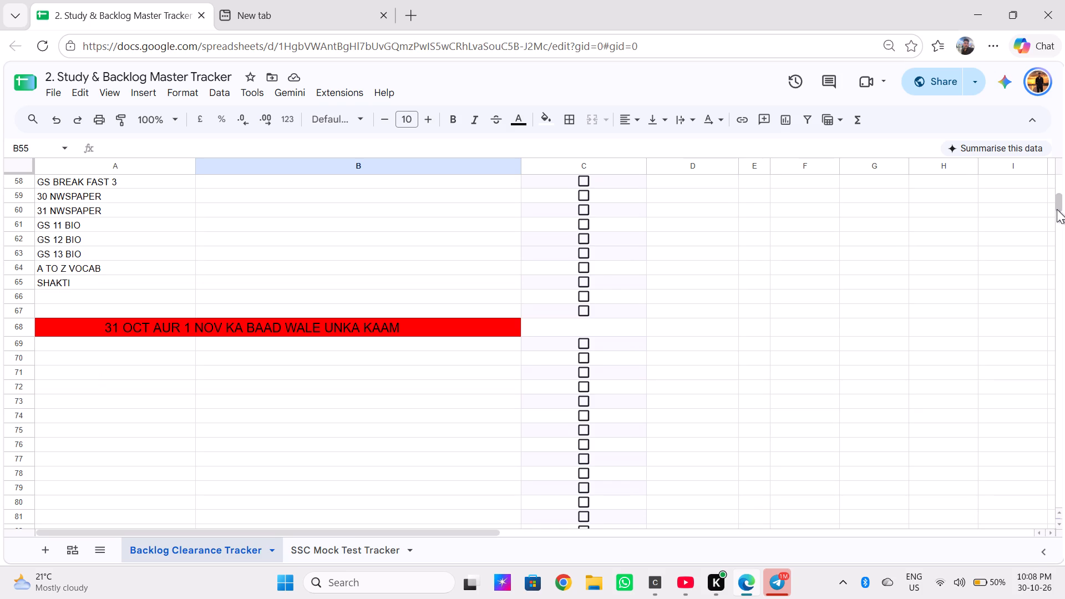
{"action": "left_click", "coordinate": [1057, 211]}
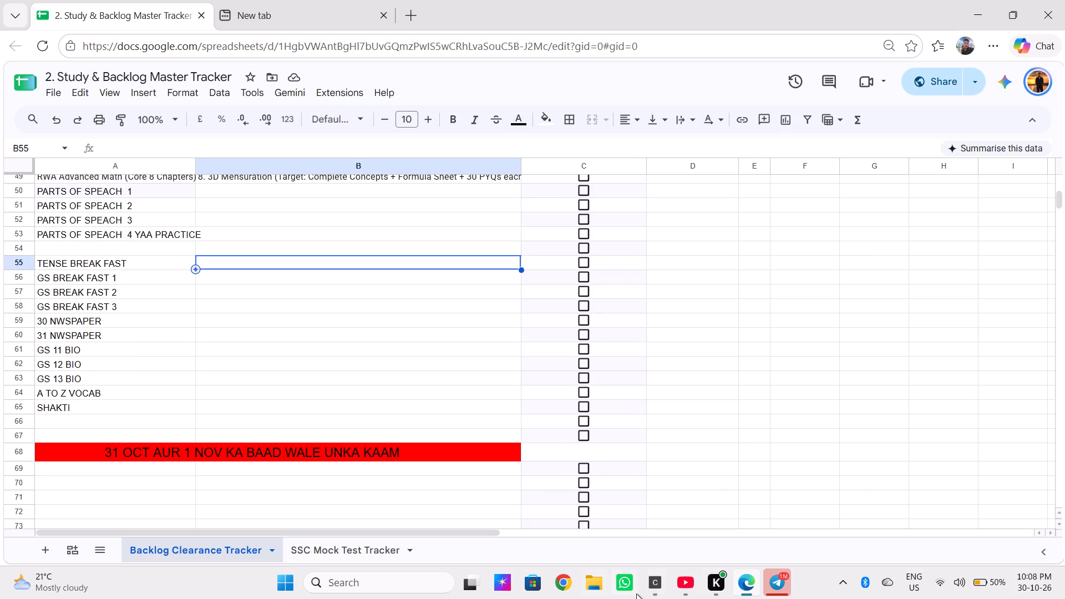
Switch to YouTube to check the RWA SSC EXAMS channel's latest live classes, and return to the tracker sheet.
{"action": "left_click", "coordinate": [686, 580]}
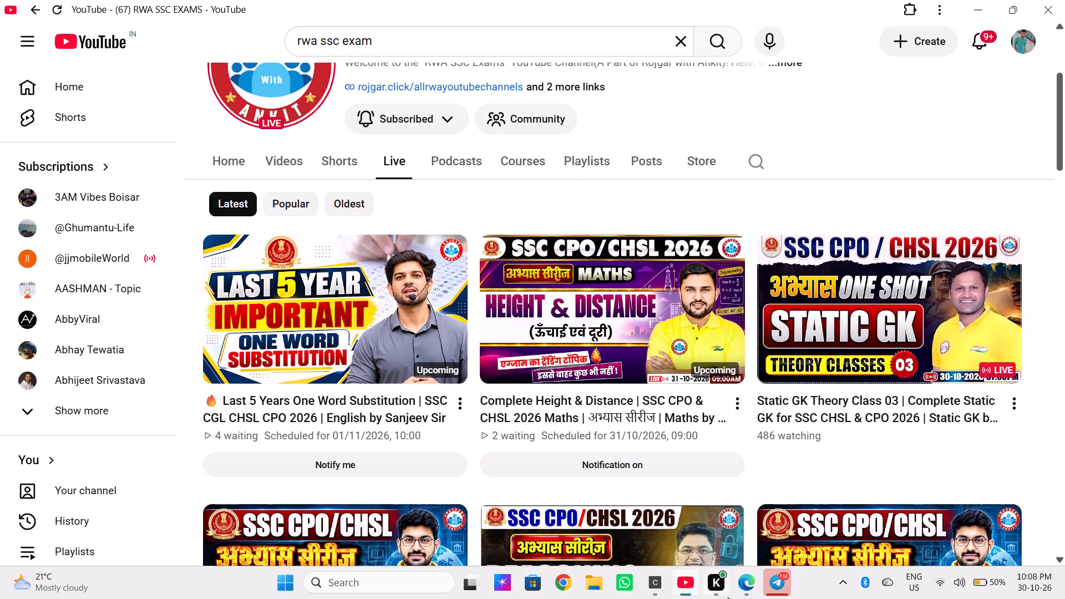
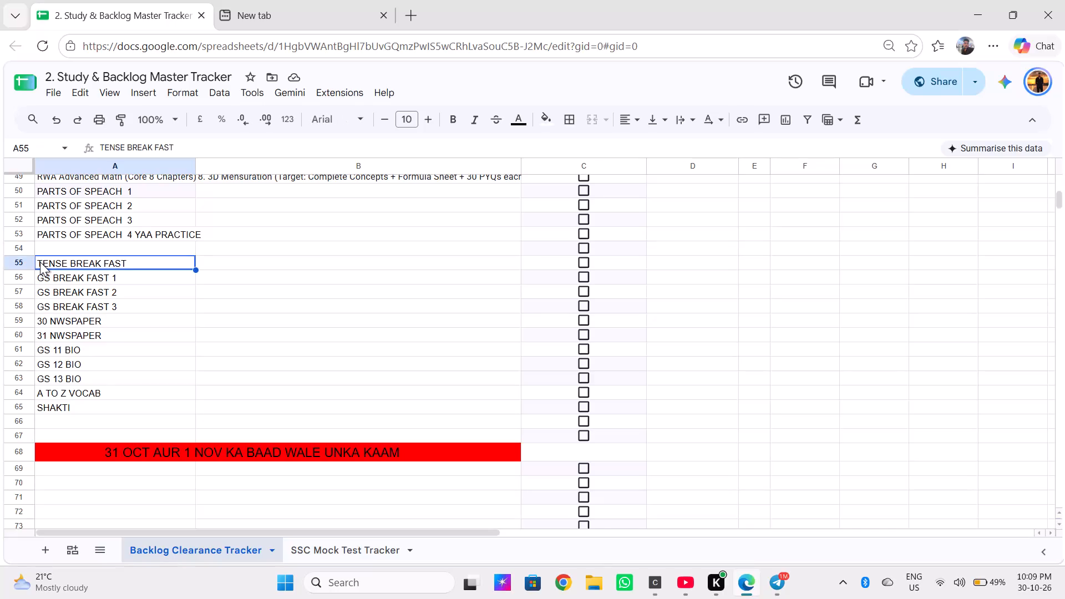
Copy the task entries from TENSE BREAK FAST through GS 13 BIO in A55:A63.
{"action": "left_click_drag", "start_coordinate": [40, 262], "coordinate": [60, 260]}
{"action": "left_click_drag", "start_coordinate": [60, 260], "coordinate": [72, 261]}
{"action": "left_click", "coordinate": [37, 264]}
{"action": "left_click_drag", "start_coordinate": [43, 259], "coordinate": [44, 260]}
{"action": "left_click_drag", "start_coordinate": [44, 260], "coordinate": [121, 394]}
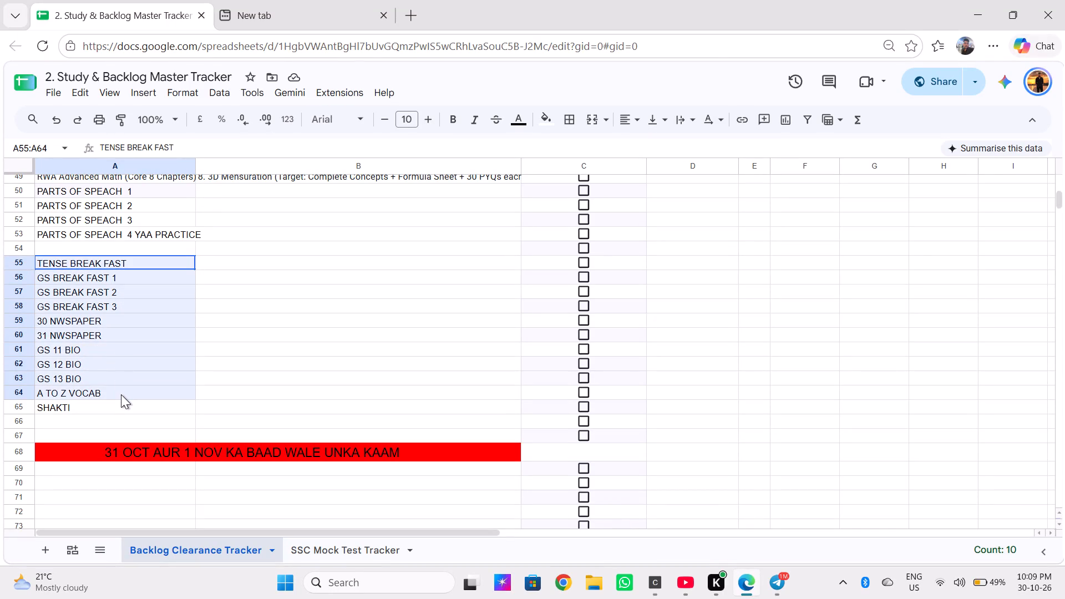
{"action": "left_click_drag", "start_coordinate": [121, 394], "coordinate": [123, 383]}
{"action": "key", "text": "ctrl+c"}
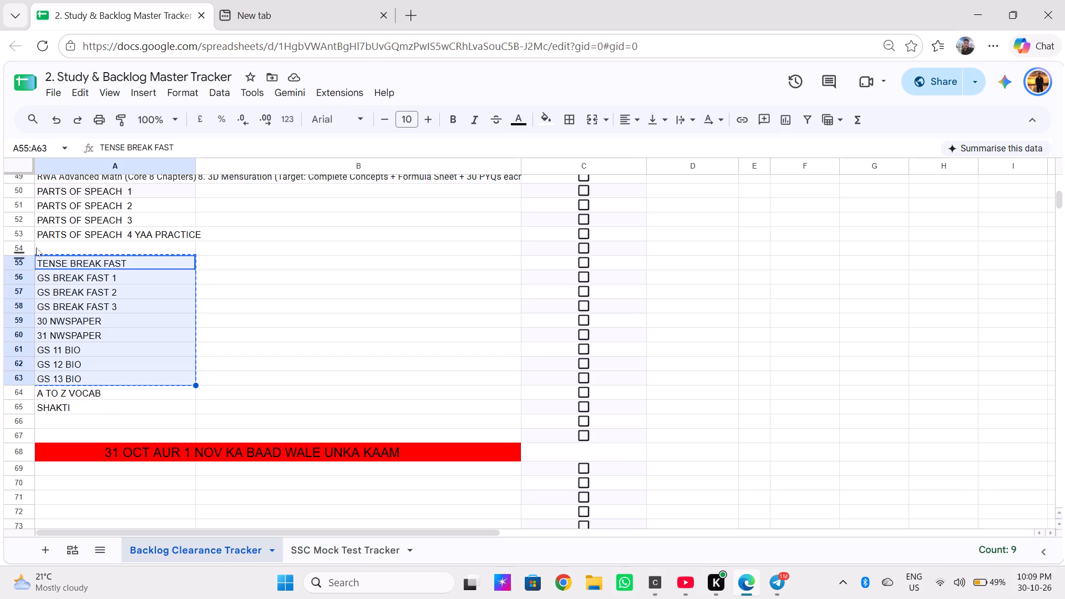
Move the copied entries from TENSE BREAK FAST to GS 13 BIO up one row, clearing A55:A63 and pasting them starting at A54.
{"action": "key", "text": "BackSpace"}
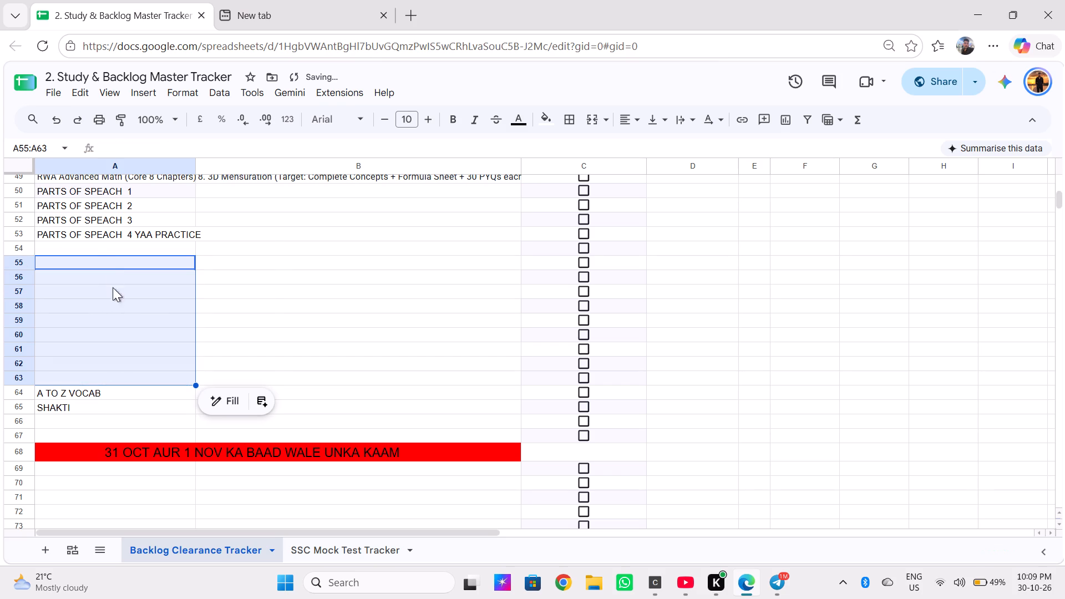
{"action": "left_click", "coordinate": [98, 251]}
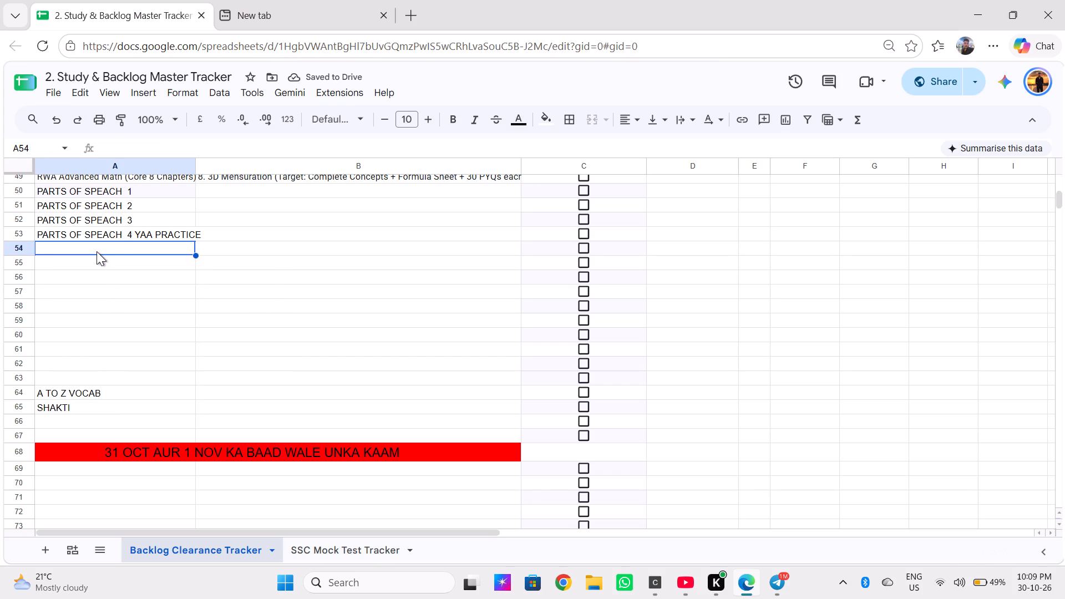
{"action": "key", "text": "ctrl+v"}
{"action": "left_click", "coordinate": [112, 377]}
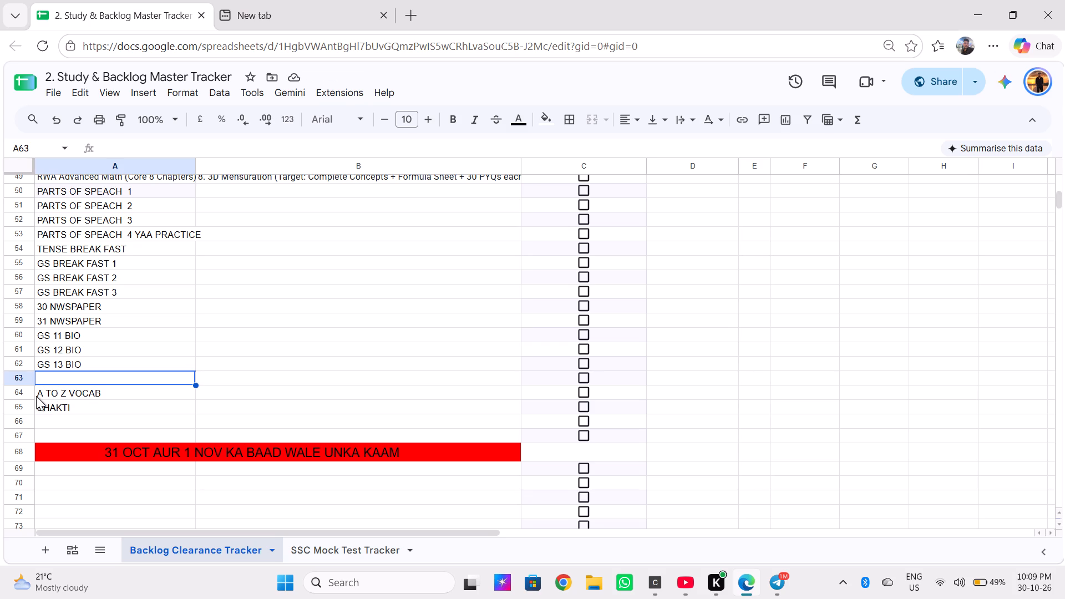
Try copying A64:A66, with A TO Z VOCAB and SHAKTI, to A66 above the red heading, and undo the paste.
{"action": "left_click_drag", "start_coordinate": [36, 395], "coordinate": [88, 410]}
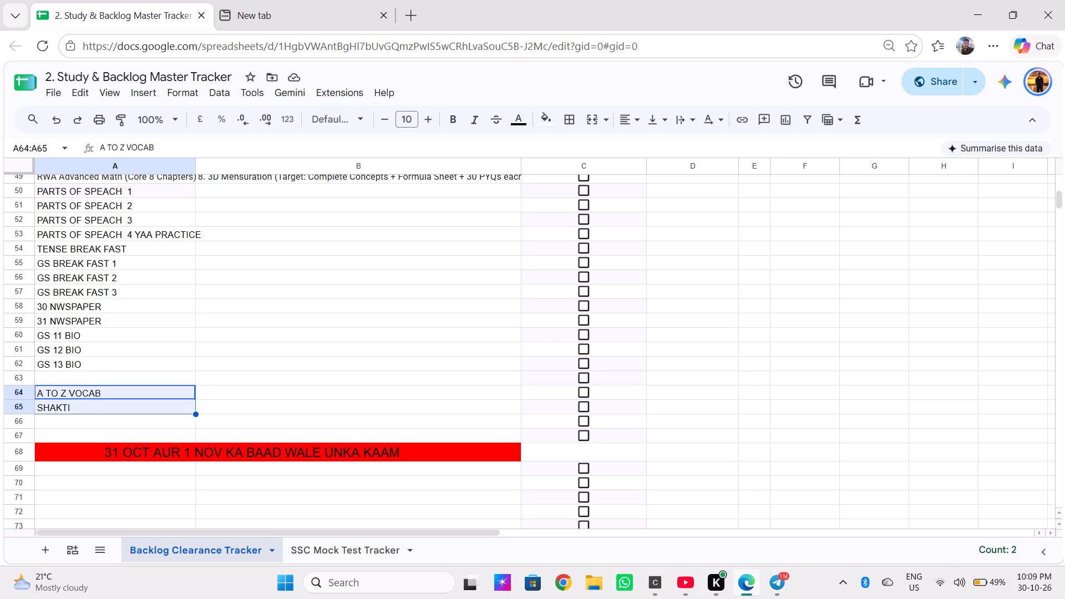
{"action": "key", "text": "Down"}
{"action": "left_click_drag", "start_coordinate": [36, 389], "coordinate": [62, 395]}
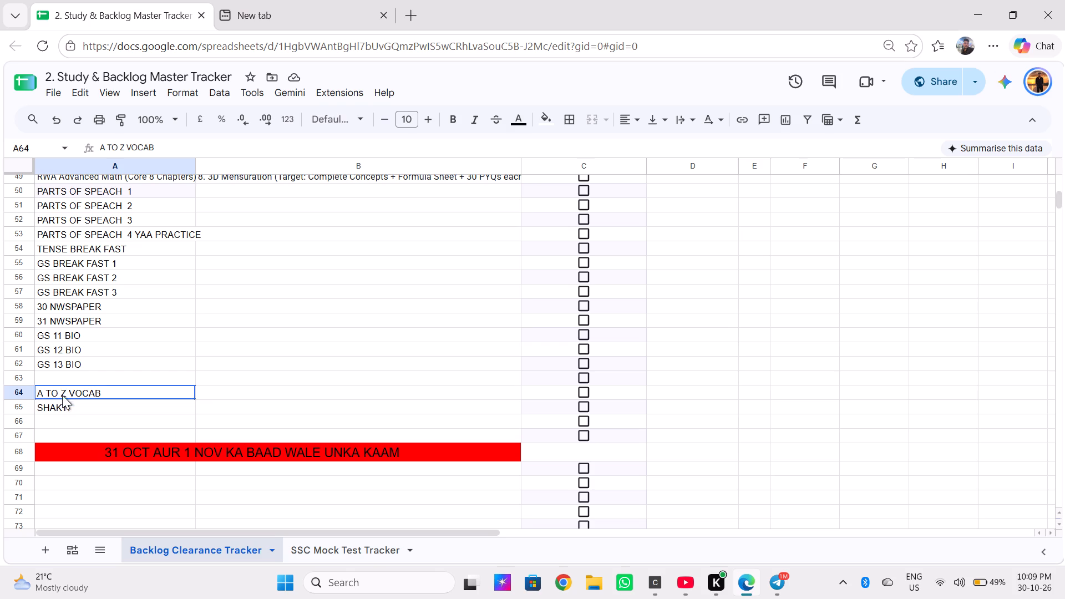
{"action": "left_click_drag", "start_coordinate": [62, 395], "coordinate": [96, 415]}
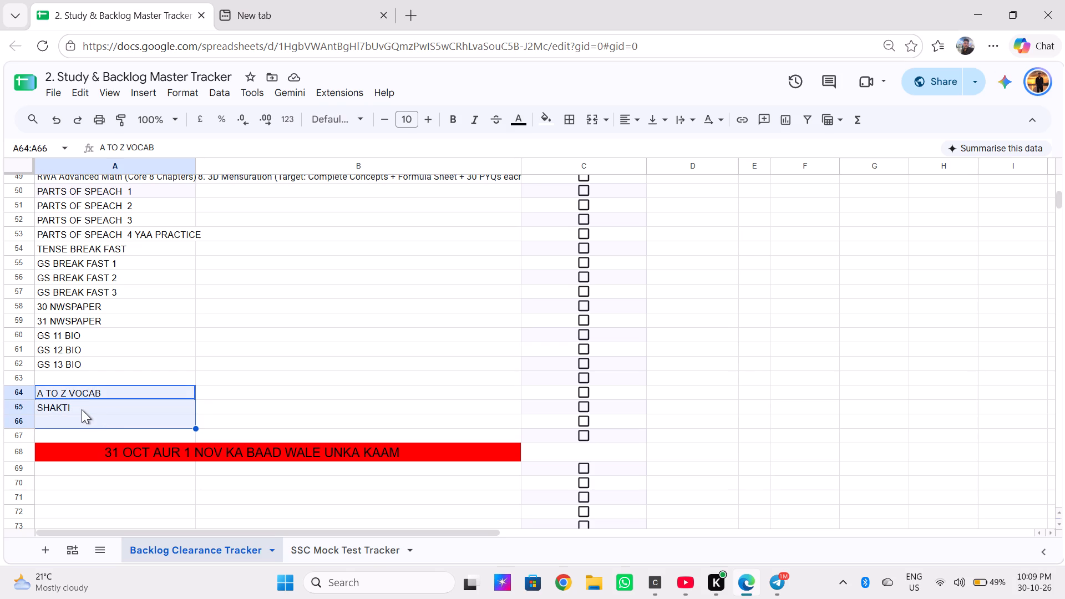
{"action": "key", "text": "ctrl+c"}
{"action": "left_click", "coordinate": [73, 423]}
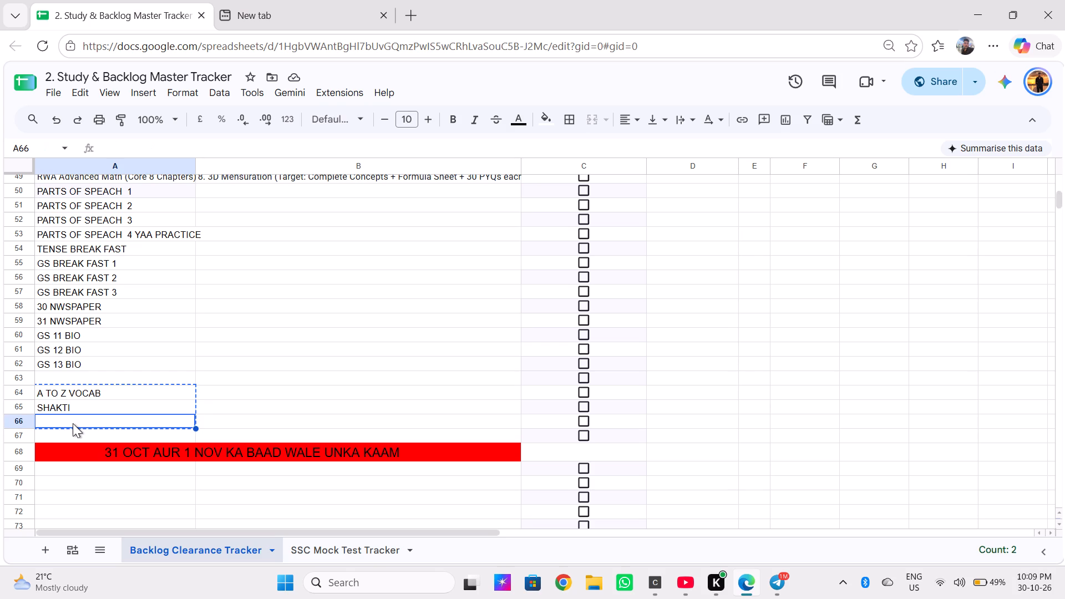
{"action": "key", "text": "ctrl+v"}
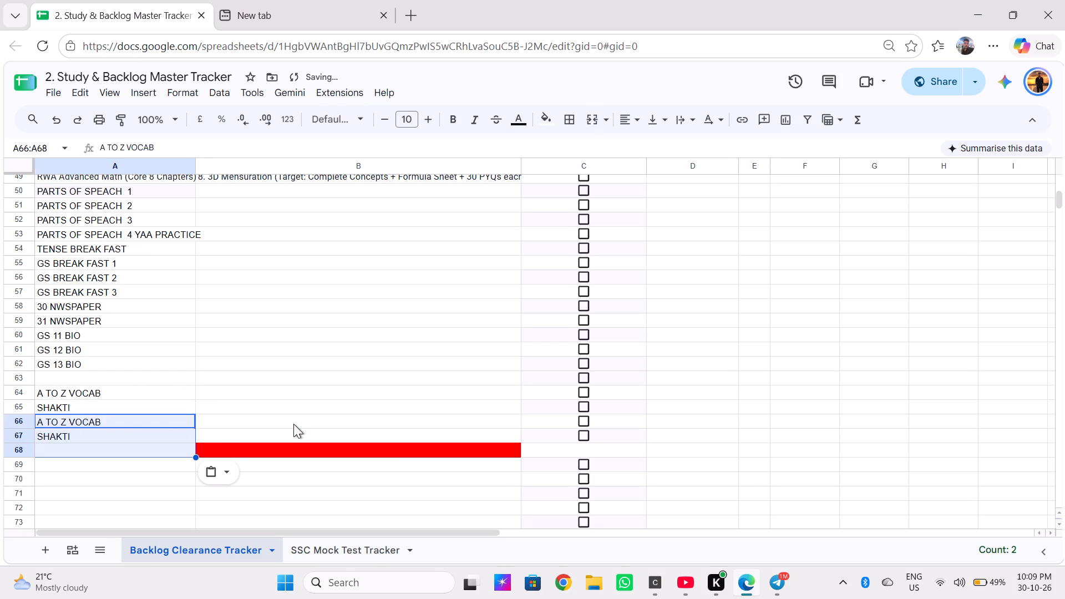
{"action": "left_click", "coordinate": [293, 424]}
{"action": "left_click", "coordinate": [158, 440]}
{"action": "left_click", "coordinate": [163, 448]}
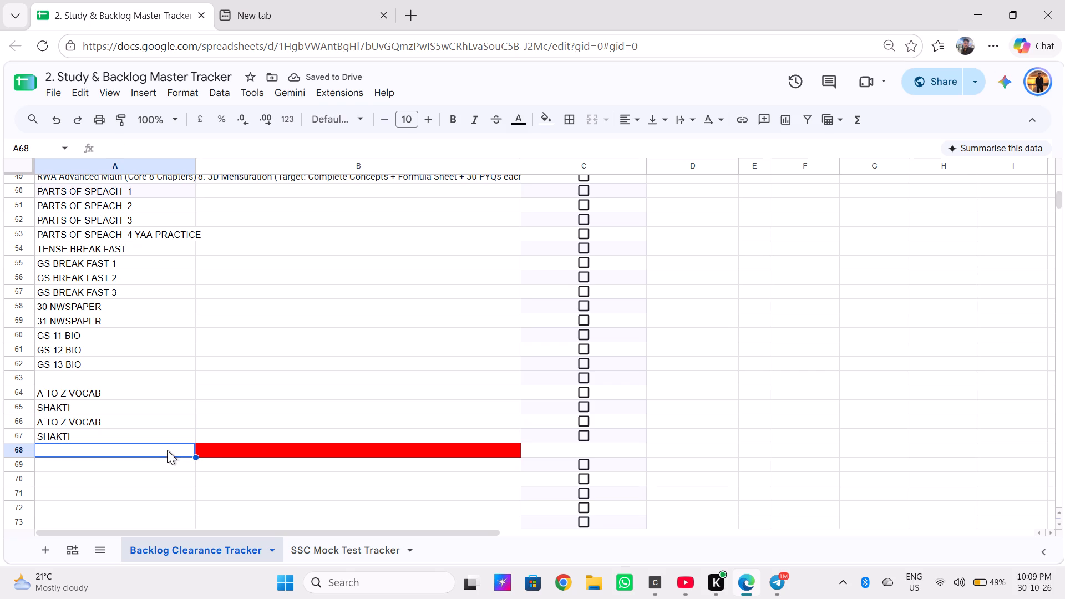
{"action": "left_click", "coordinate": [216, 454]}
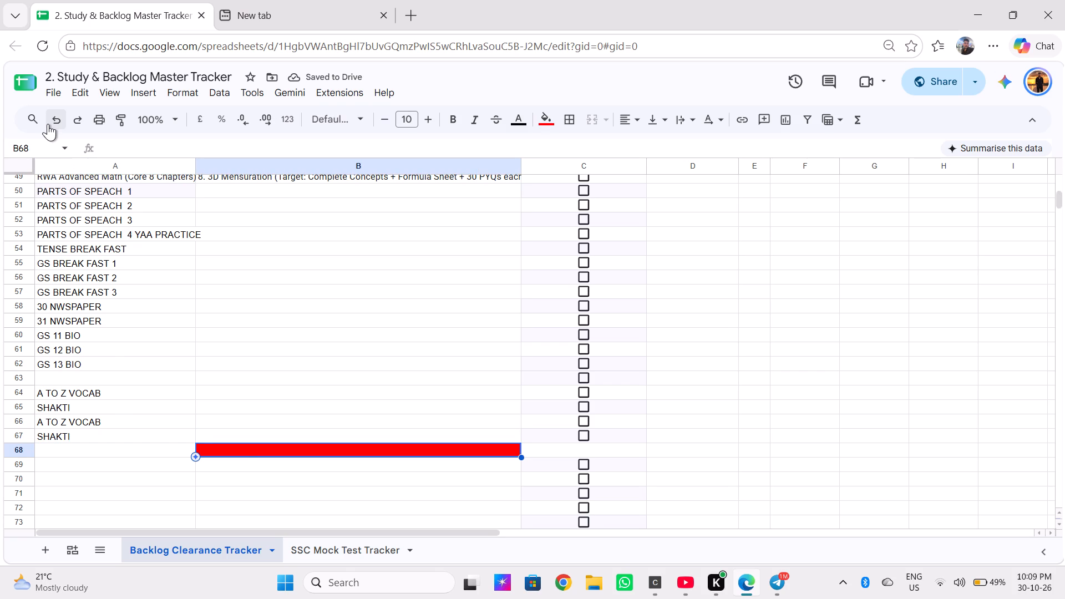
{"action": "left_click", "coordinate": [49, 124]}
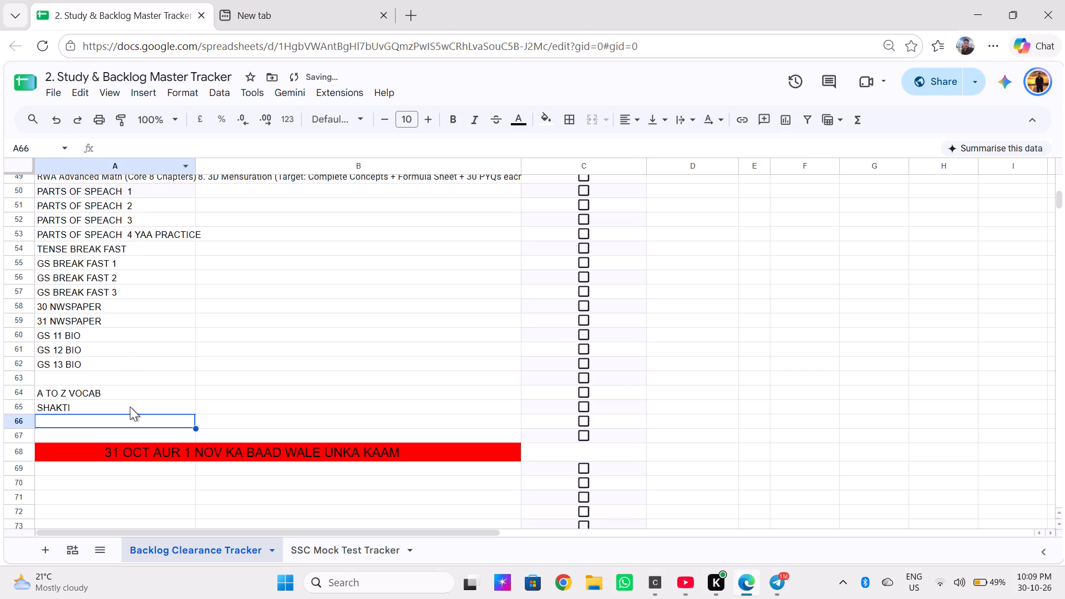
Search the web in a new tab for electric flux and read the expanded overview of its definition and formula.
{"action": "left_click", "coordinate": [417, 22]}
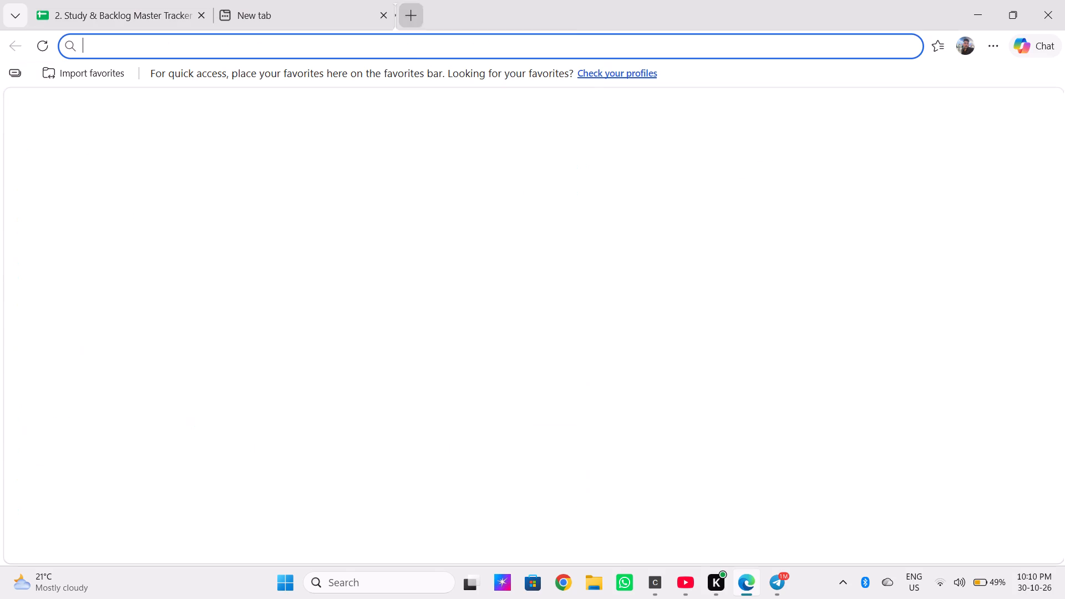
{"action": "left_click", "coordinate": [443, 159]}
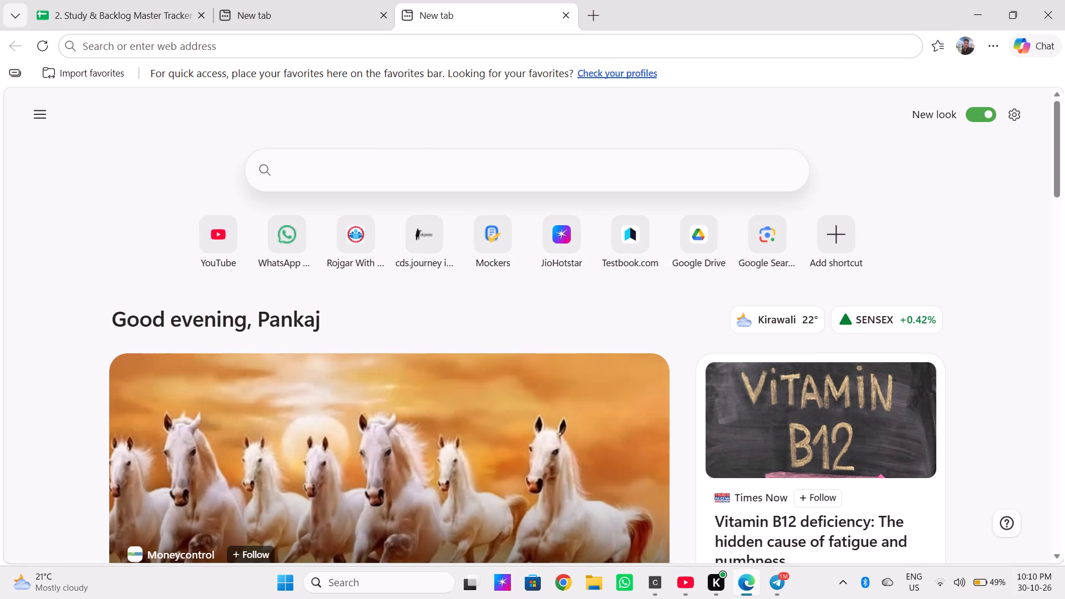
{"action": "type", "text": "FLUX"}
{"action": "key", "text": "space"}
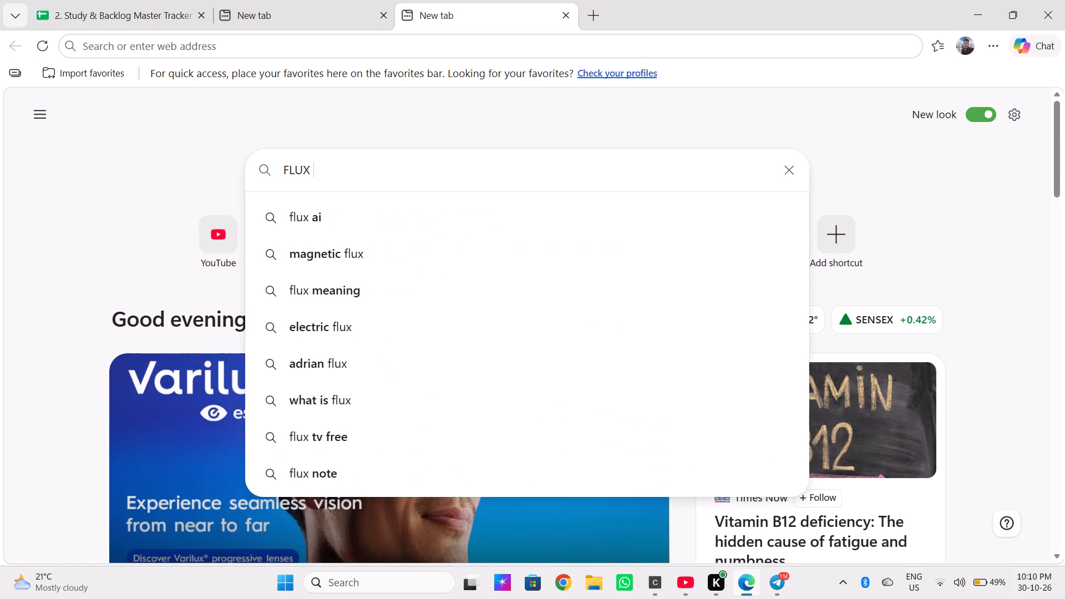
{"action": "left_click", "coordinate": [367, 325]}
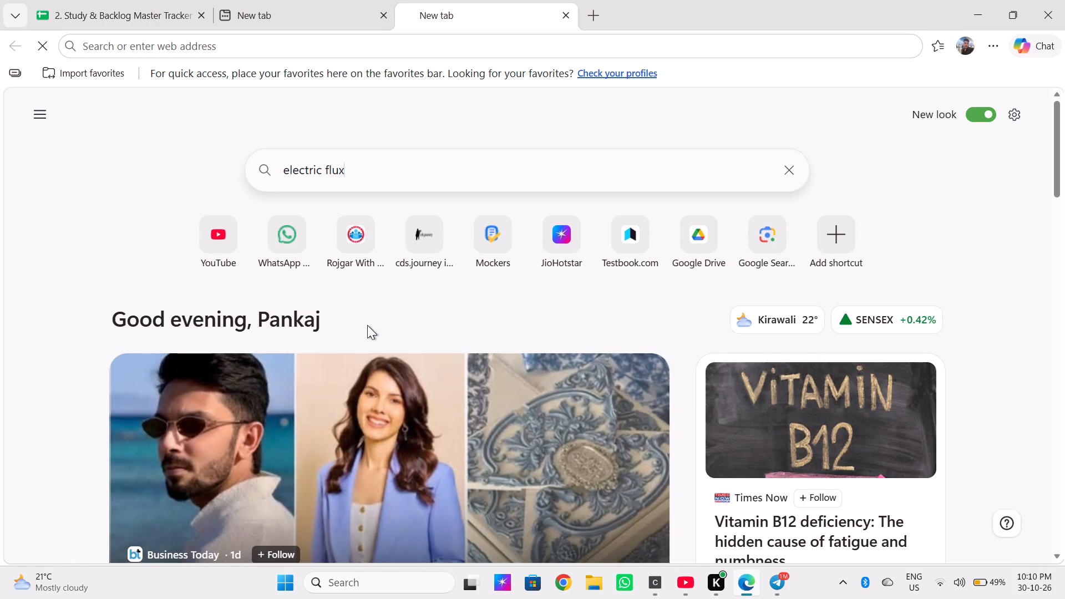
{"action": "left_click", "coordinate": [382, 175]}
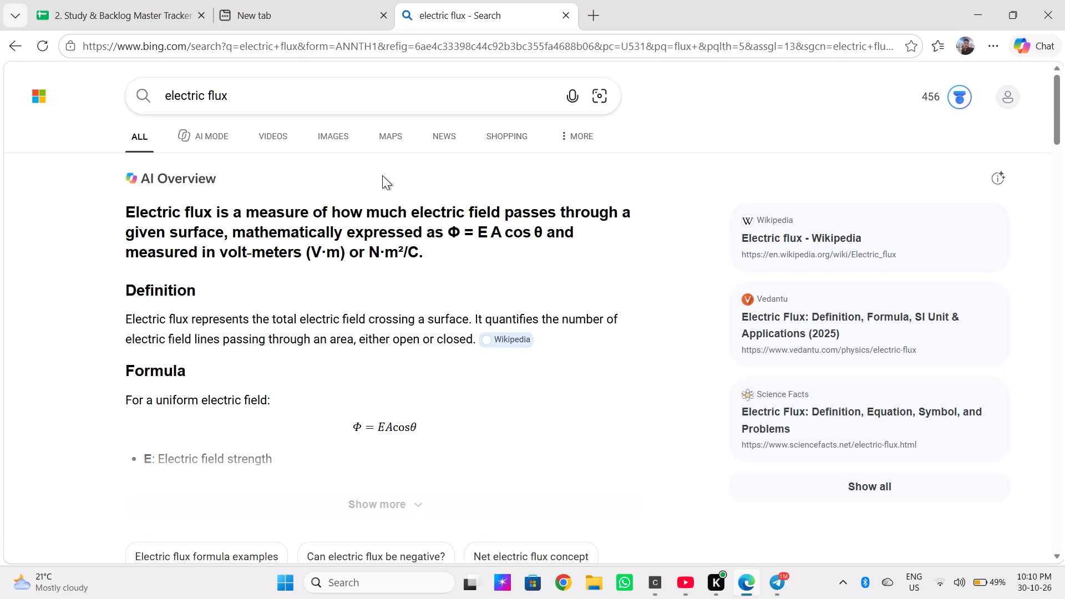
{"action": "scroll", "coordinate": [397, 251], "scroll_direction": "down", "scroll_amount": 1}
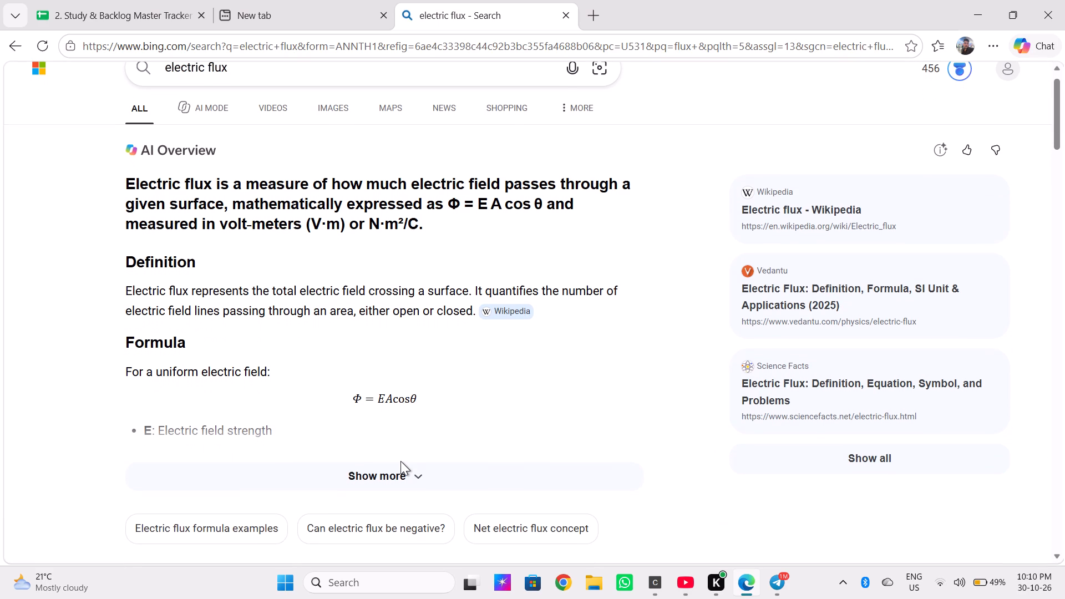
{"action": "left_click", "coordinate": [400, 461]}
{"action": "scroll", "coordinate": [400, 461], "scroll_direction": "down", "scroll_amount": 1}
{"action": "scroll", "coordinate": [400, 461], "scroll_direction": "up", "scroll_amount": 1}
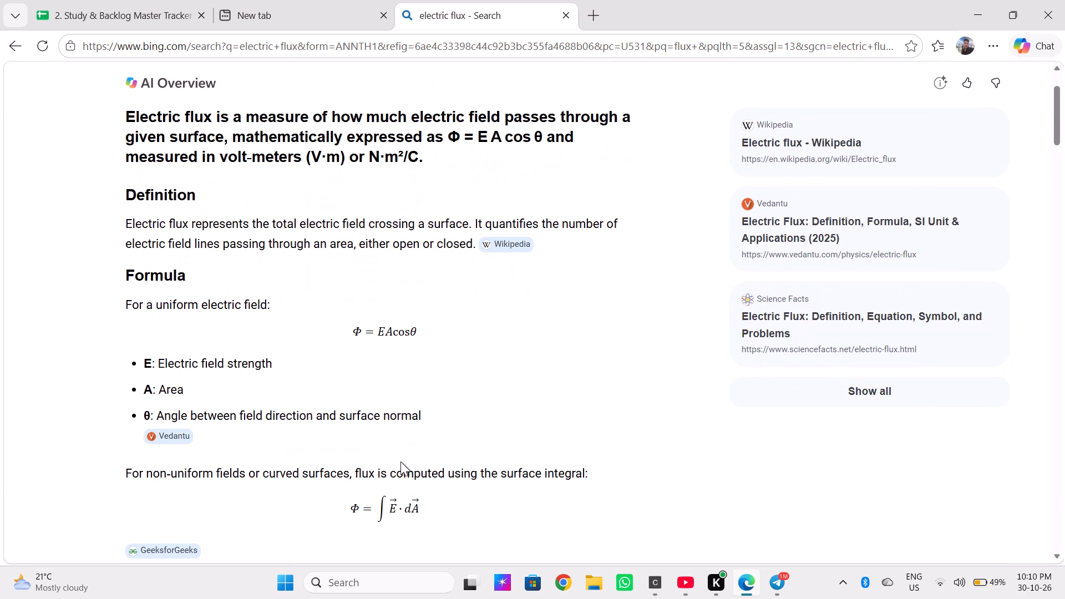
{"action": "scroll", "coordinate": [400, 461], "scroll_direction": "up", "scroll_amount": 1}
{"action": "scroll", "coordinate": [381, 276], "scroll_direction": "up", "scroll_amount": 1}
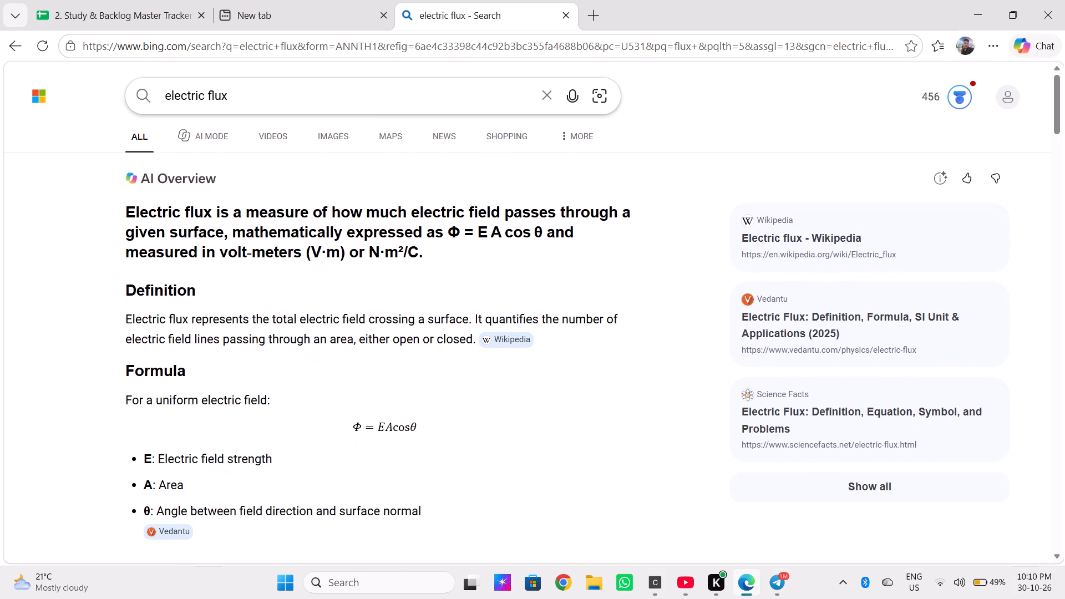
Search for electric flux si unit, look through the results and the Unit of Electric Flux images, and close both search tabs.
{"action": "left_click", "coordinate": [366, 105]}
{"action": "key", "text": "space"}
{"action": "left_click", "coordinate": [357, 158]}
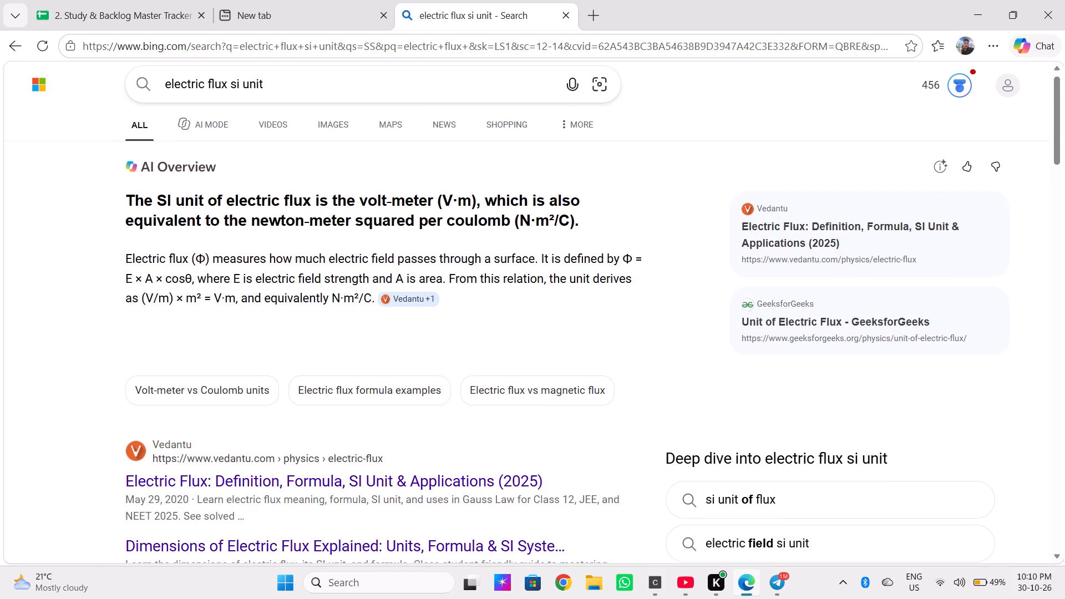
{"action": "scroll", "coordinate": [377, 303], "scroll_direction": "down", "scroll_amount": 1}
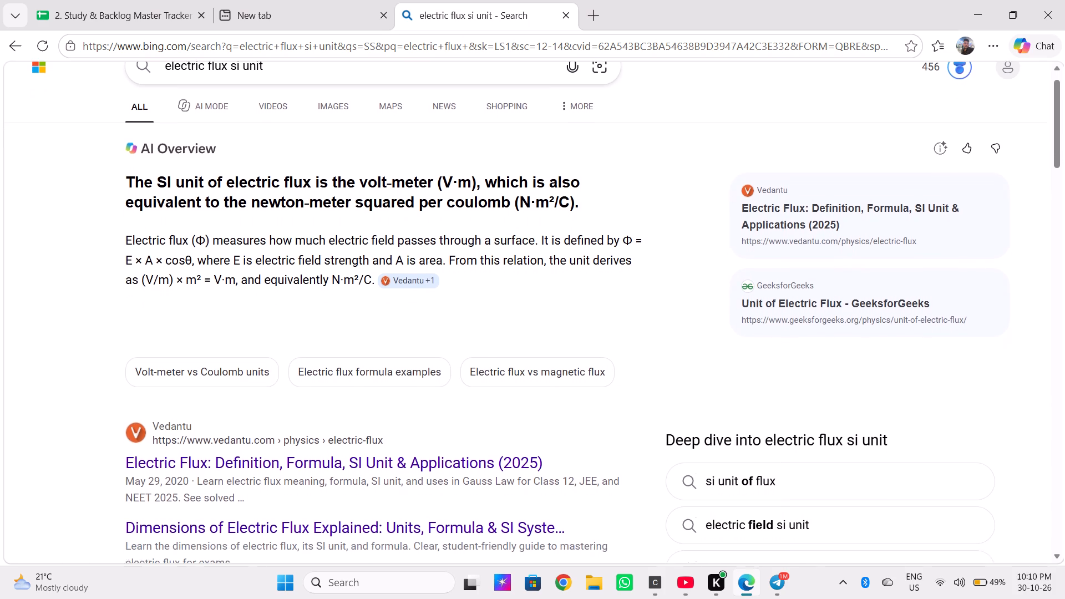
{"action": "scroll", "coordinate": [377, 303], "scroll_direction": "down", "scroll_amount": 3}
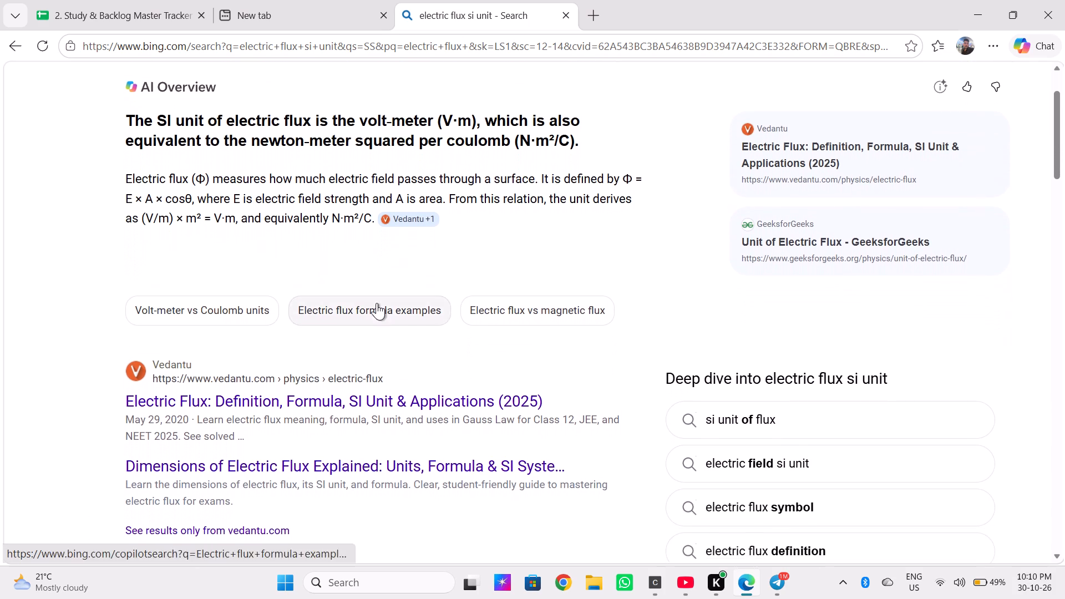
{"action": "scroll", "coordinate": [377, 303], "scroll_direction": "down", "scroll_amount": 5}
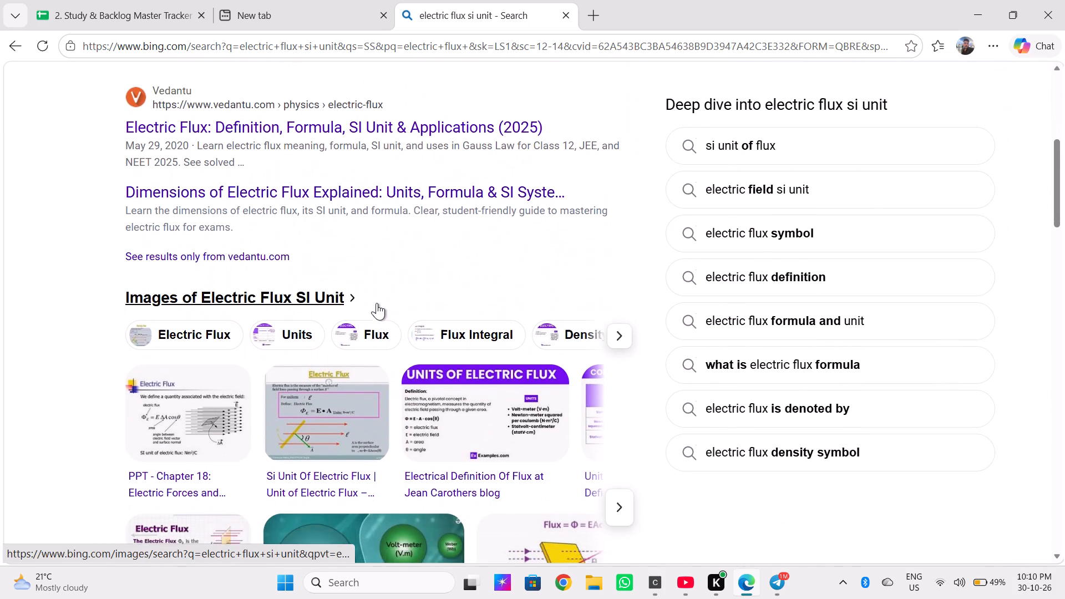
{"action": "scroll", "coordinate": [377, 303], "scroll_direction": "down", "scroll_amount": 1}
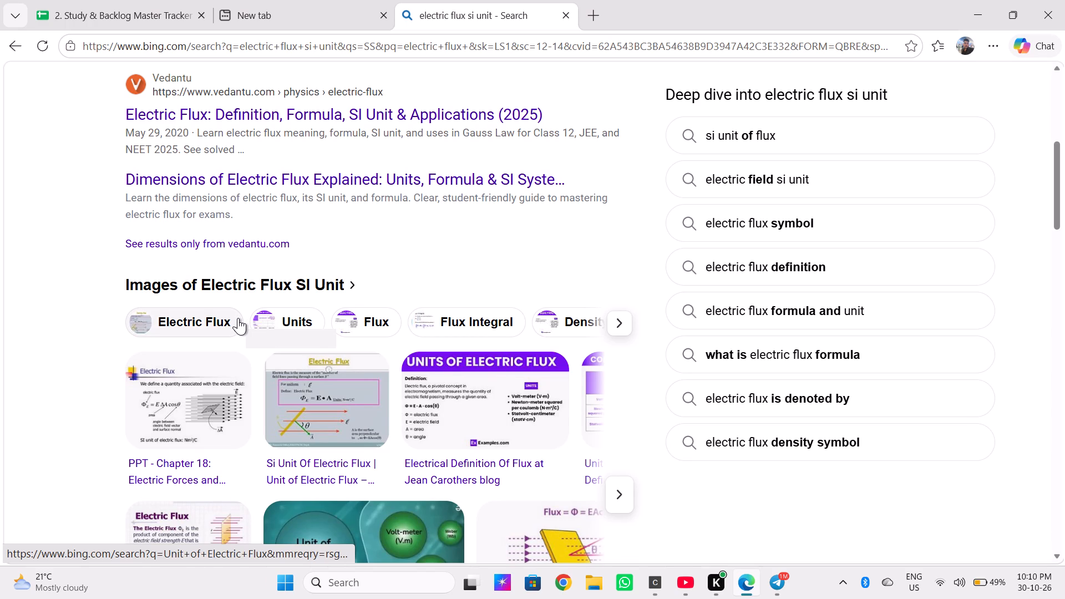
{"action": "left_click", "coordinate": [238, 318]}
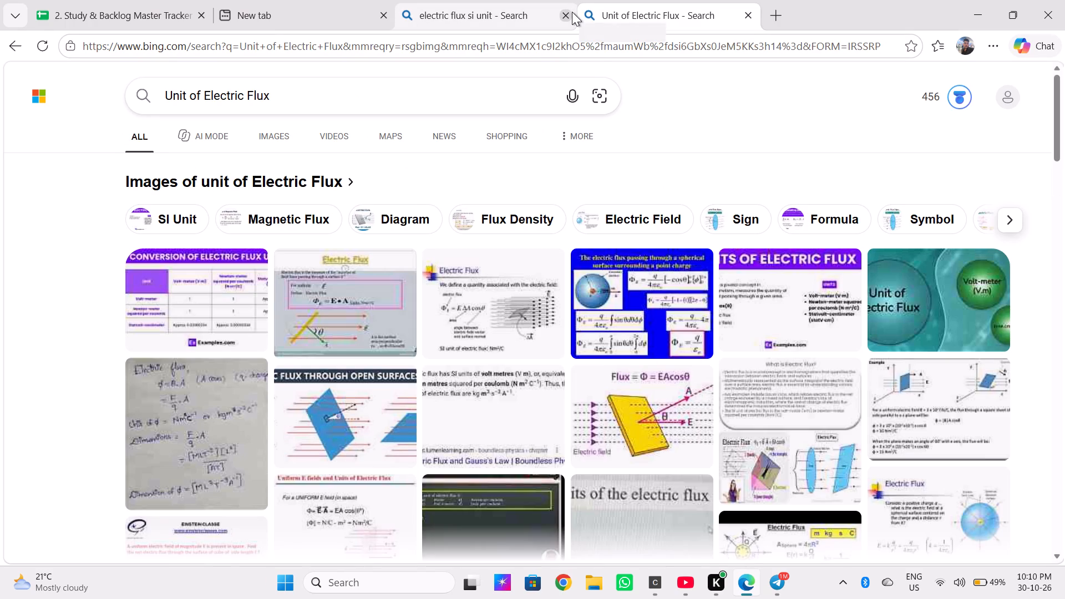
{"action": "left_click", "coordinate": [572, 12]}
{"action": "left_click", "coordinate": [572, 12]}
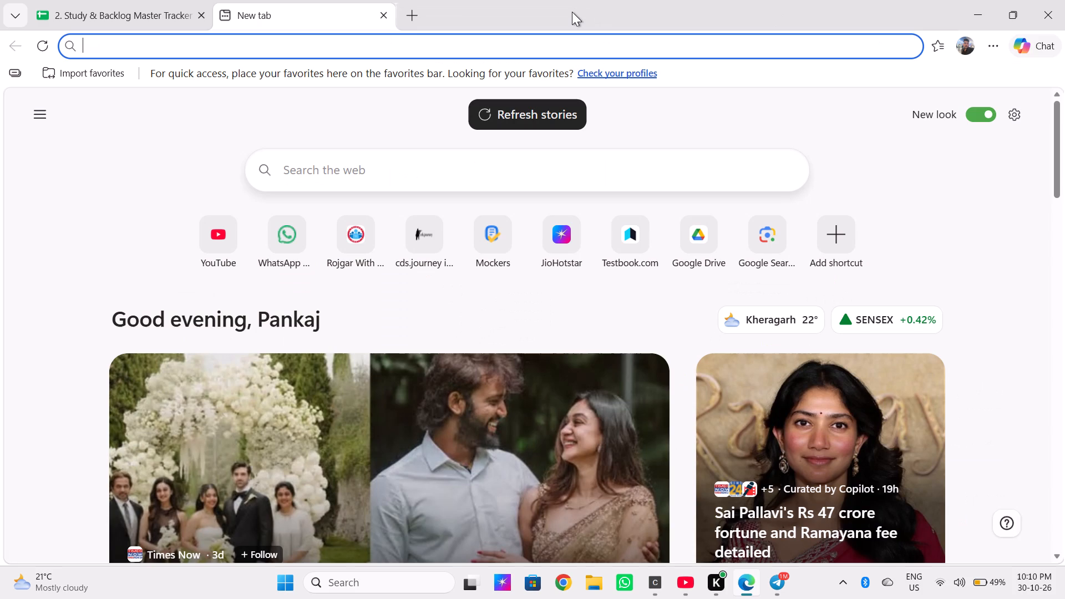
Back in the Study & Backlog Master Tracker, copy A TO Z VOCAB and SHAKTI from A64:A65 and paste them starting at A66.
{"action": "left_click", "coordinate": [119, 22]}
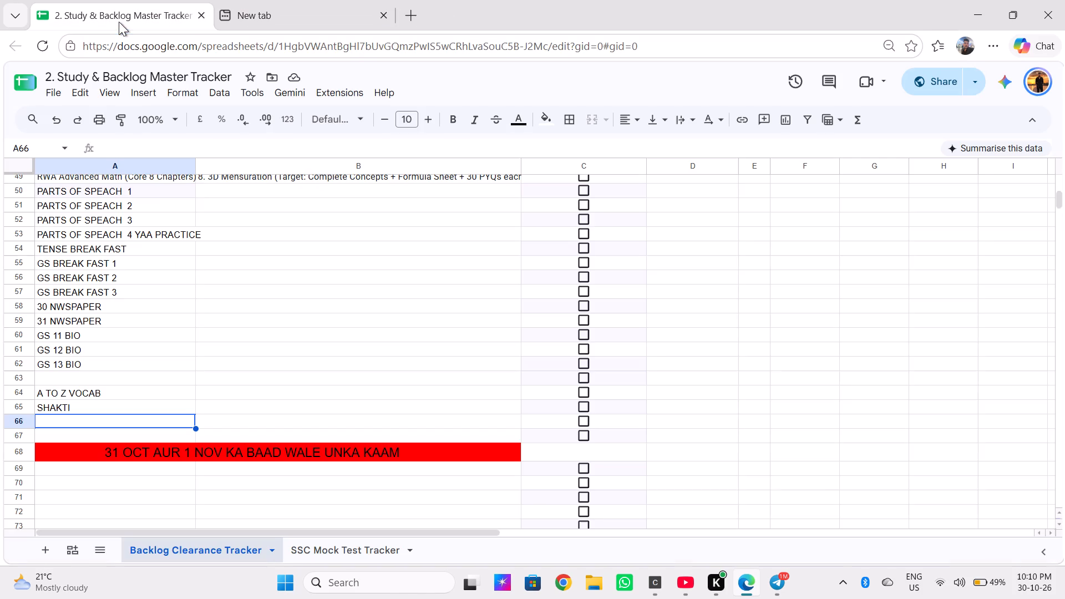
{"action": "scroll", "coordinate": [225, 373], "scroll_direction": "down", "scroll_amount": 1}
{"action": "left_click", "coordinate": [130, 351]}
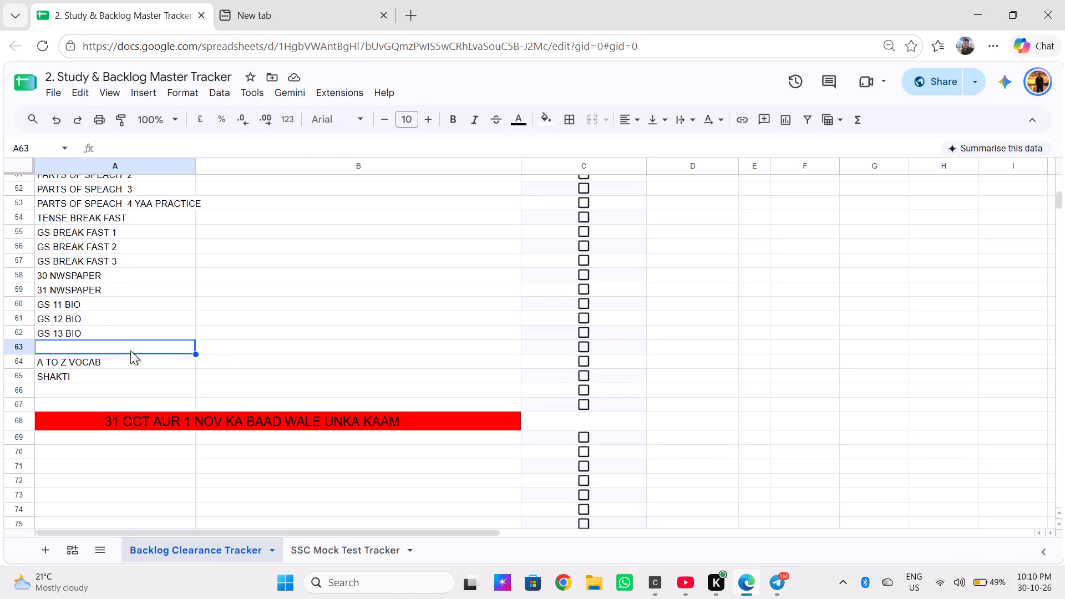
{"action": "left_click", "coordinate": [131, 363]}
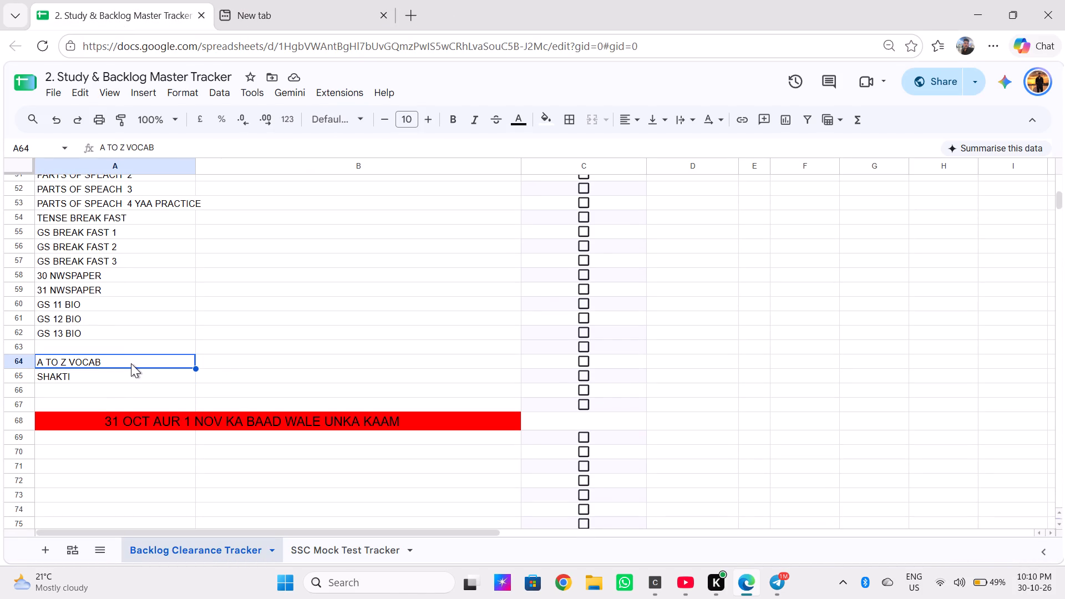
{"action": "left_click_drag", "start_coordinate": [131, 363], "coordinate": [131, 373]}
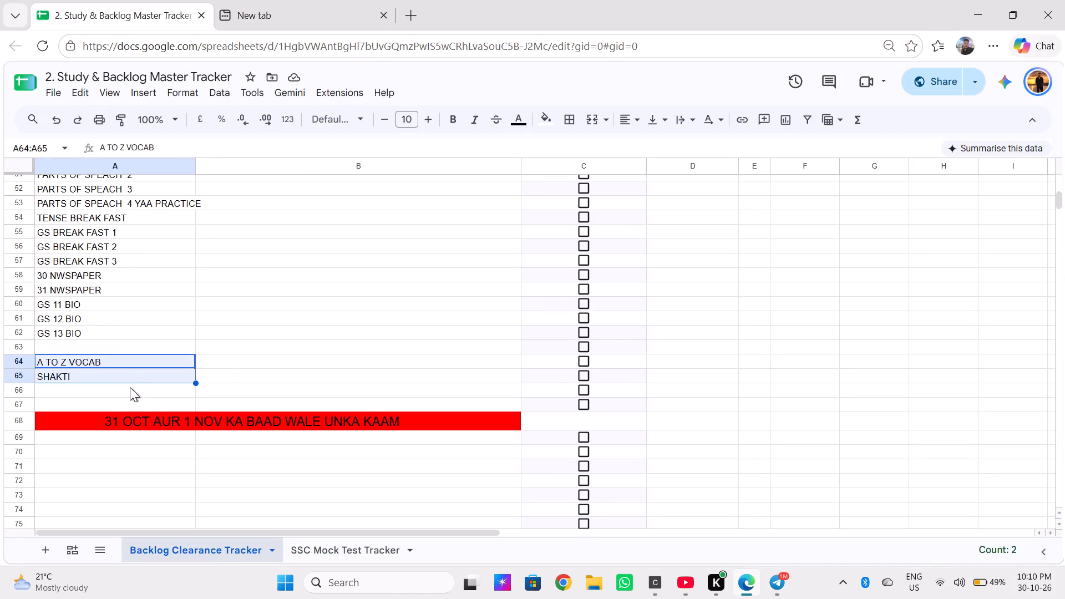
{"action": "key", "text": "ctrl+c"}
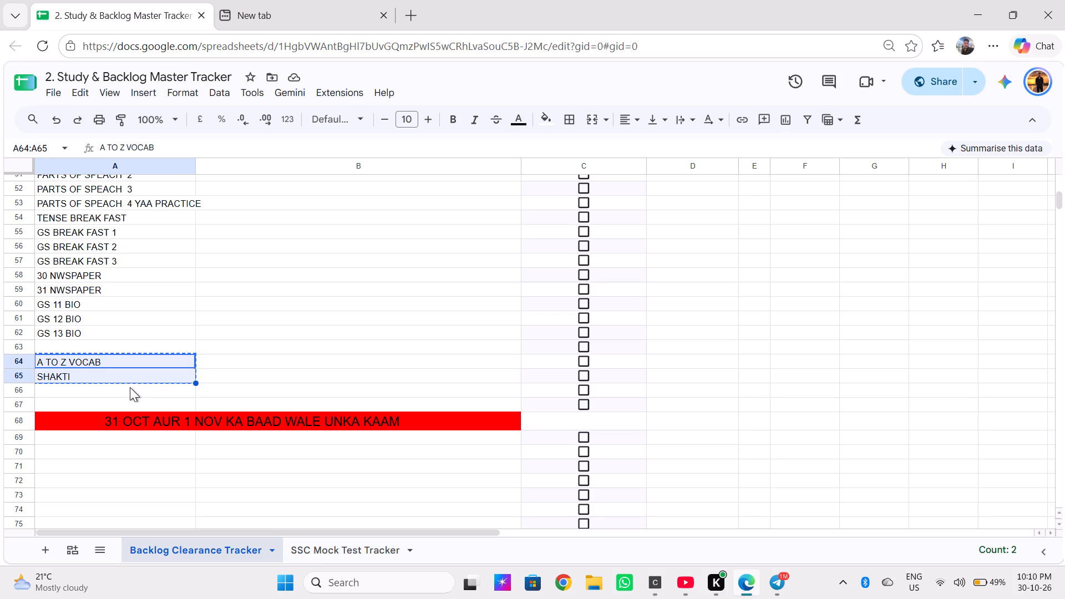
{"action": "key", "text": "ctrl+BackSpace"}
{"action": "left_click", "coordinate": [129, 388]}
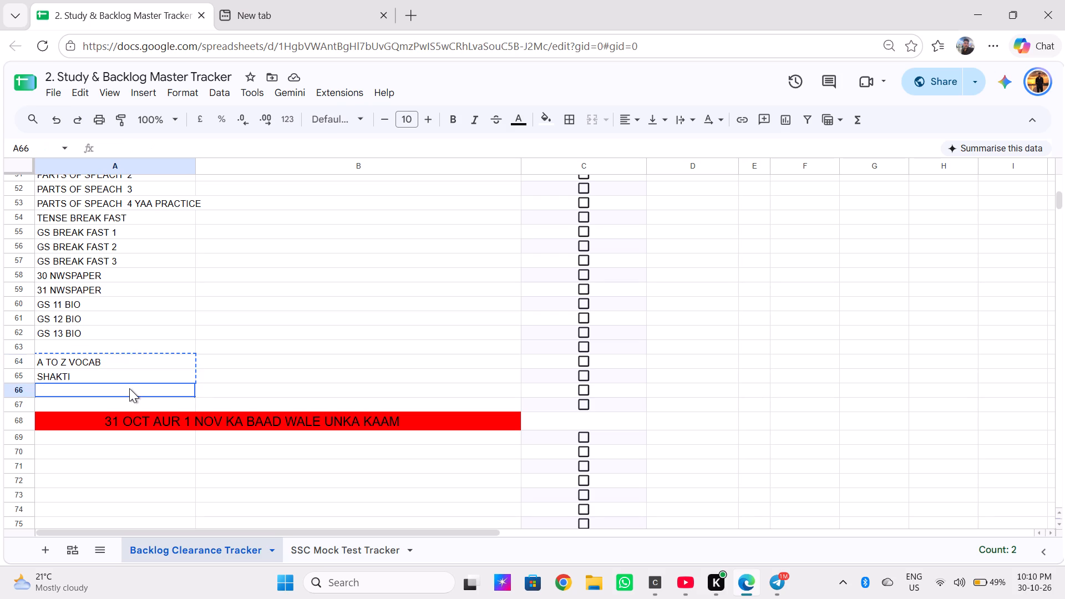
{"action": "key", "text": "ctrl+v"}
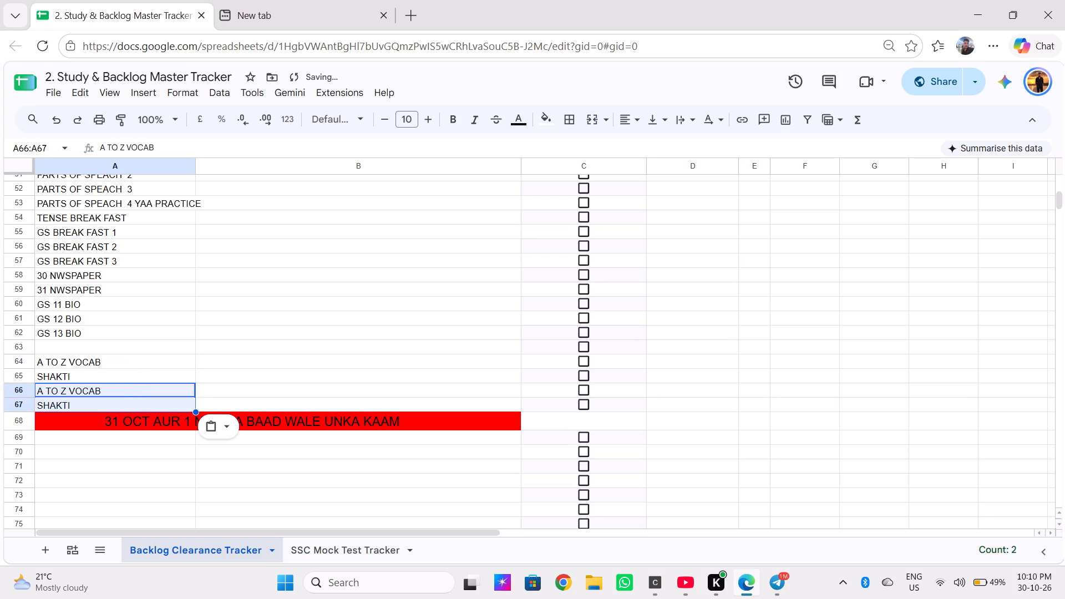
Delete the original A TO Z VOCAB and SHAKTI entries from A64 and A65.
{"action": "left_click", "coordinate": [151, 362]}
{"action": "key", "text": "BackSpace"}
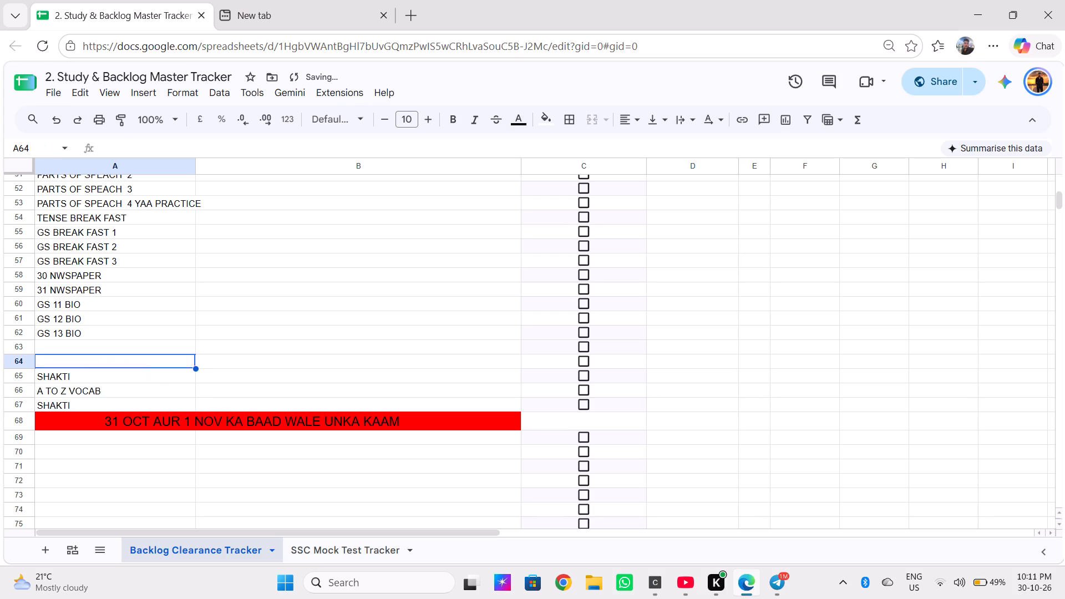
{"action": "key", "text": "Down"}
{"action": "key", "text": "BackSpace"}
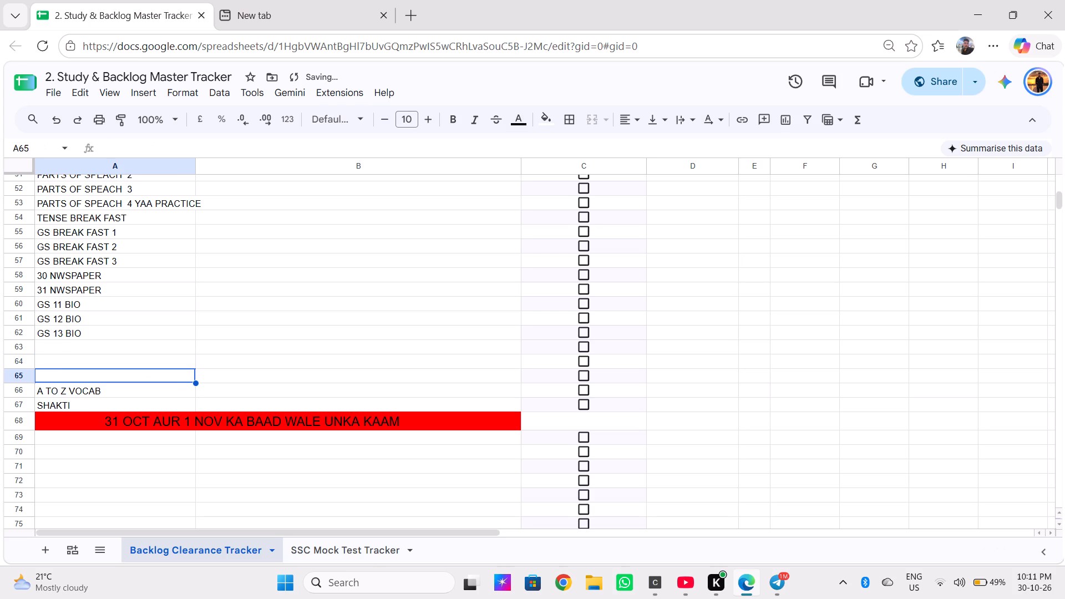
Enter the task MATHS RWA H AND DISTANCE in cell A63, directly below GS 13 BIO.
{"action": "left_click", "coordinate": [48, 341]}
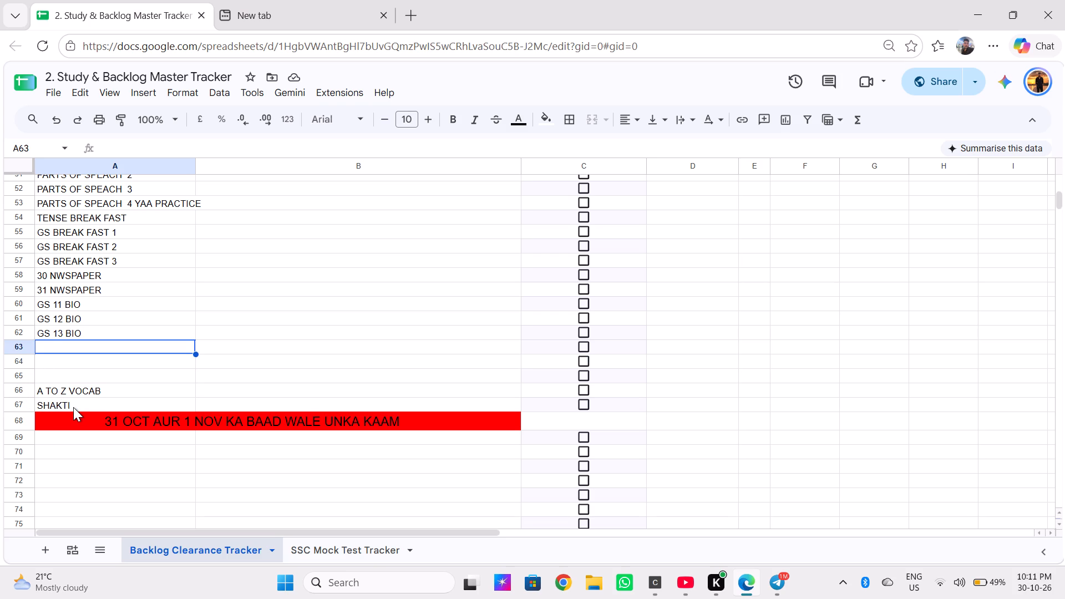
{"action": "type", "text": "MATH"}
{"action": "type", "text": "S"}
{"action": "key", "text": "space"}
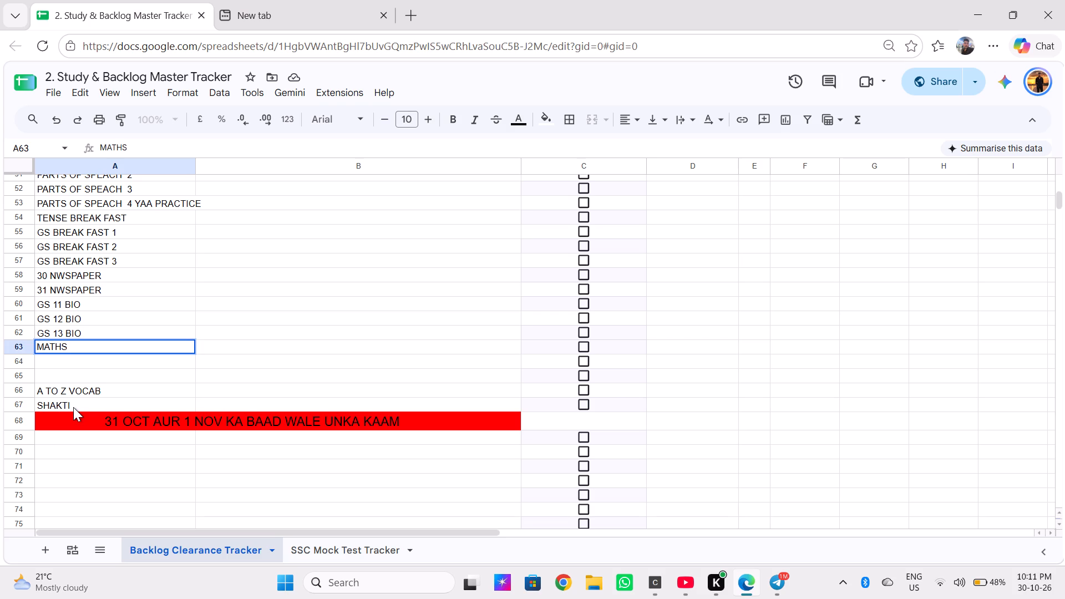
{"action": "type", "text": "RWA"}
{"action": "key", "text": "space"}
{"action": "key", "text": "h"}
{"action": "type", "text": "EI"}
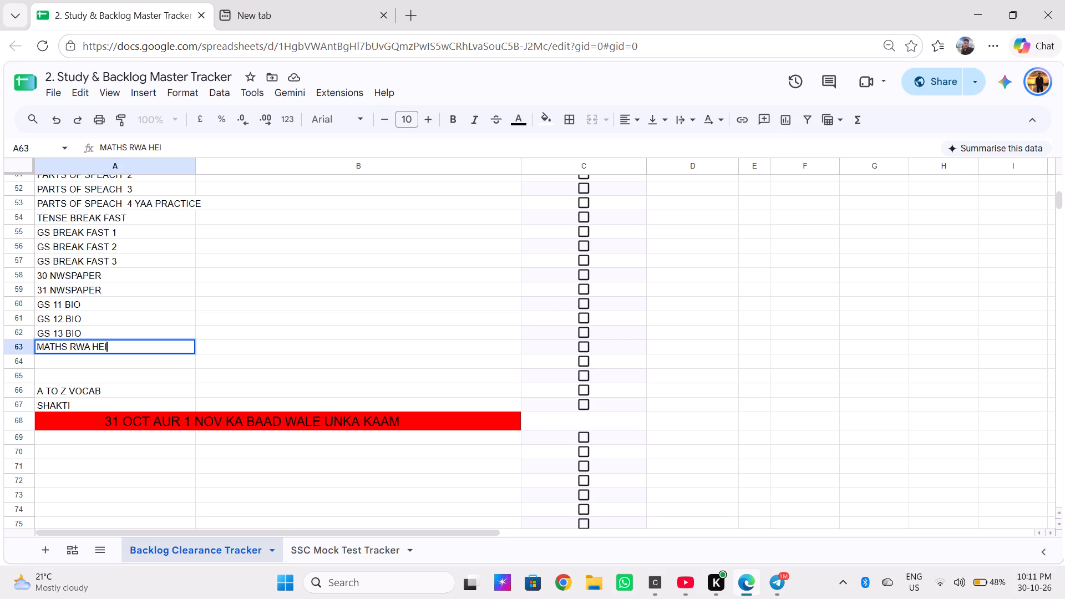
{"action": "type", "text": "GHT"}
{"action": "key", "text": "space"}
{"action": "type", "text": "AN"}
{"action": "key", "text": "BackSpace"}
{"action": "key", "text": "BackSpace"}
{"action": "key", "text": "BackSpace"}
{"action": "key", "text": "BackSpace"}
{"action": "key", "text": "BackSpace"}
{"action": "key", "text": "BackSpace"}
{"action": "key", "text": "BackSpace"}
{"action": "key", "text": "BackSpace"}
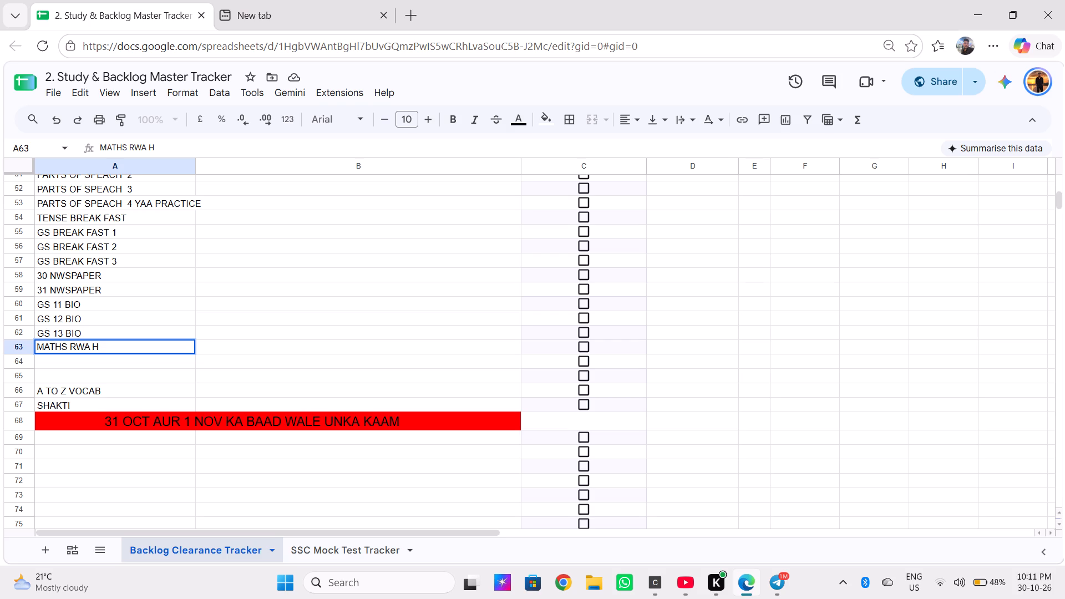
{"action": "key", "text": "space"}
{"action": "type", "text": "AND"}
{"action": "key", "text": "space"}
{"action": "type", "text": "D"}
{"action": "key", "text": "space"}
{"action": "key", "text": "BackSpace"}
{"action": "type", "text": "ISTANCE"}
{"action": "key", "text": "space"}
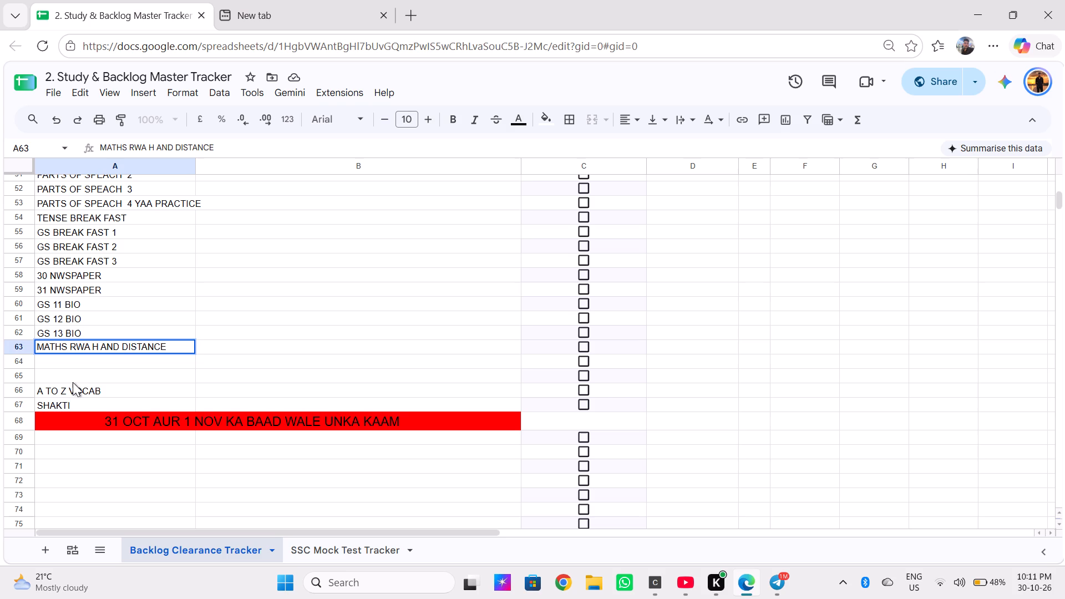
Enter the task SANJEEV ONE WORDS in cell A64.
{"action": "left_click", "coordinate": [88, 361]}
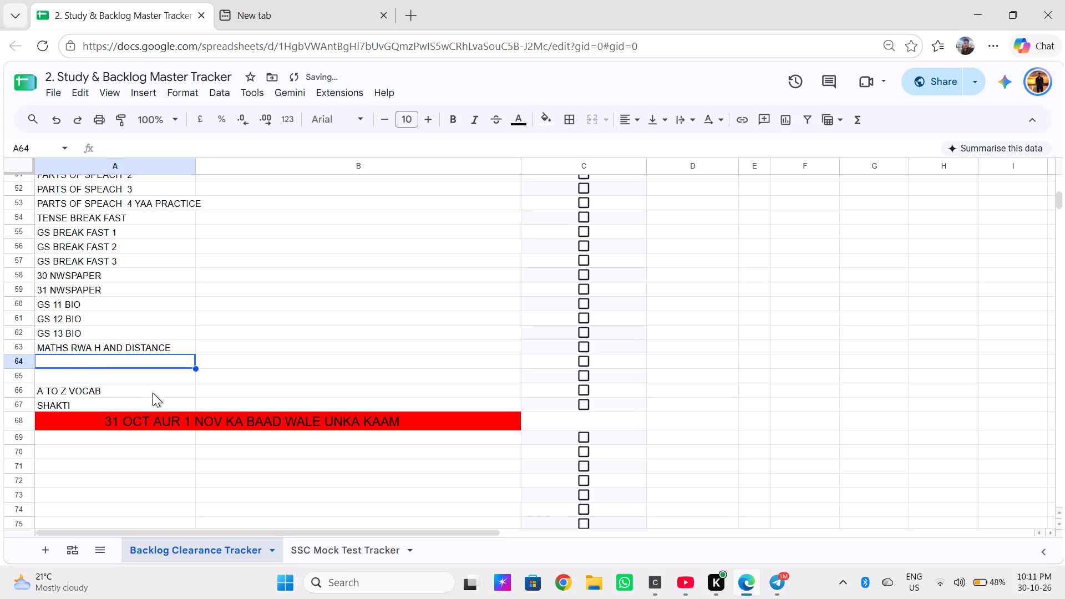
{"action": "type", "text": "SANJEEV"}
{"action": "key", "text": "space"}
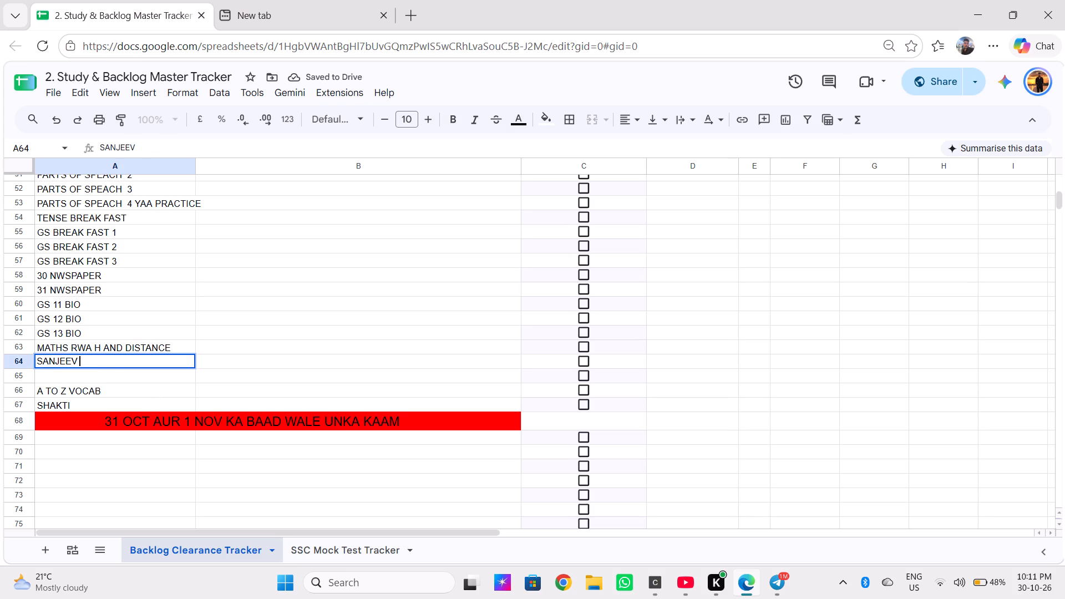
{"action": "key", "text": "o"}
{"action": "type", "text": "NE"}
{"action": "key", "text": "space"}
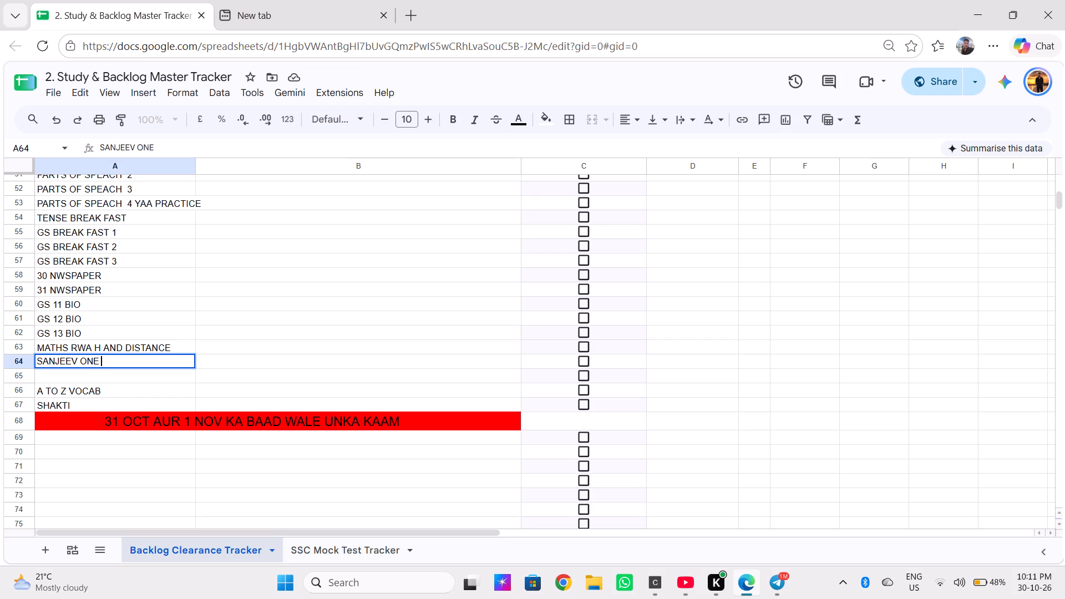
{"action": "type", "text": "WORDS"}
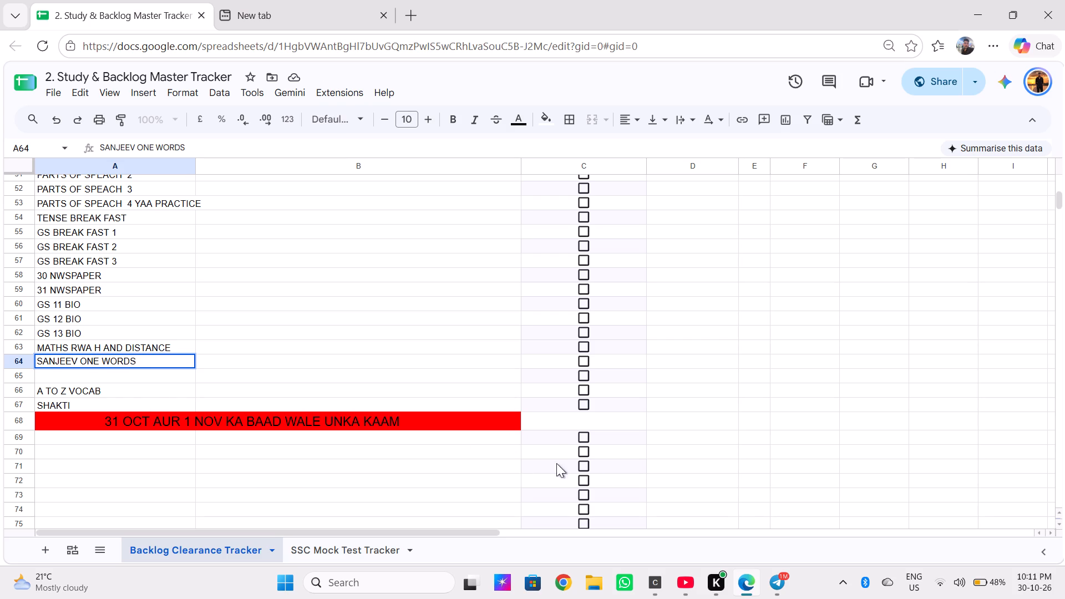
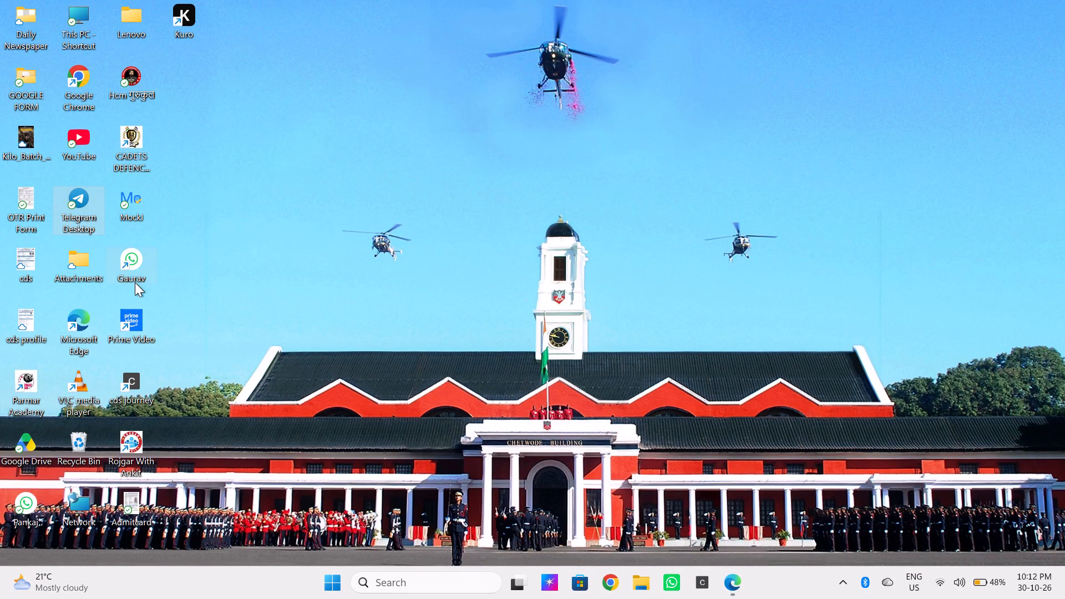
Open the Rojgar With Ankit app and bring up the SSC CPO Tier - 1 2026 tests under Free Weekly Test.
{"action": "double_click", "coordinate": [139, 441]}
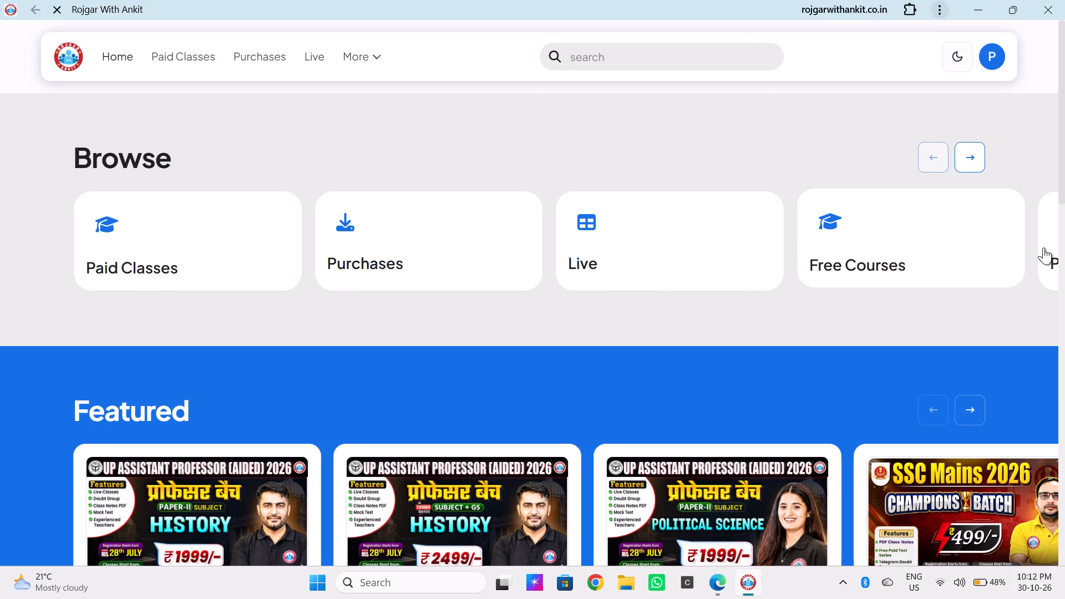
{"action": "left_click", "coordinate": [975, 155]}
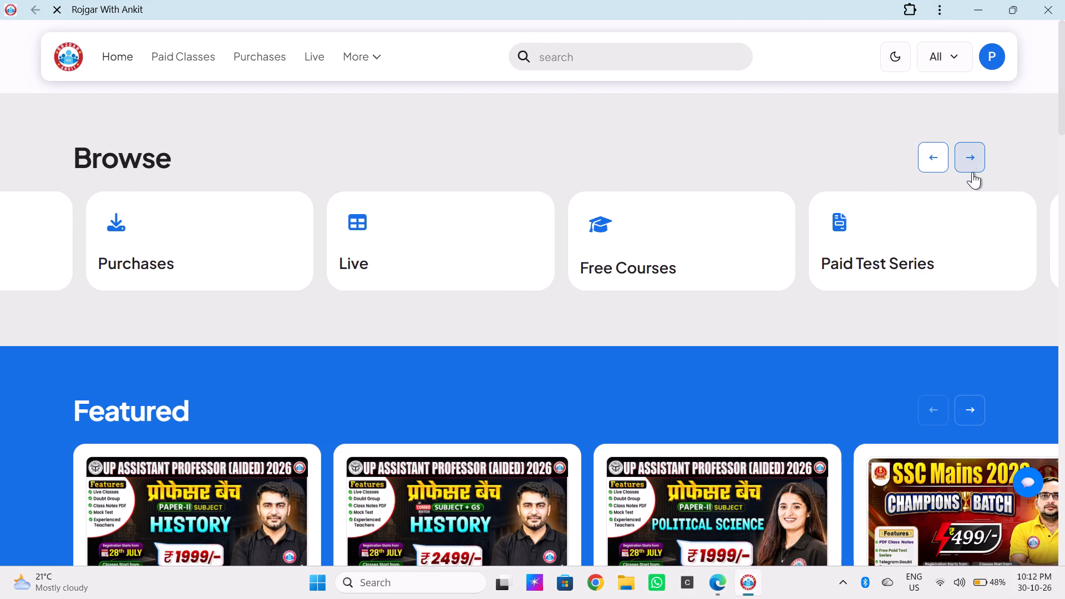
{"action": "left_click", "coordinate": [972, 153]}
{"action": "left_click", "coordinate": [944, 236]}
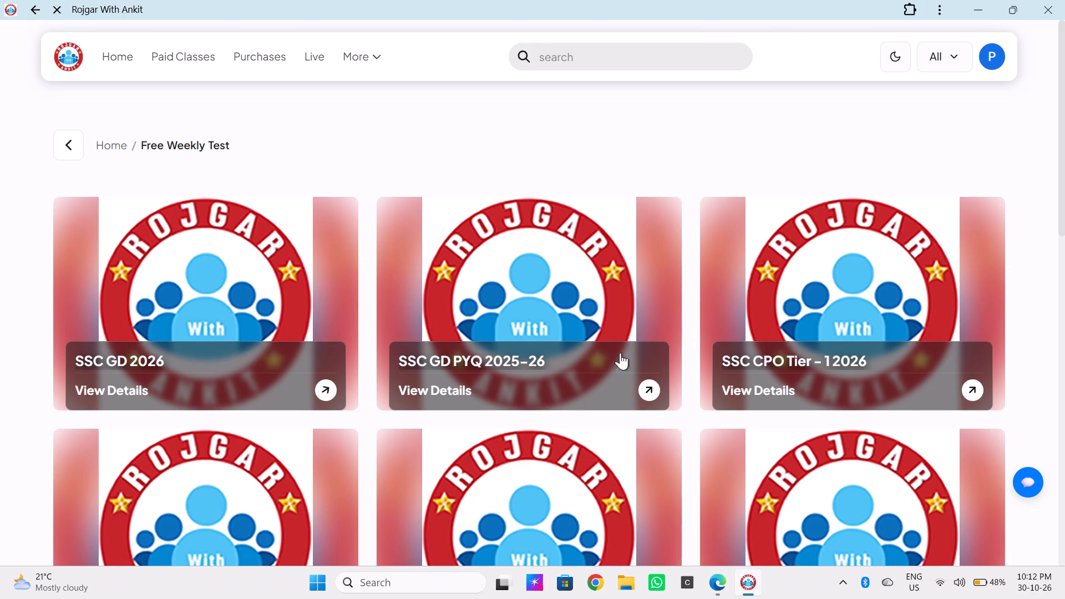
{"action": "left_click_drag", "start_coordinate": [835, 354], "coordinate": [843, 354]}
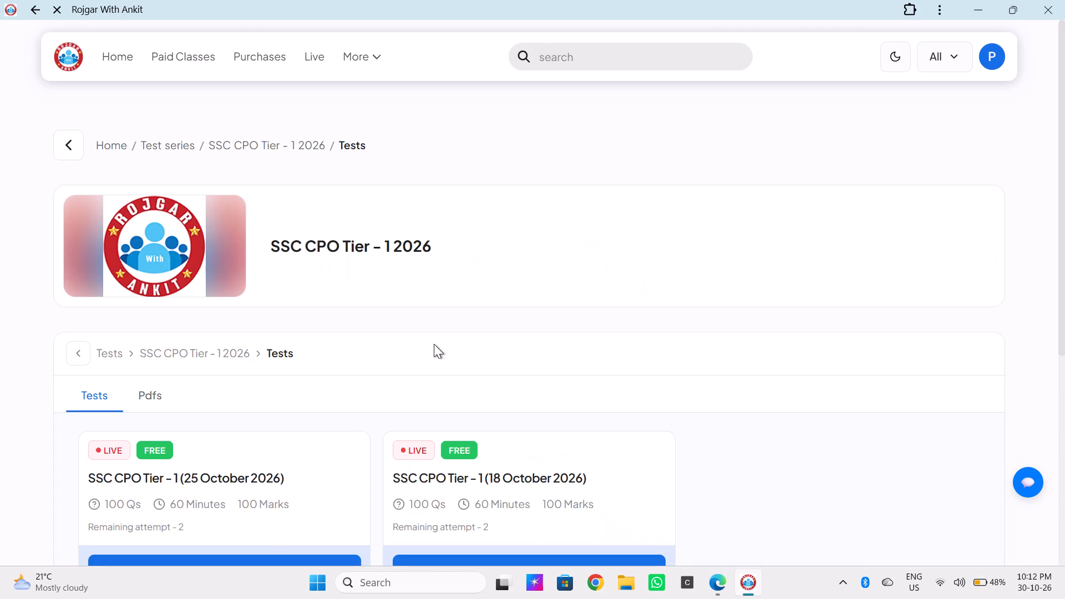
Go back from the SSC CPO tests to the Paid Test Series listing, view it, and close the Rojgar With Ankit app.
{"action": "left_click", "coordinate": [70, 142]}
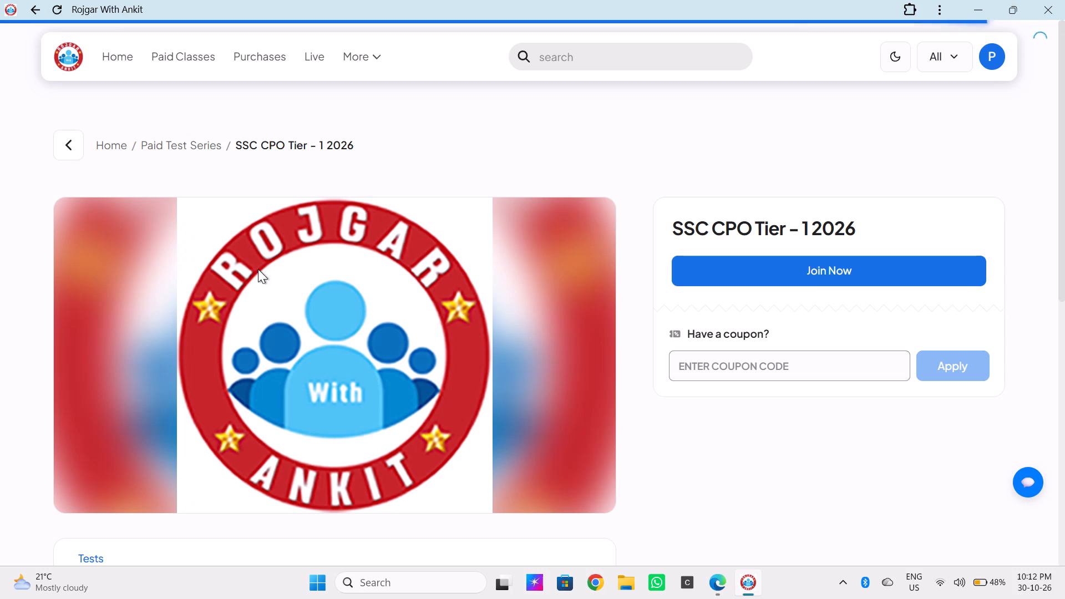
{"action": "middle_click_drag", "start_coordinate": [291, 304], "coordinate": [336, 313]}
{"action": "left_click", "coordinate": [77, 143]}
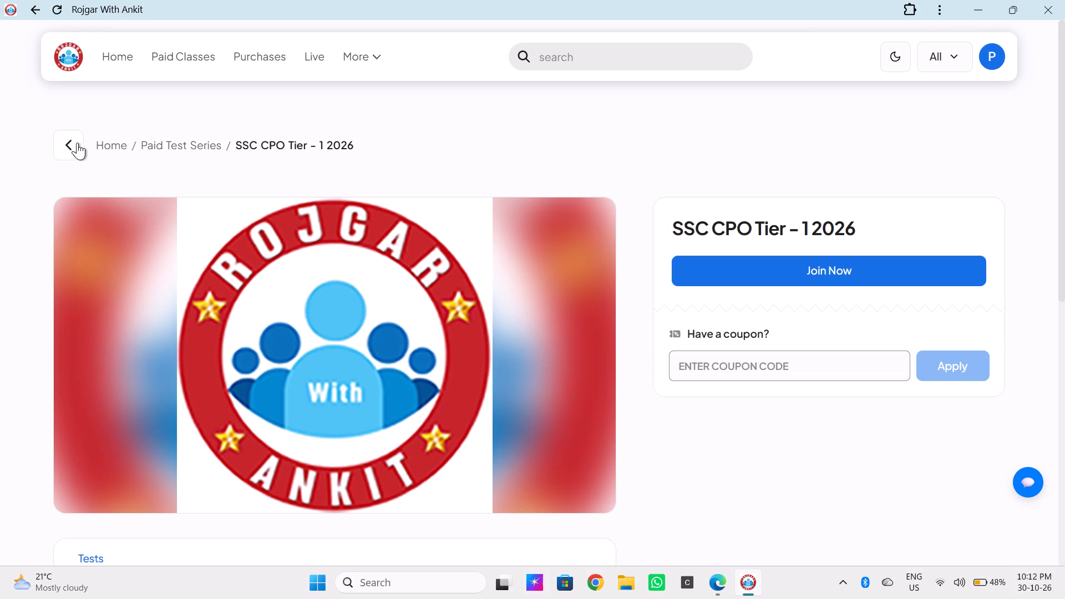
{"action": "middle_click_drag", "start_coordinate": [378, 242], "coordinate": [395, 270]}
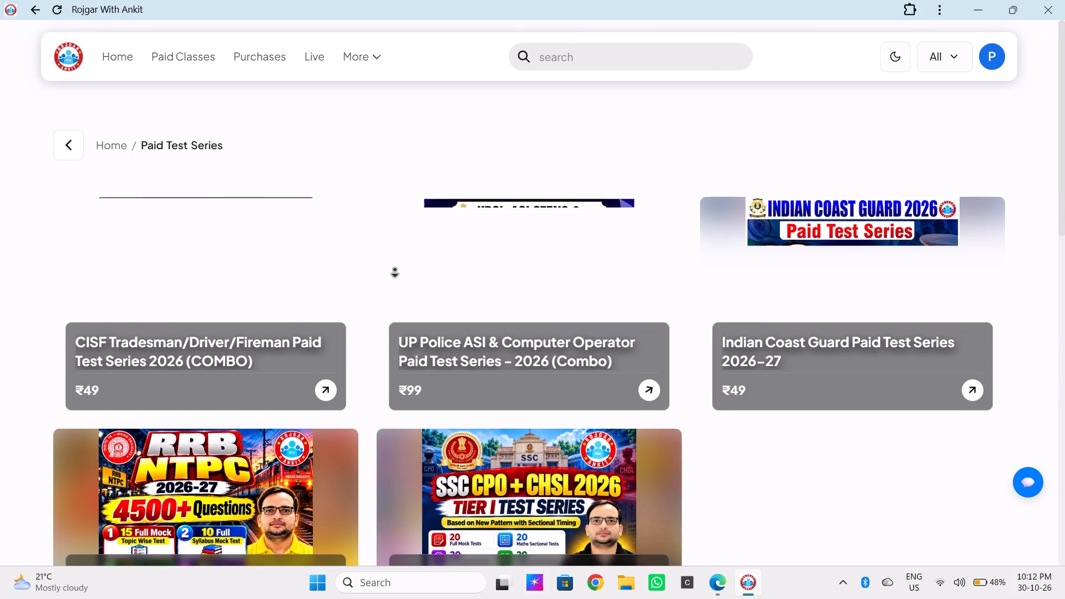
{"action": "middle_click_drag", "start_coordinate": [395, 270], "coordinate": [511, 277]}
{"action": "left_click", "coordinate": [1064, 1]}
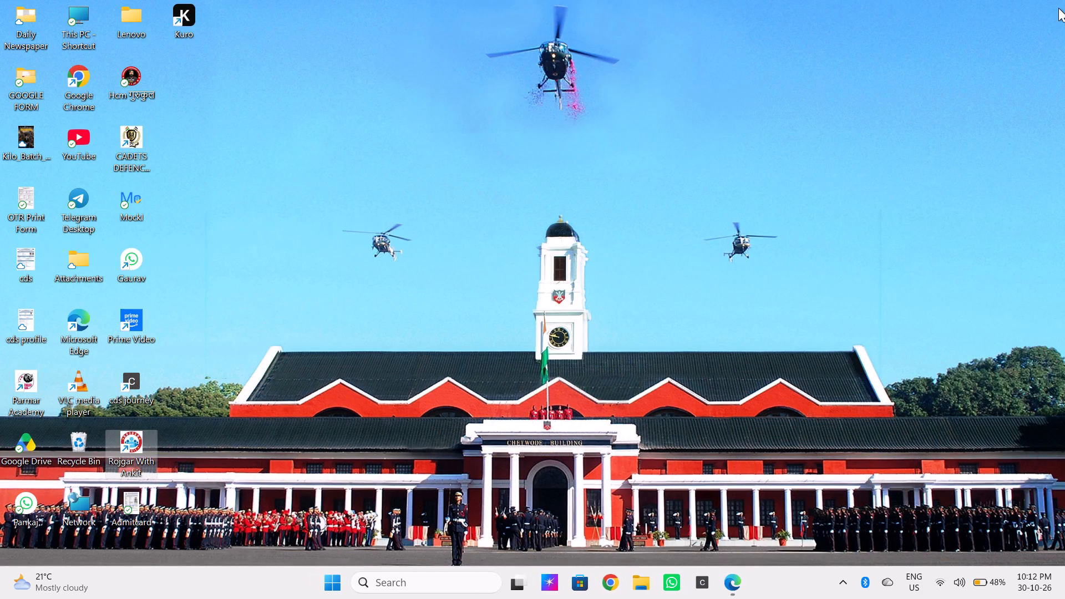
Shut down the computer from the desktop.
{"action": "key", "text": "alt+F5"}
{"action": "key", "text": "alt+F6"}
{"action": "key", "text": "alt+F4"}
{"action": "key", "text": "alt+F4"}
{"action": "key", "text": "alt+F4"}
{"action": "key", "text": "Return"}
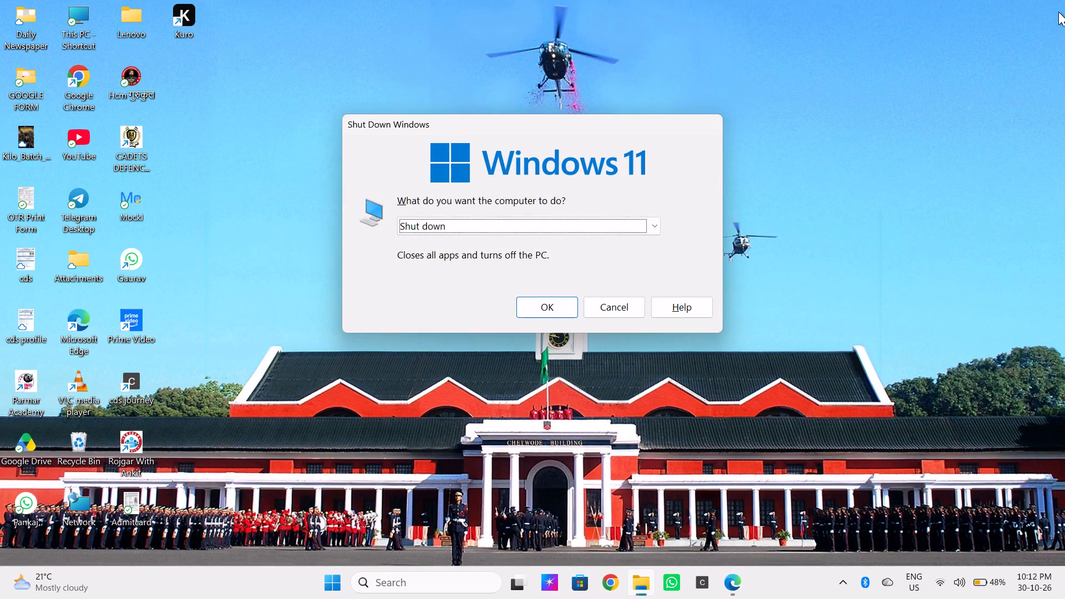